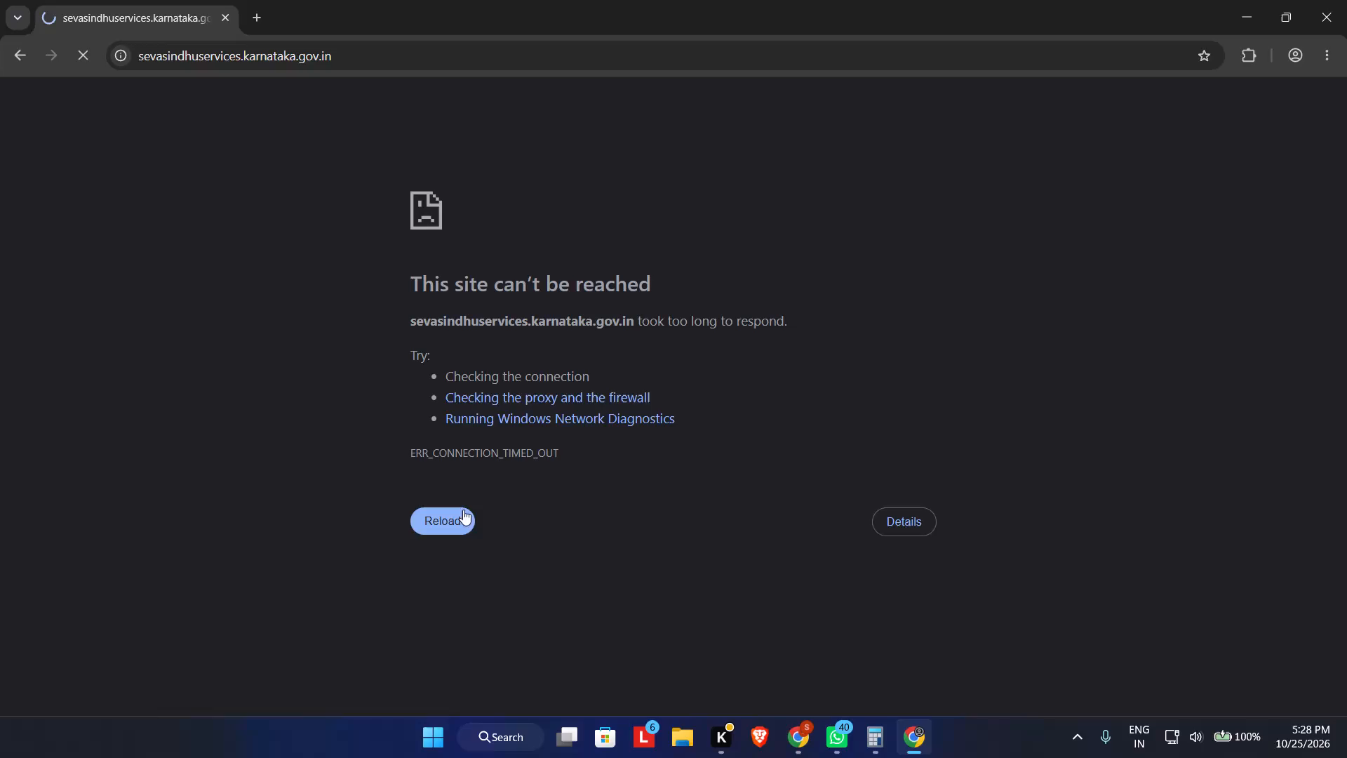
Close the sevasindhuservices.karnataka.gov.in browser tab.
{"action": "left_click", "coordinate": [228, 17]}
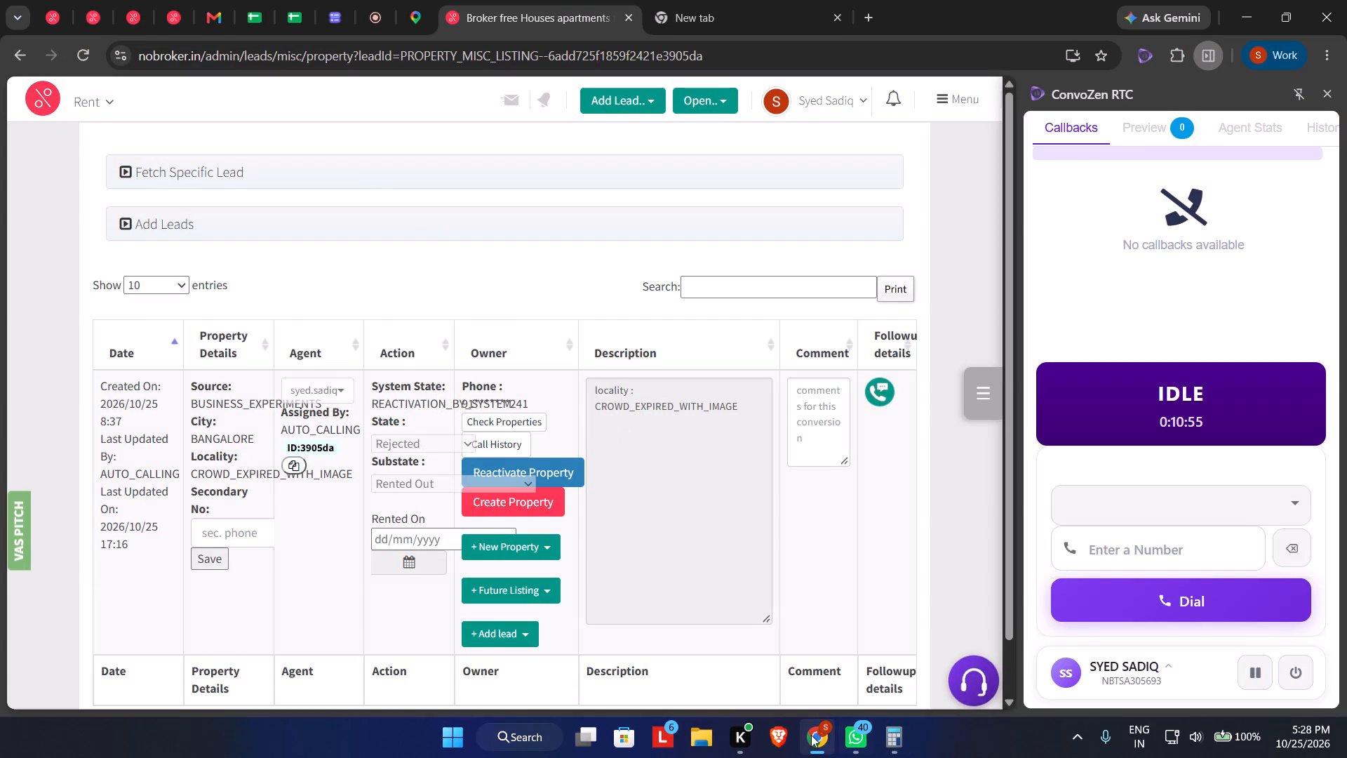
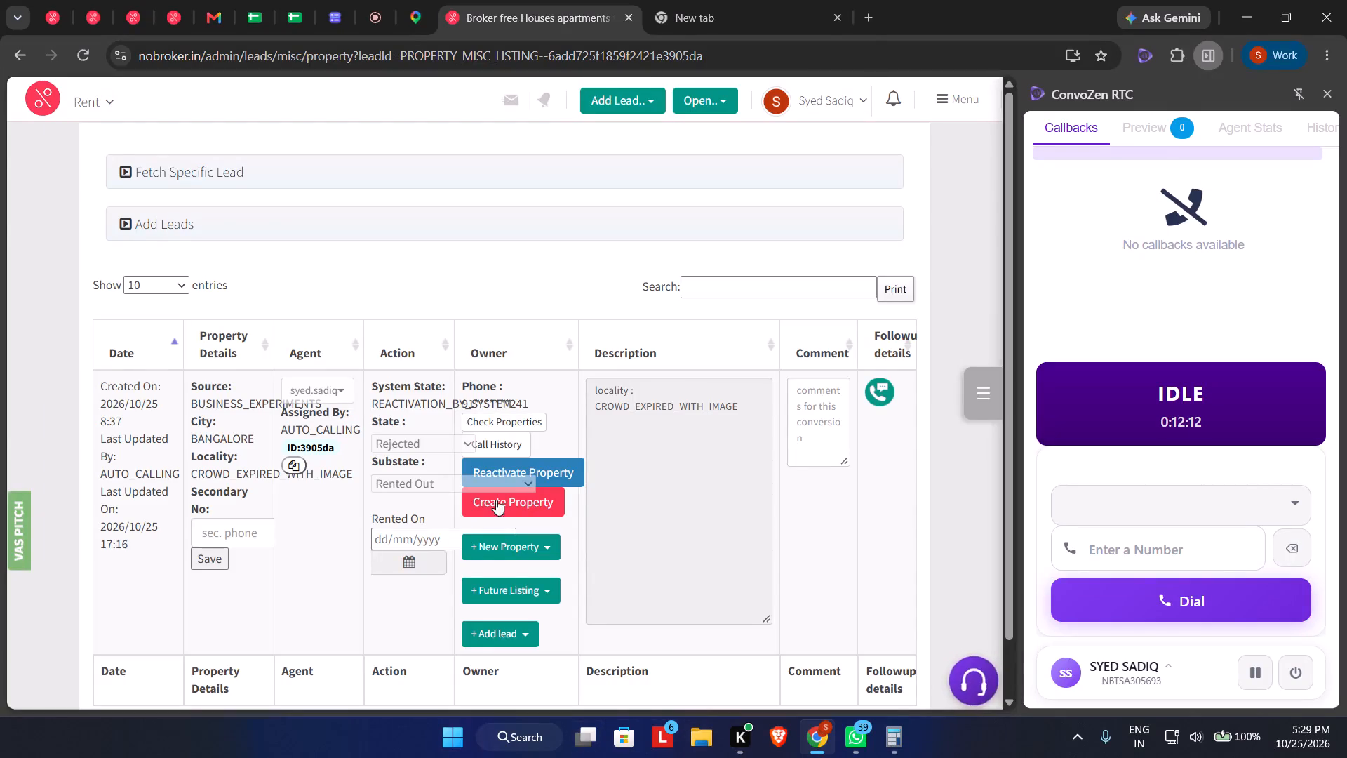
Reload the NoBroker property lead page.
{"action": "left_click", "coordinate": [88, 60]}
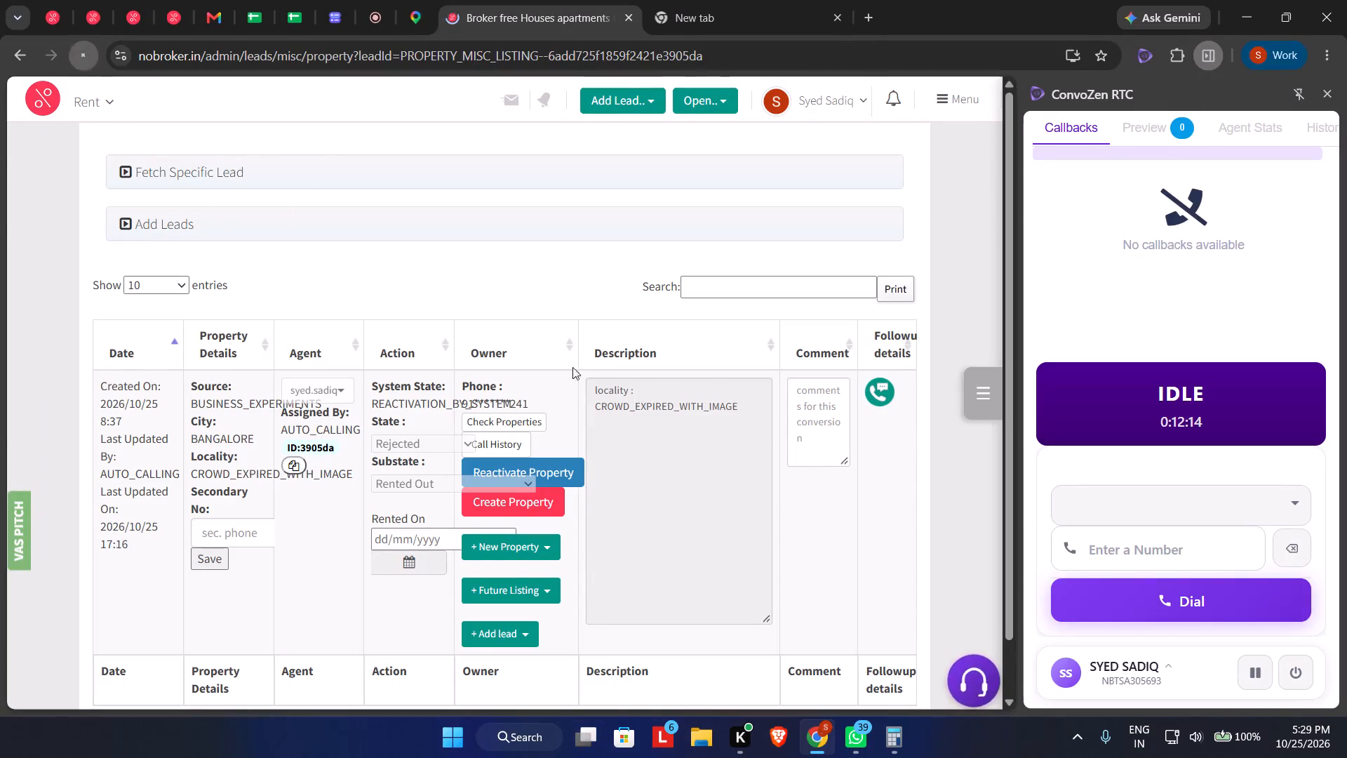
Log the agent out of the ConvoZen RTC dialer.
{"action": "left_click", "coordinate": [1306, 671]}
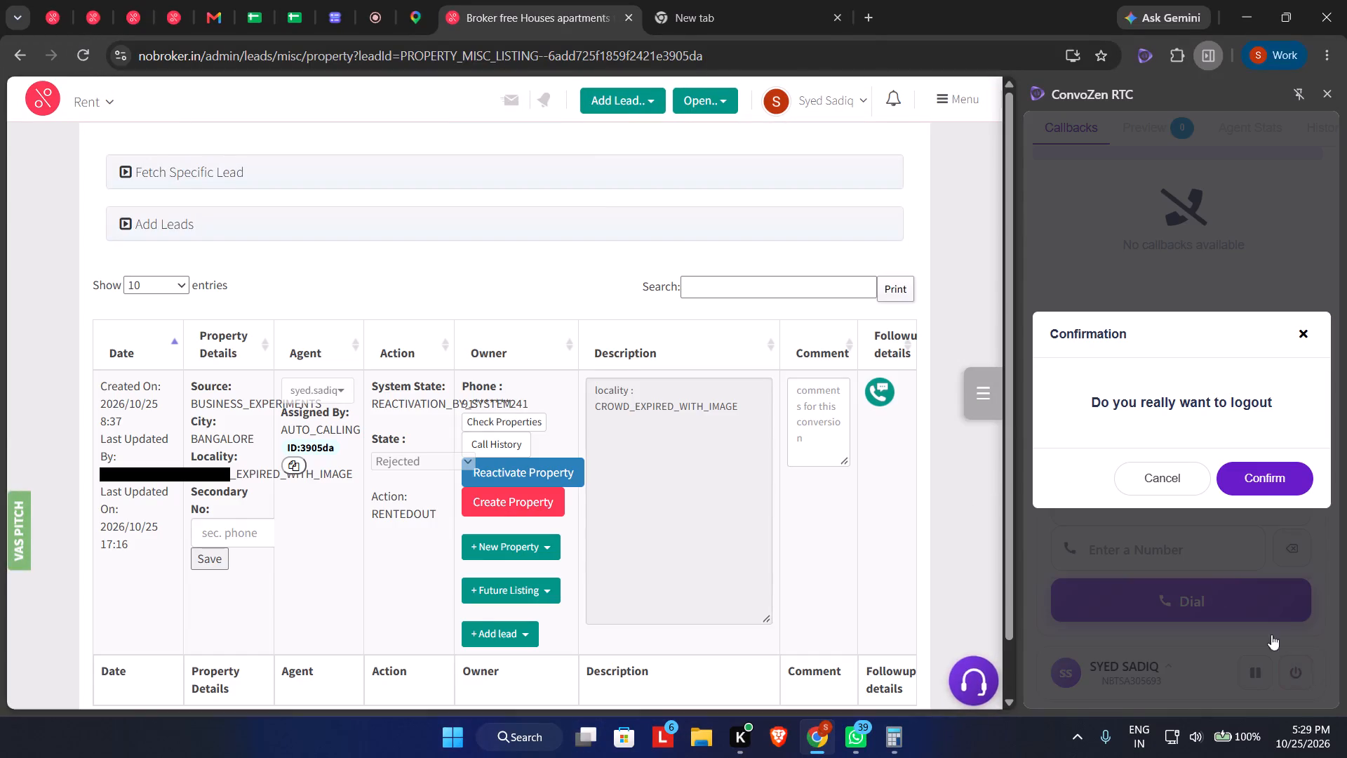
{"action": "left_click", "coordinate": [1258, 489]}
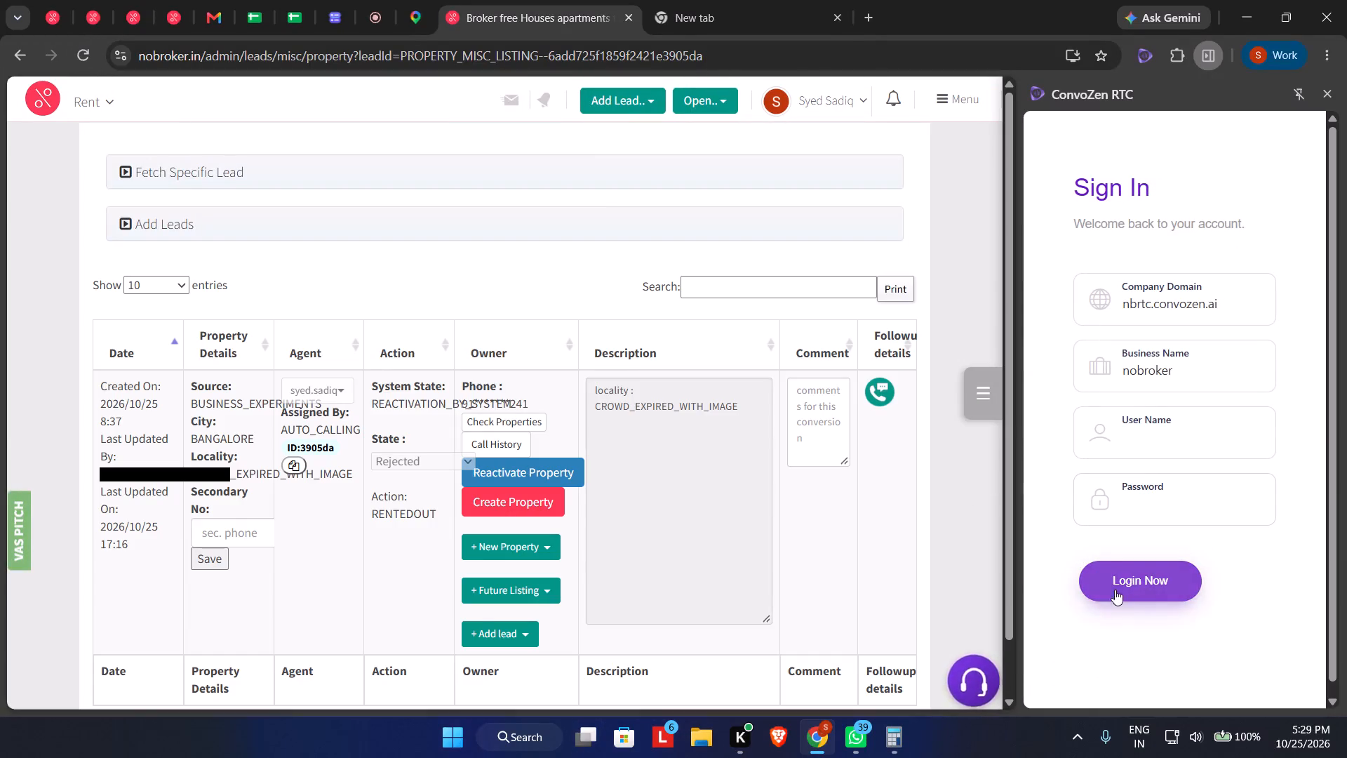
Reload the property lead page and sign back in to the ConvoZen RTC dialer under the nobroker business.
{"action": "left_click", "coordinate": [76, 63]}
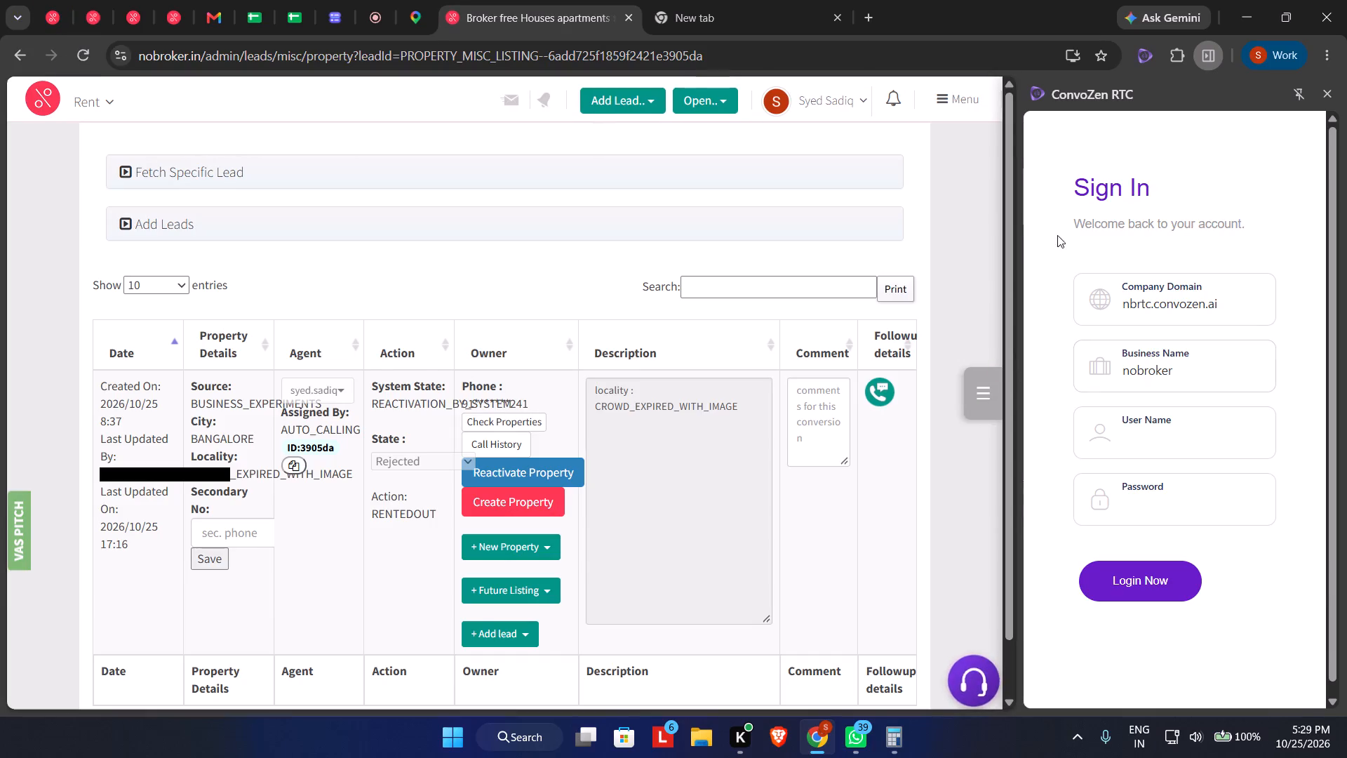
{"action": "left_click", "coordinate": [1118, 404]}
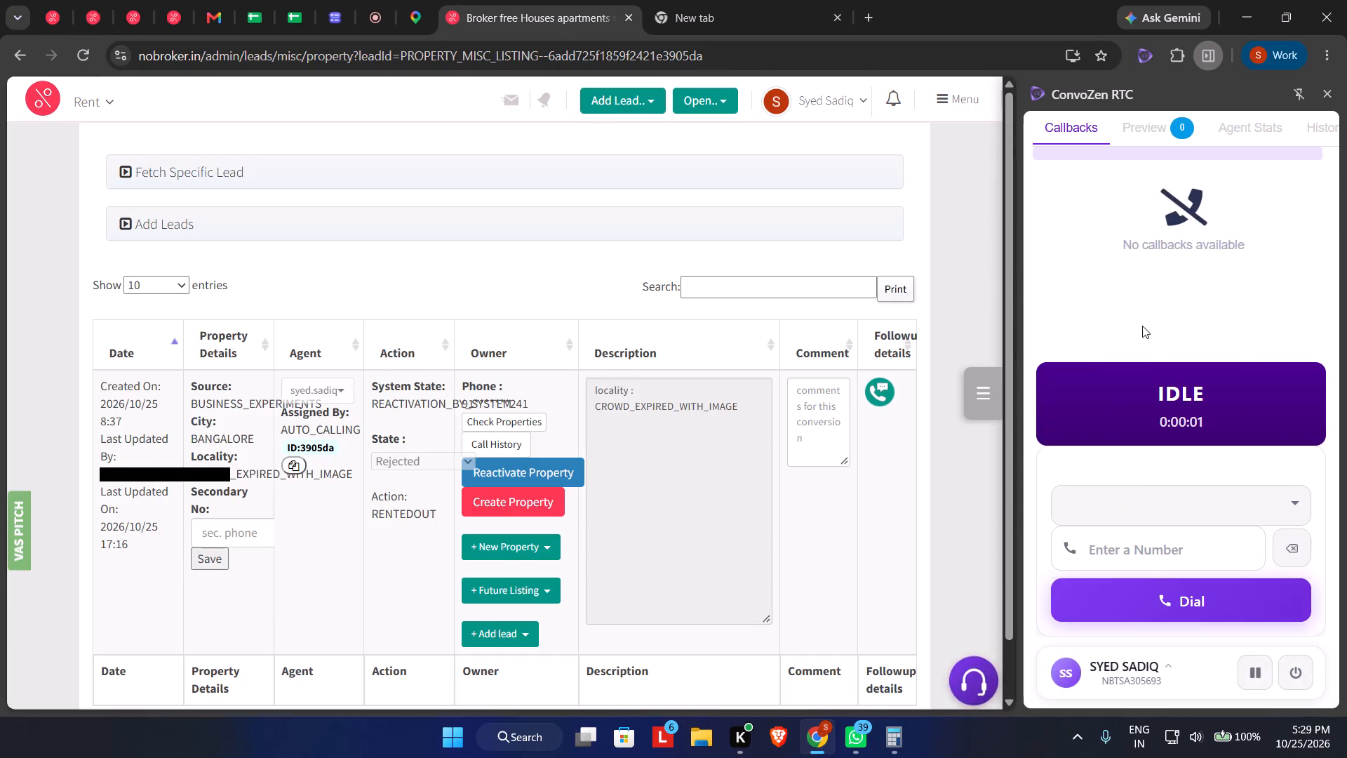
Check the agent's time breakdown by status in the ConvoZen agent stats.
{"action": "left_click_drag", "start_coordinate": [1241, 122], "coordinate": [1241, 132]}
{"action": "scroll", "coordinate": [1205, 340], "scroll_direction": "down", "scroll_amount": 3}
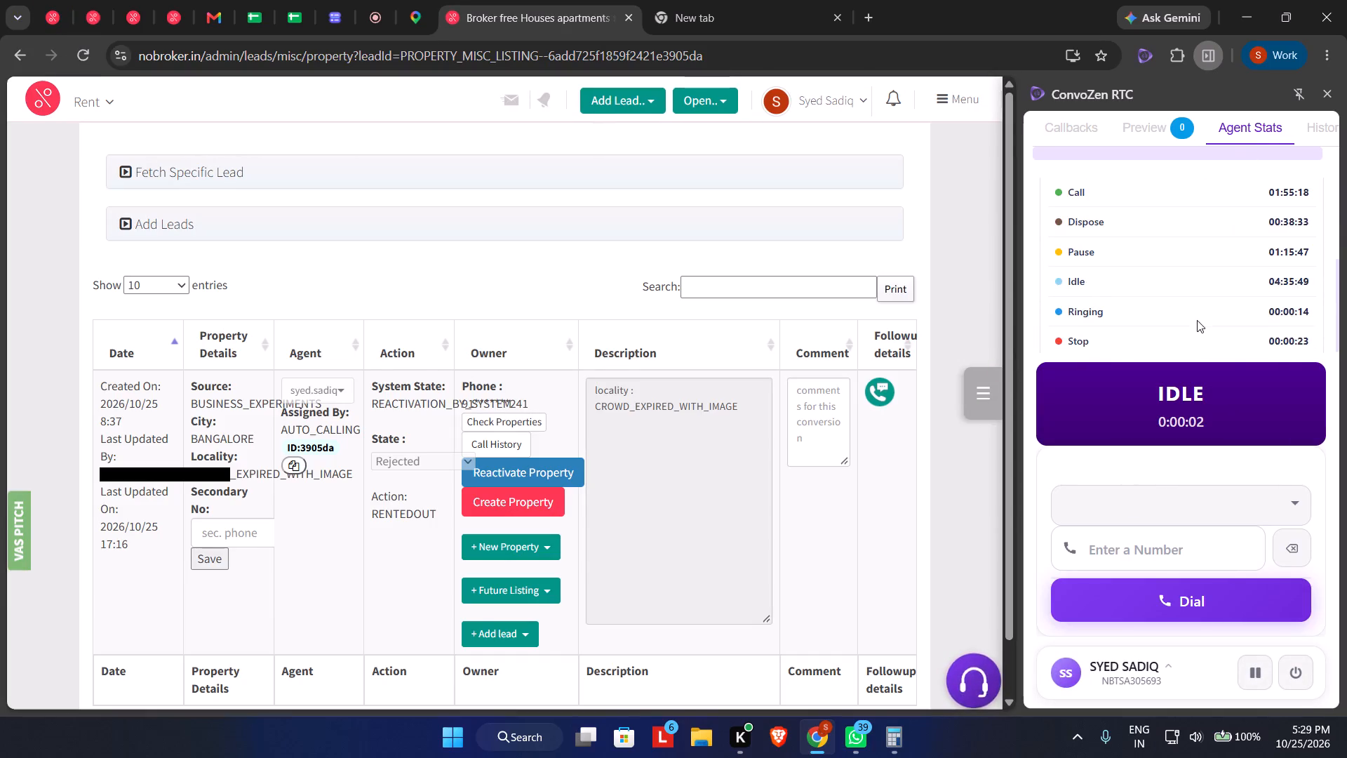
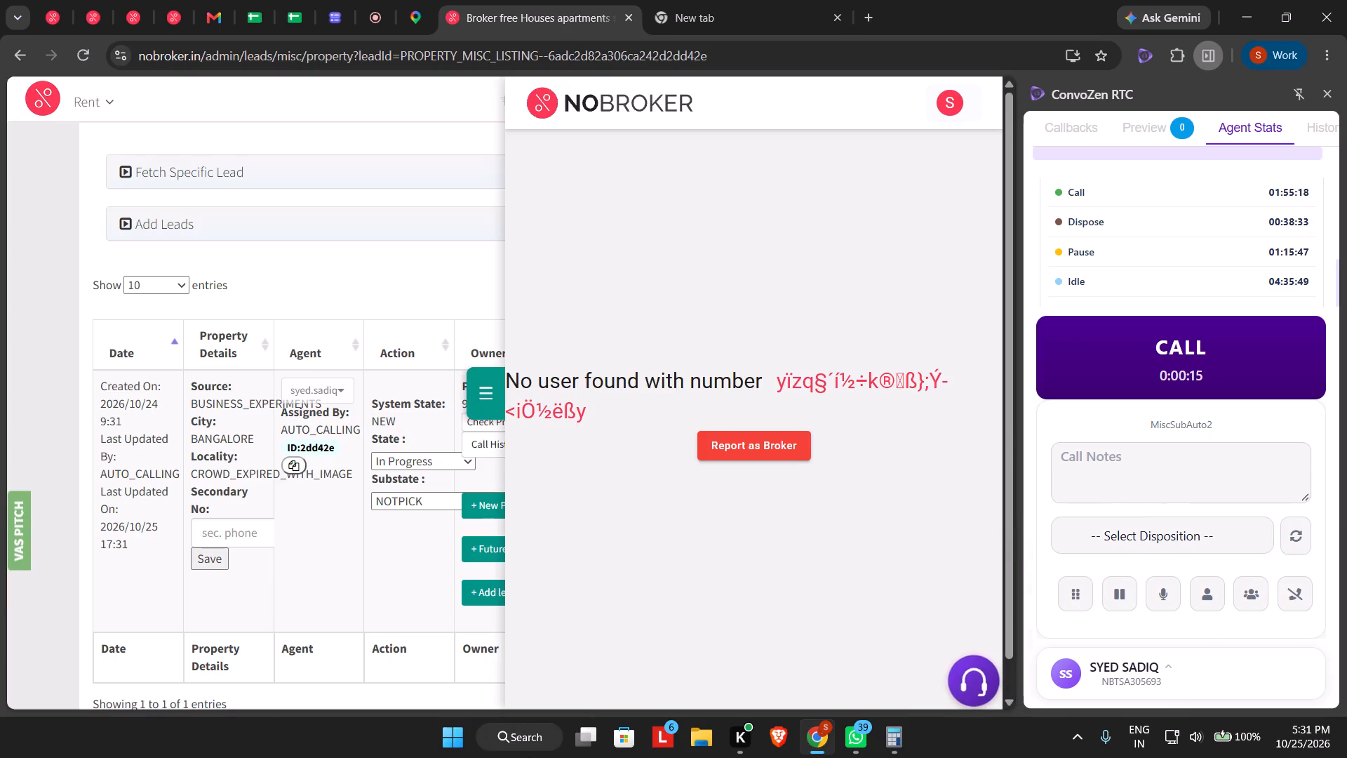
Set the property lead's state to Rejected.
{"action": "left_click", "coordinate": [434, 454]}
{"action": "left_click", "coordinate": [404, 550]}
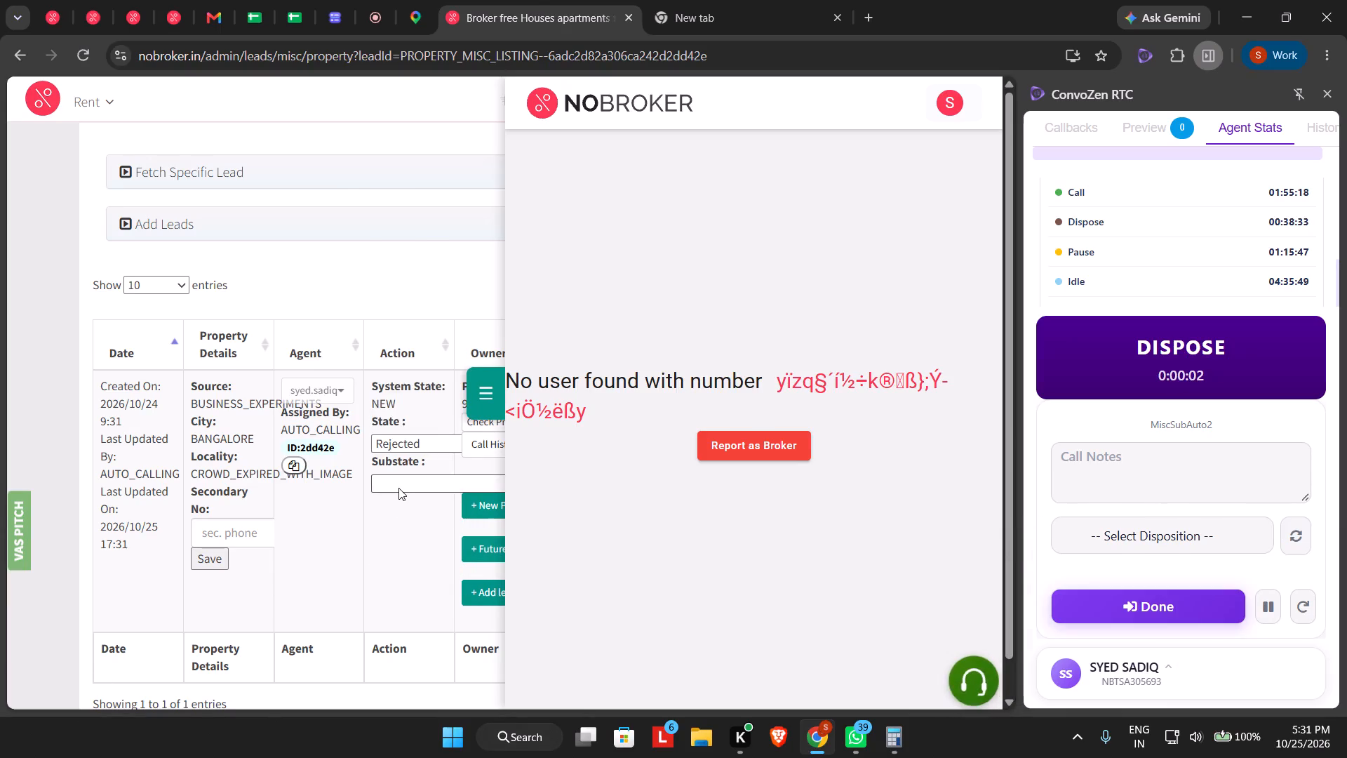
Set the rejected lead's substate to Wrong Number.
{"action": "left_click", "coordinate": [398, 488]}
{"action": "scroll", "coordinate": [436, 354], "scroll_direction": "down", "scroll_amount": 2}
{"action": "left_click", "coordinate": [451, 459]}
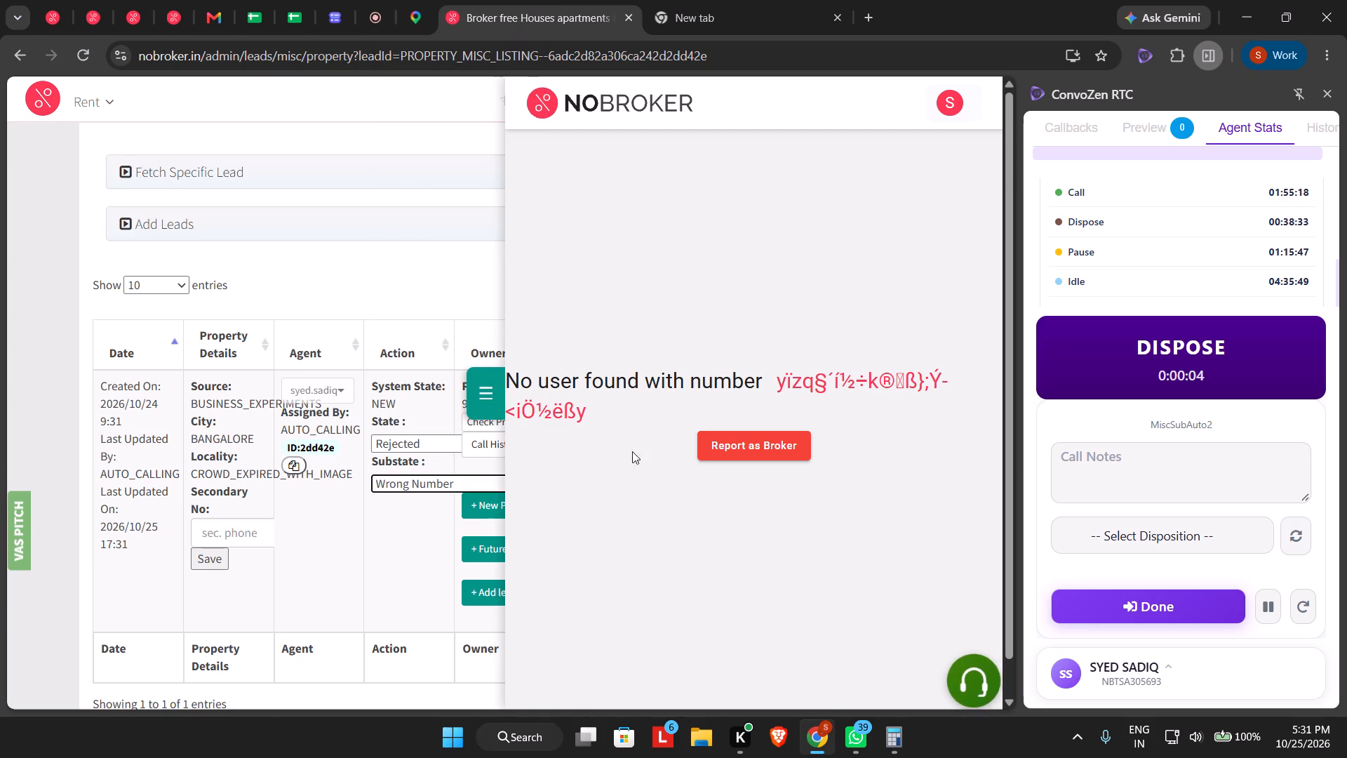
Dispose the call in the ConvoZen dialer as Click Calling, Rejected, Invalid or Wrong Number and submit it.
{"action": "left_click", "coordinate": [1108, 555]}
{"action": "left_click", "coordinate": [1113, 551]}
{"action": "left_click_drag", "start_coordinate": [1144, 605], "coordinate": [1141, 601]}
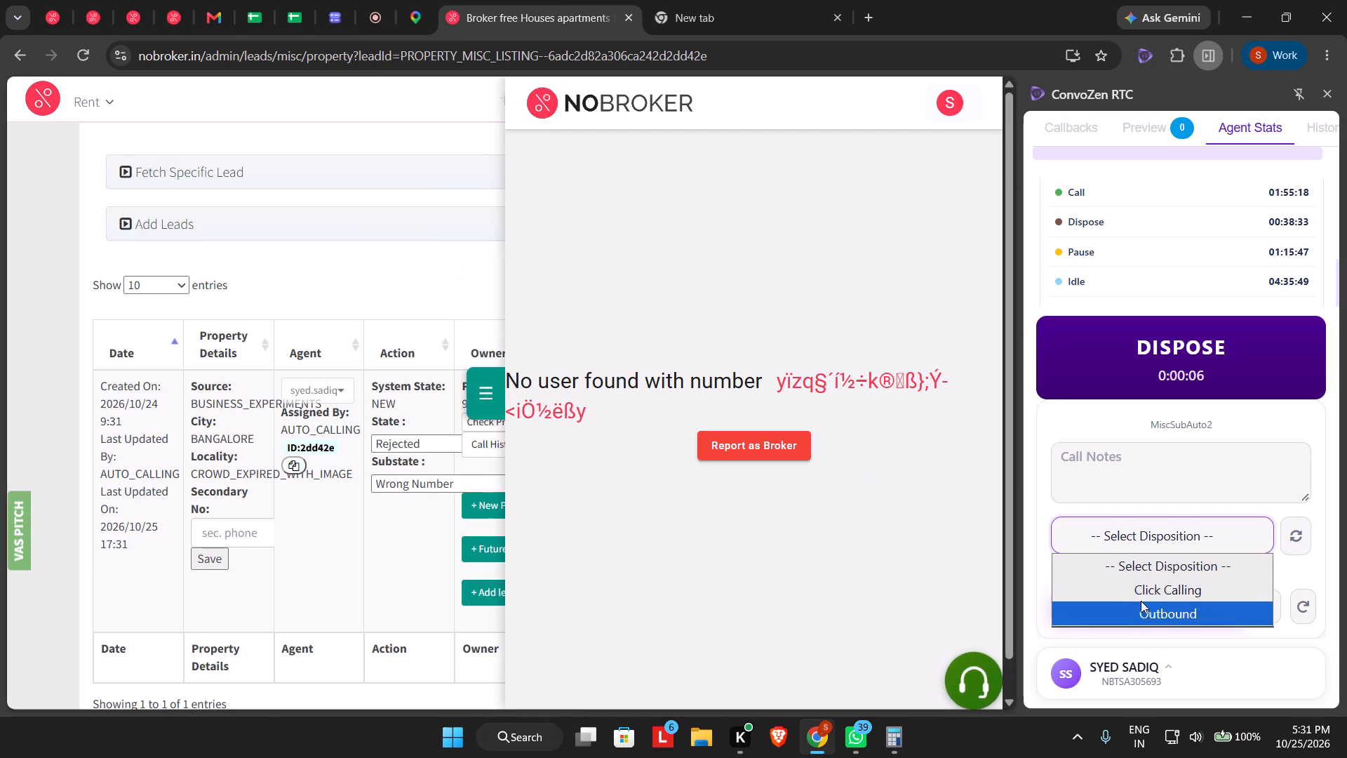
{"action": "left_click_drag", "start_coordinate": [1141, 601], "coordinate": [1140, 599]}
{"action": "left_click", "coordinate": [1144, 552]}
{"action": "left_click_drag", "start_coordinate": [1162, 649], "coordinate": [1158, 663]}
{"action": "left_click", "coordinate": [1162, 553]}
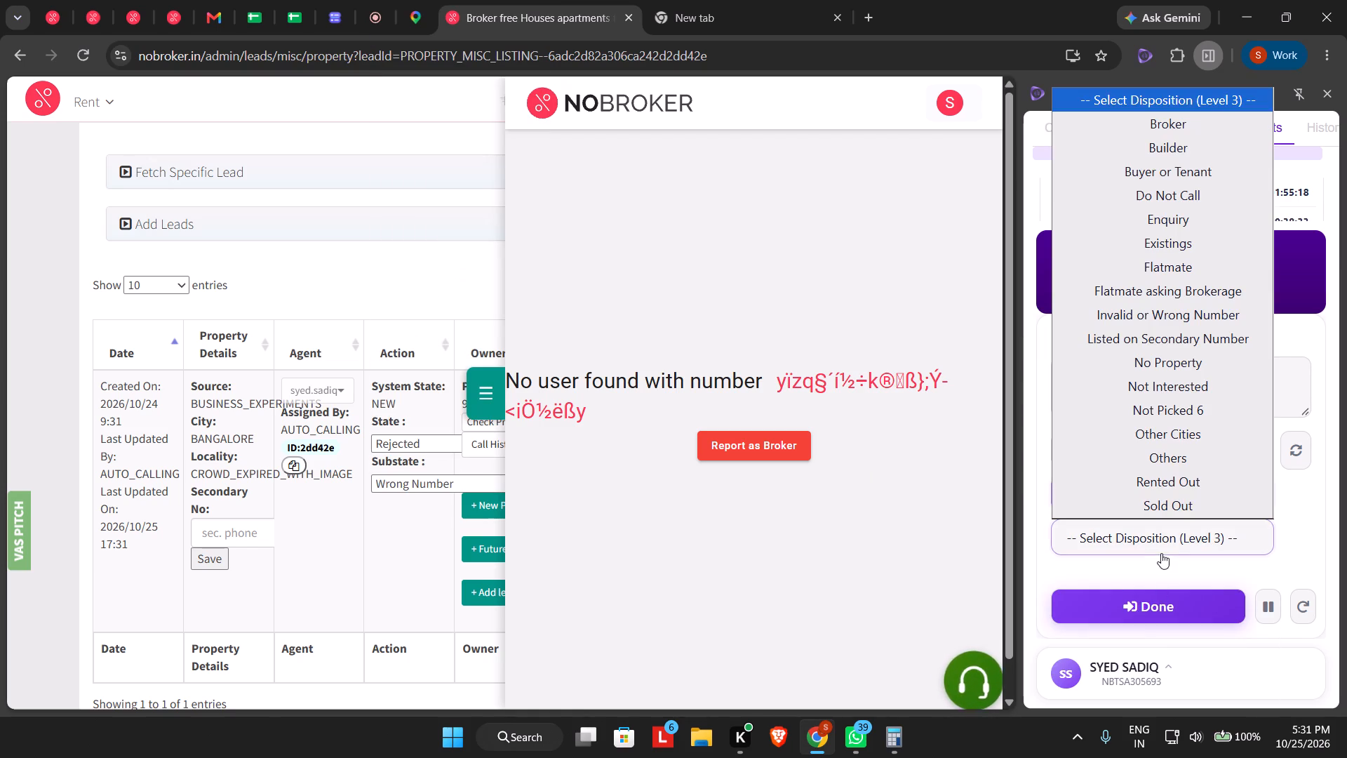
{"action": "left_click", "coordinate": [1150, 313]}
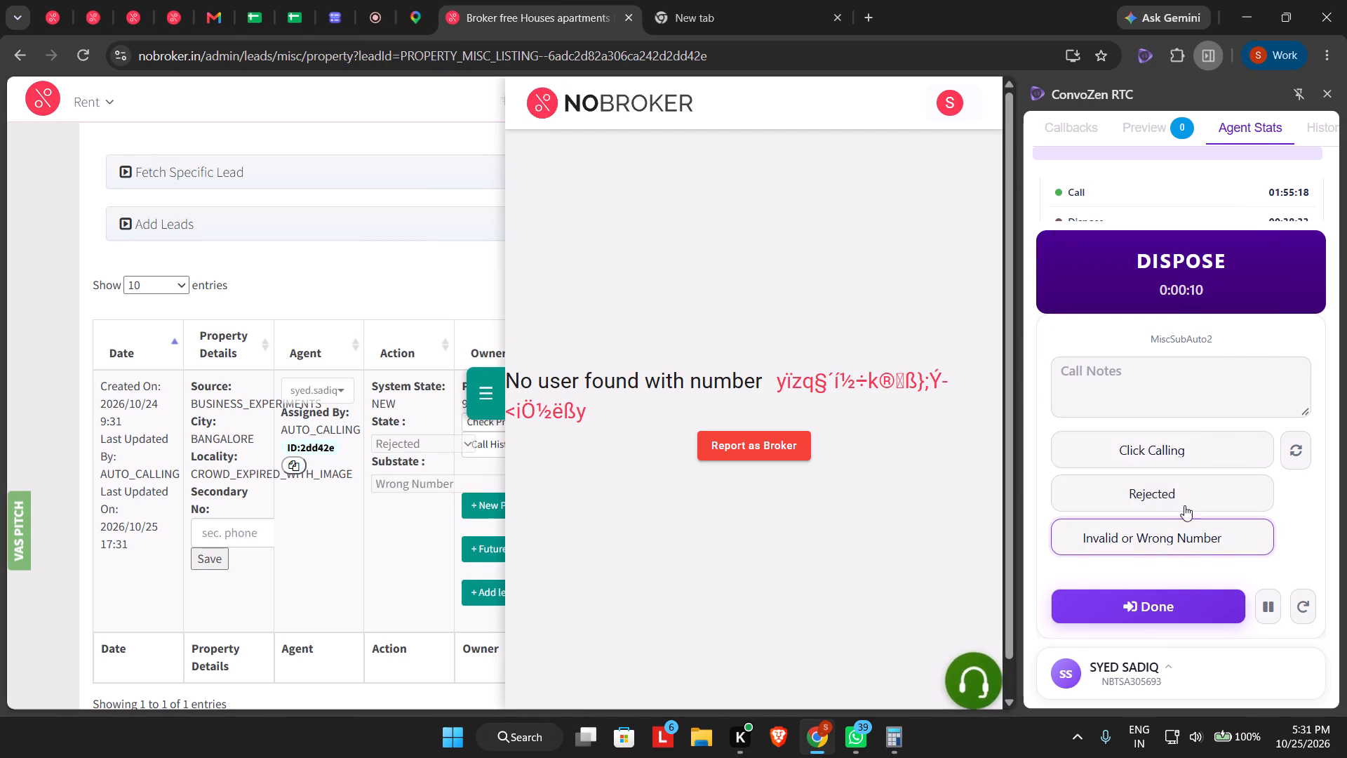
{"action": "left_click", "coordinate": [1186, 597]}
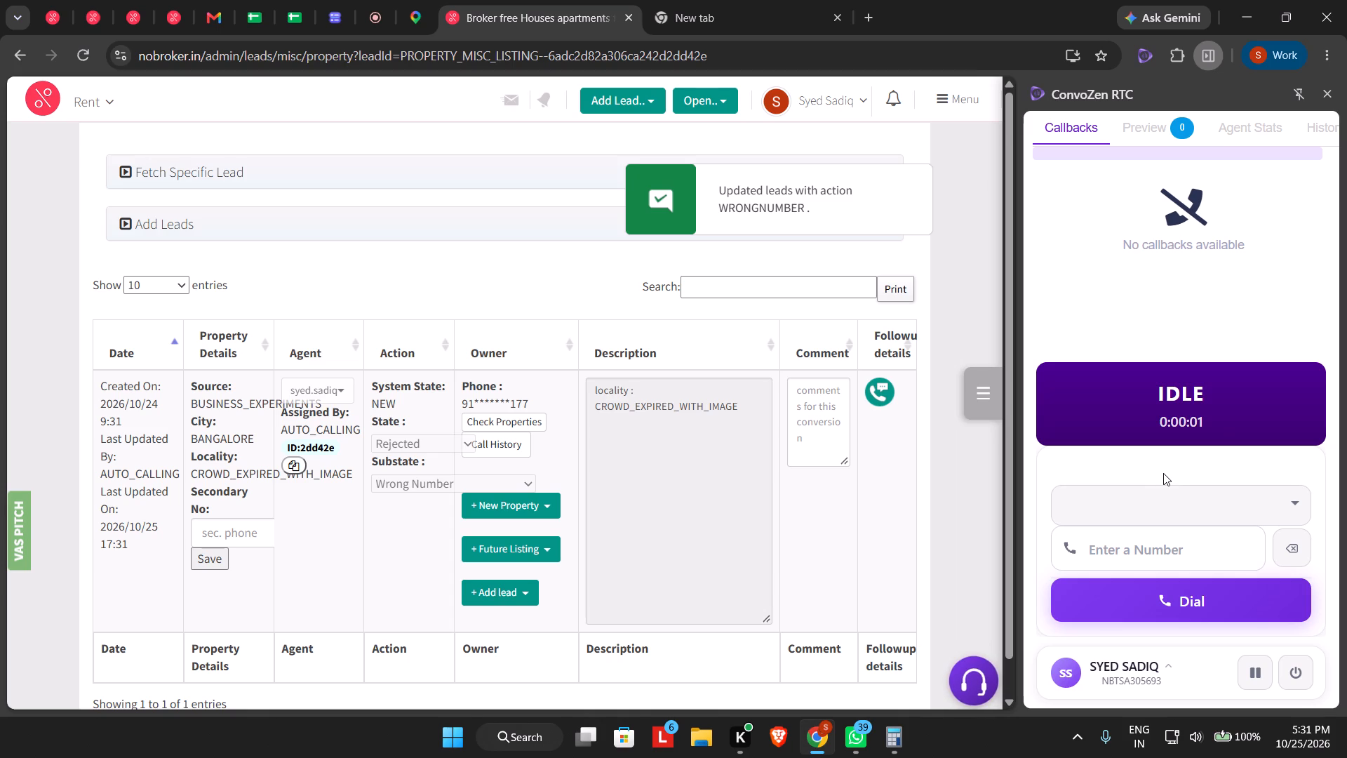
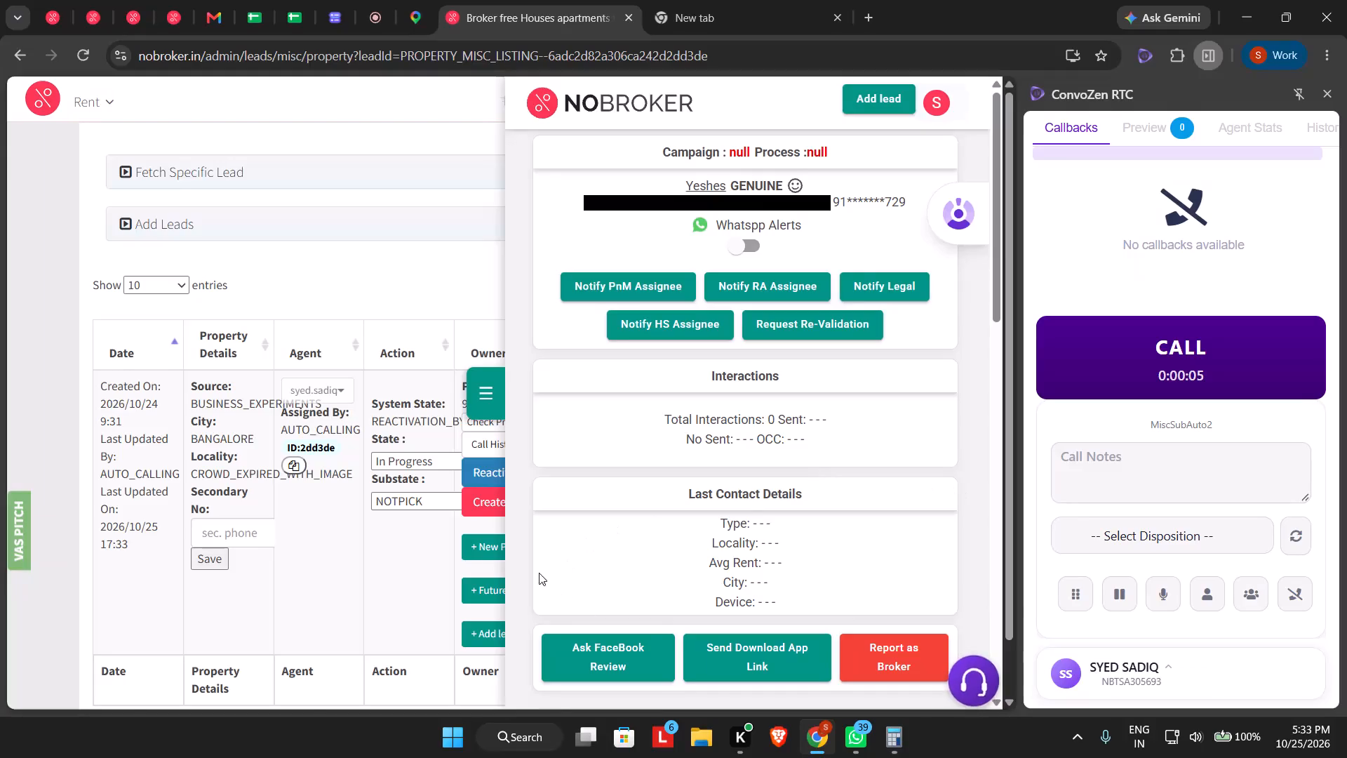
Set the in-progress lead's substate to NOTPICK2.
{"action": "left_click", "coordinate": [404, 499]}
{"action": "left_click", "coordinate": [441, 414]}
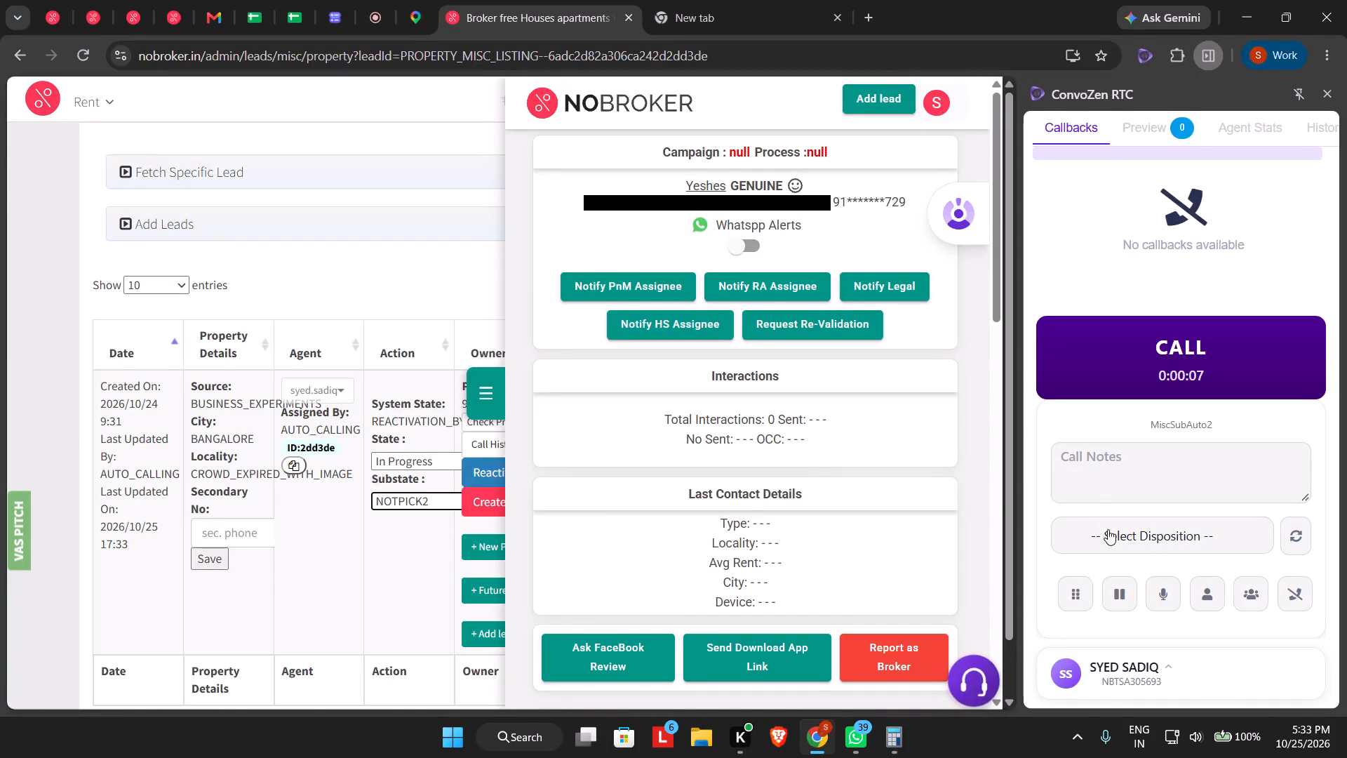
Set the call's disposition in the ConvoZen dialer to Outbound, Not Picked, Voice Mail, end the call and submit the disposition.
{"action": "left_click", "coordinate": [1108, 528]}
{"action": "left_click_drag", "start_coordinate": [1132, 592], "coordinate": [1132, 610]}
{"action": "left_click", "coordinate": [1131, 531]}
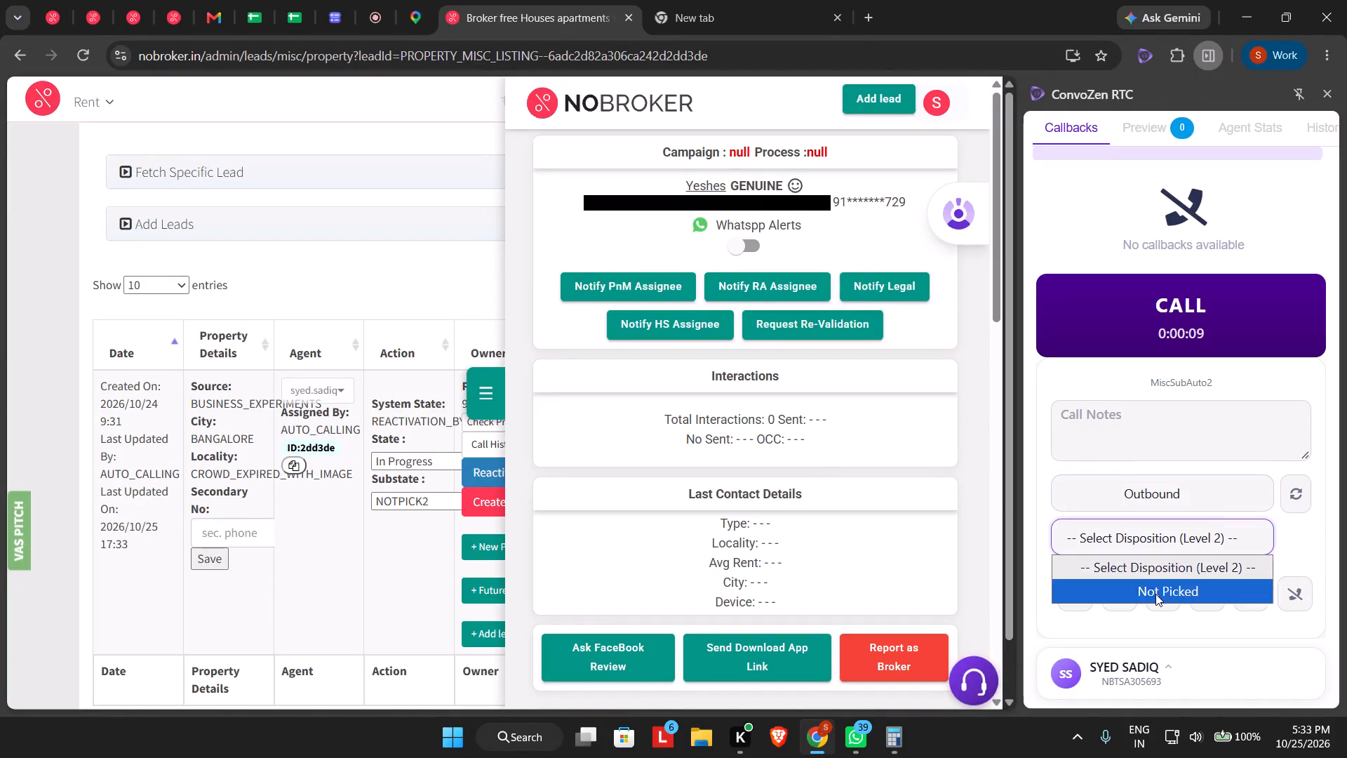
{"action": "left_click", "coordinate": [1156, 594]}
{"action": "left_click", "coordinate": [1148, 526]}
{"action": "left_click", "coordinate": [1187, 664]}
{"action": "left_click", "coordinate": [1304, 600]}
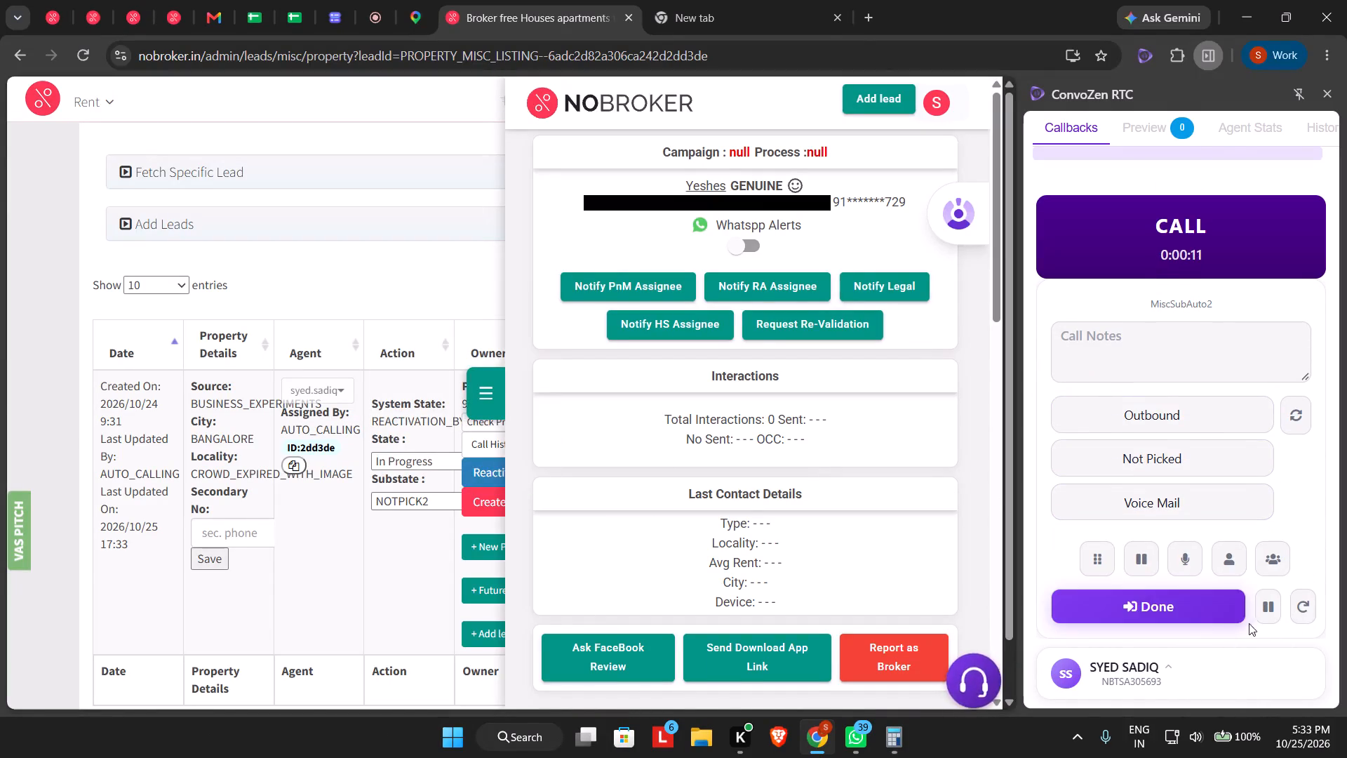
{"action": "left_click", "coordinate": [1198, 618]}
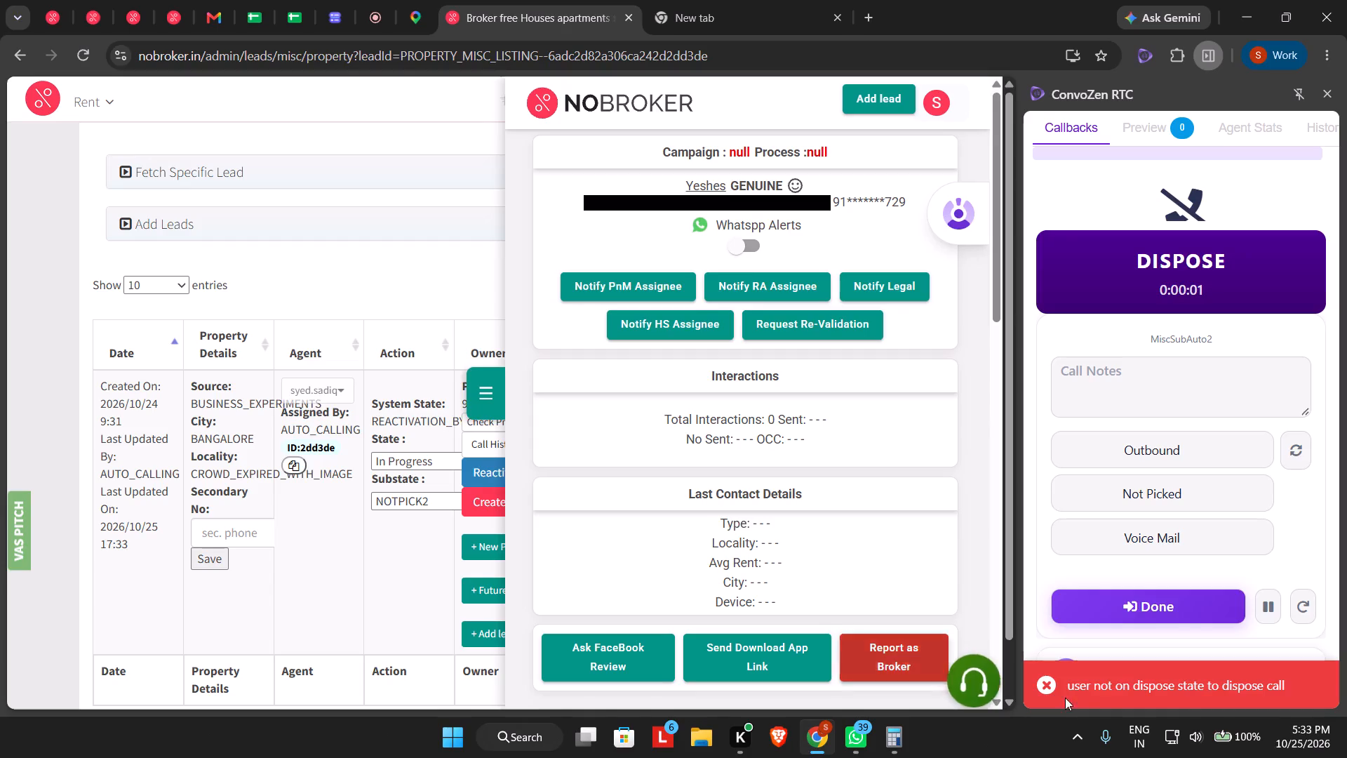
{"action": "left_click", "coordinate": [1090, 562]}
{"action": "left_click", "coordinate": [1118, 616]}
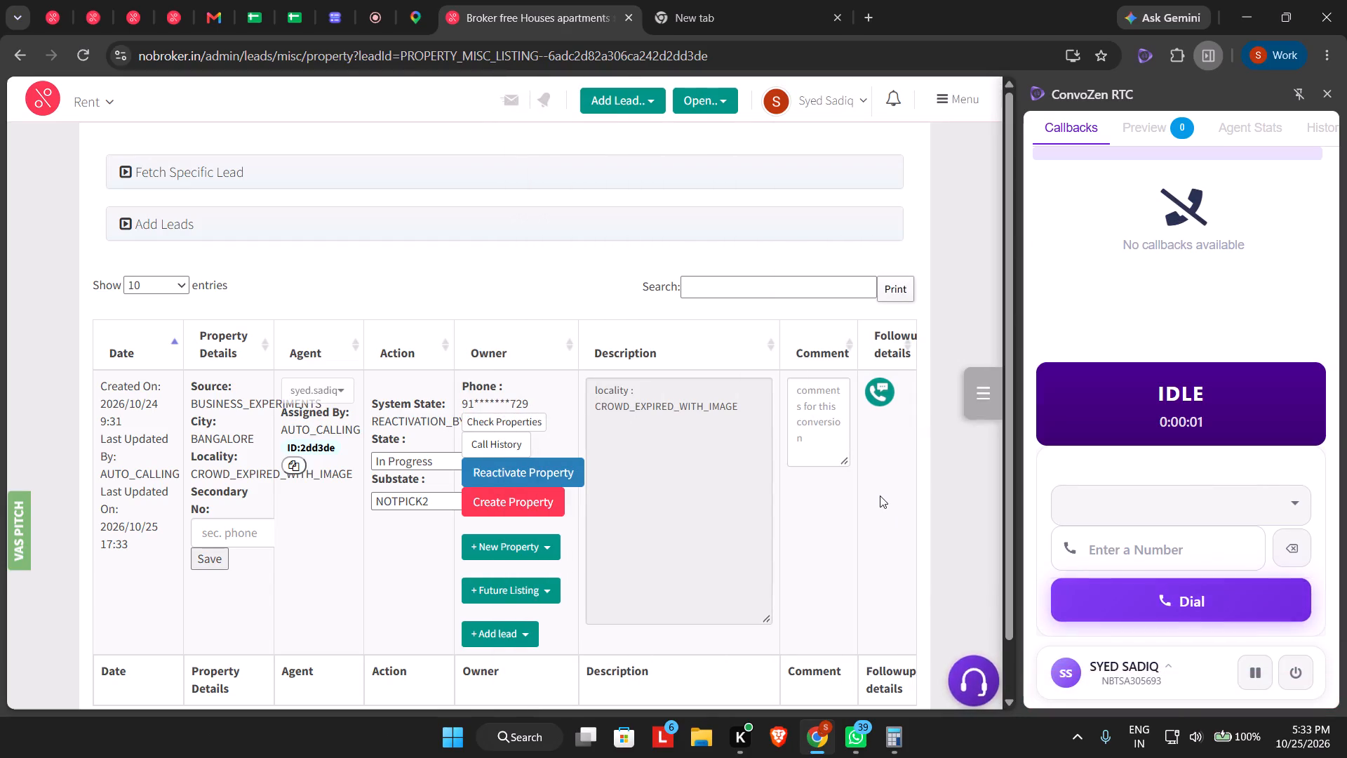
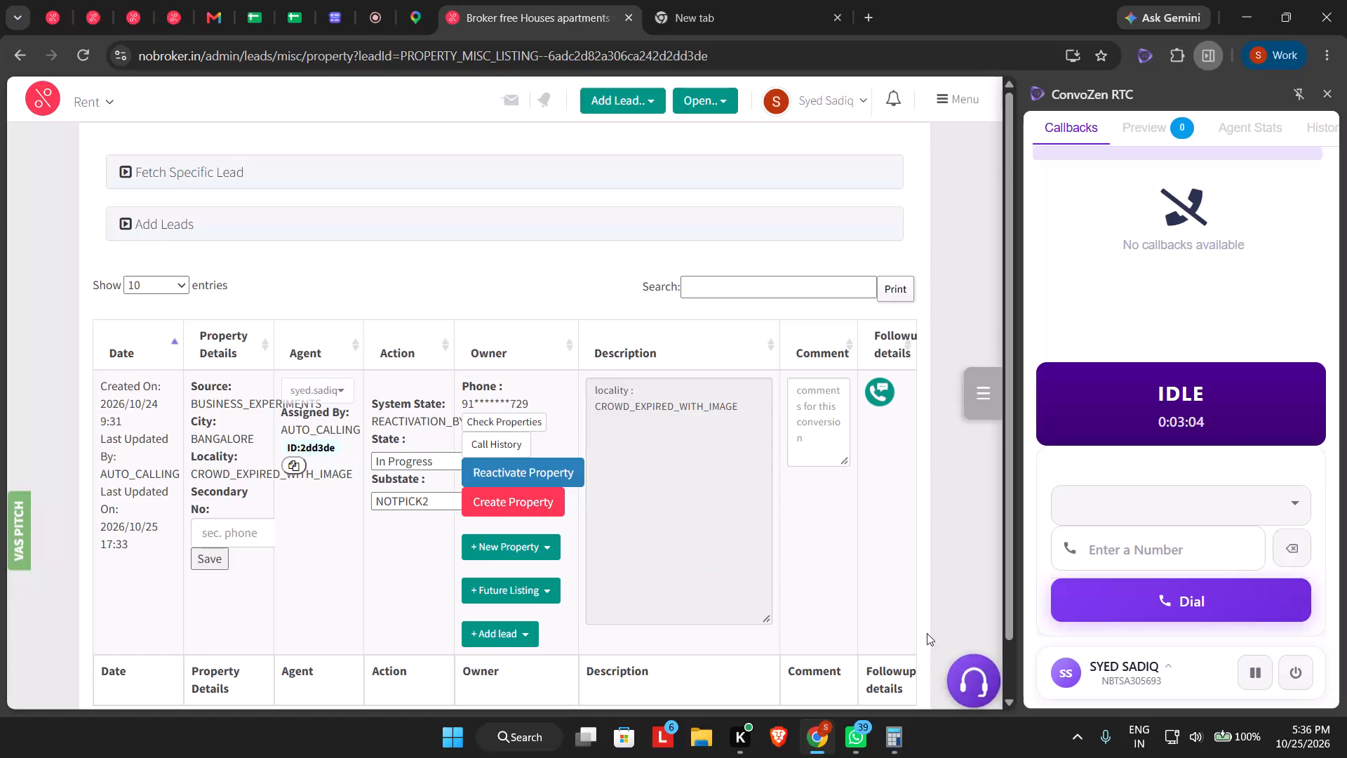
Refresh the agent's idle session in the ConvoZen RTC dialer.
{"action": "left_click", "coordinate": [1014, 687]}
{"action": "left_click", "coordinate": [953, 681]}
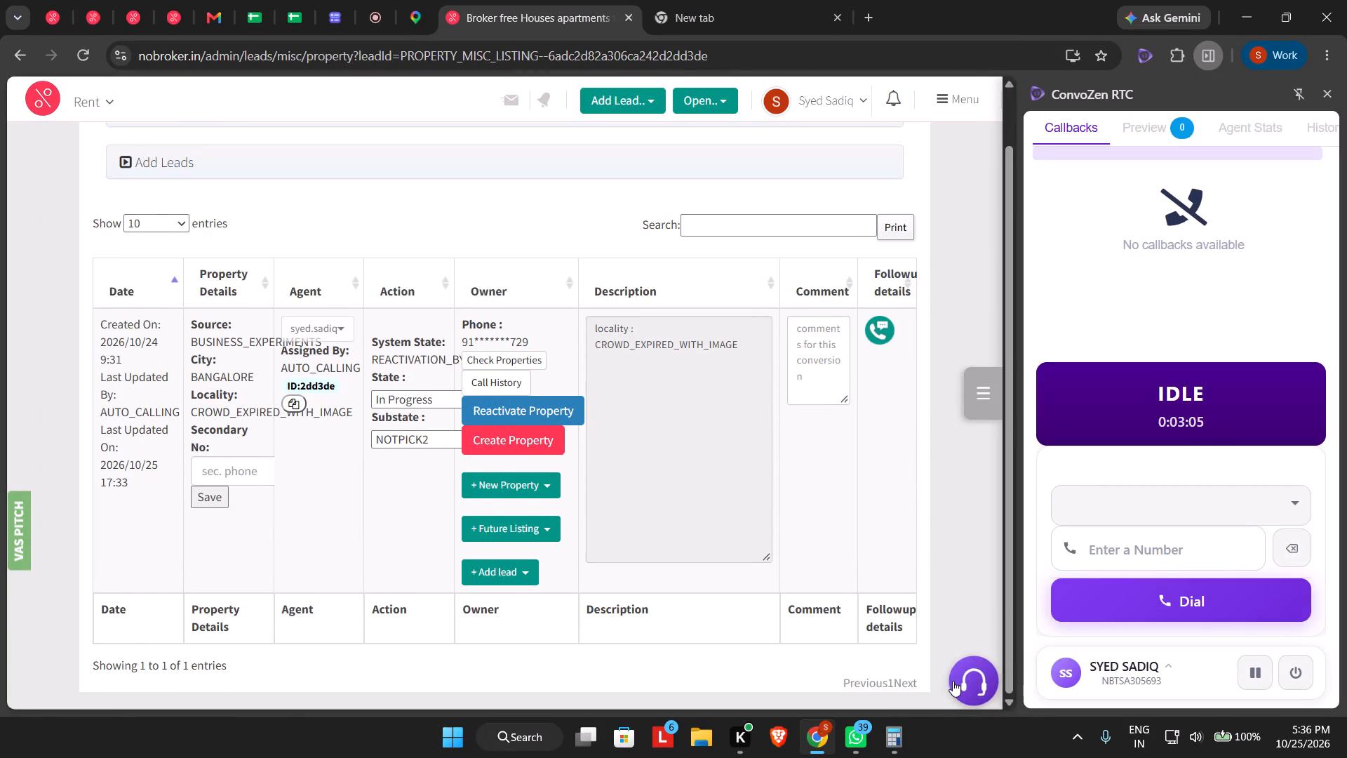
{"action": "left_click", "coordinate": [965, 687]}
{"action": "left_click", "coordinate": [1285, 683]}
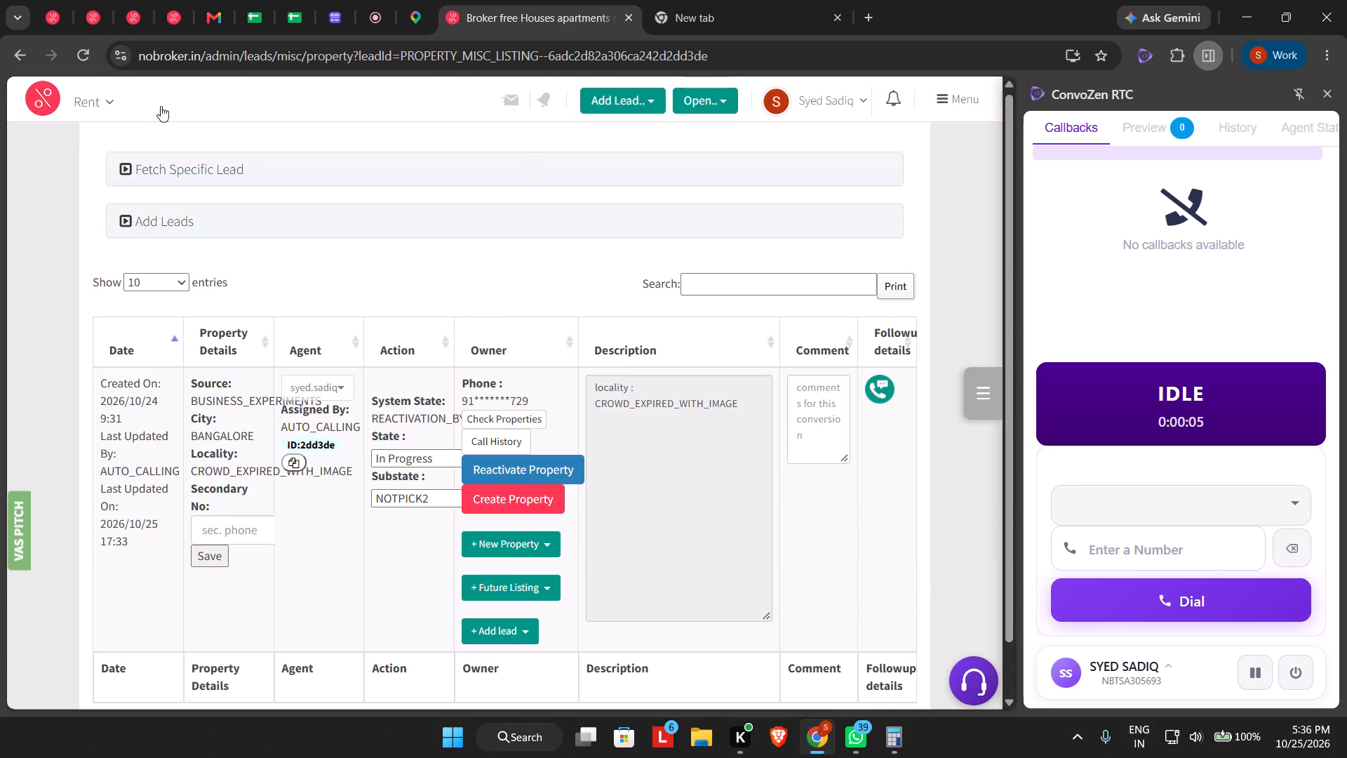
Reload the current property lead page.
{"action": "left_click", "coordinate": [89, 62]}
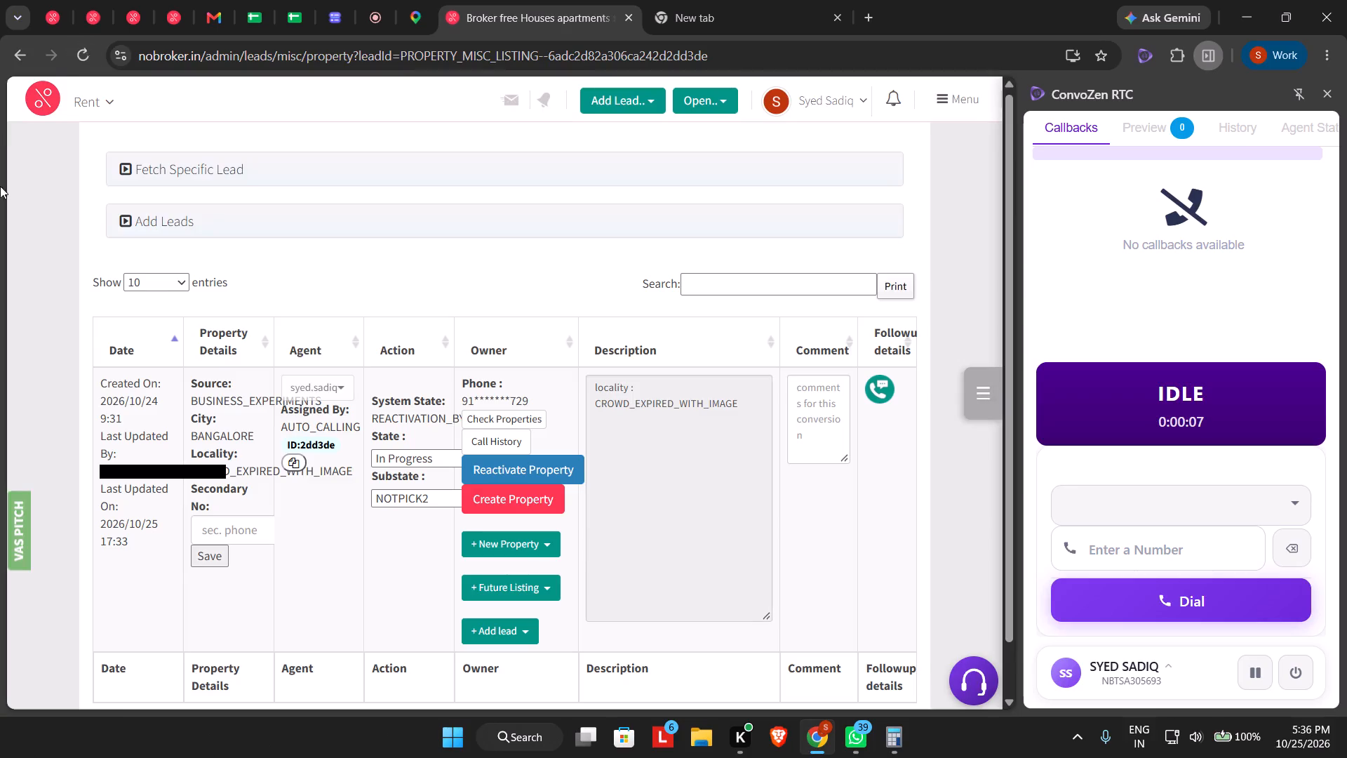
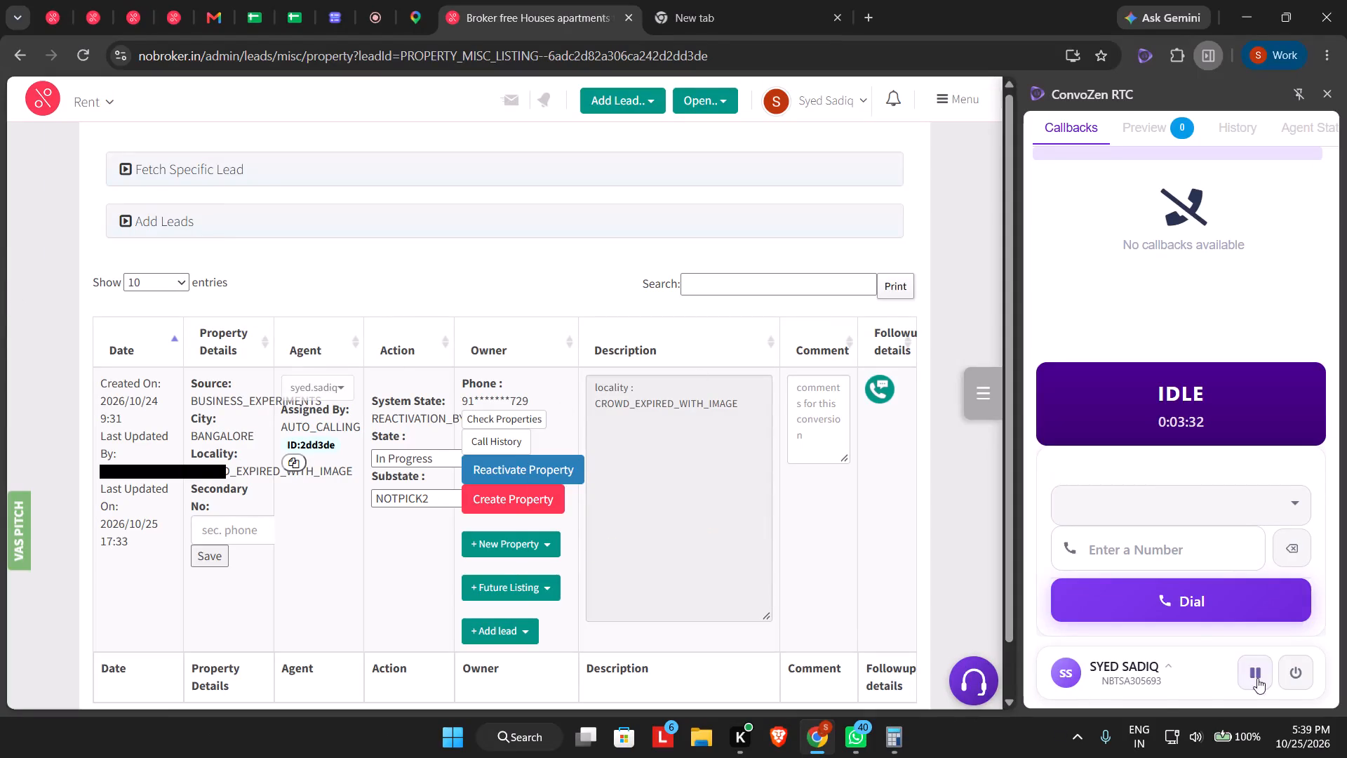
Restart the agent's dialer session by logging out, reloading the lead page and reconnecting in Web mode.
{"action": "left_click", "coordinate": [1307, 679]}
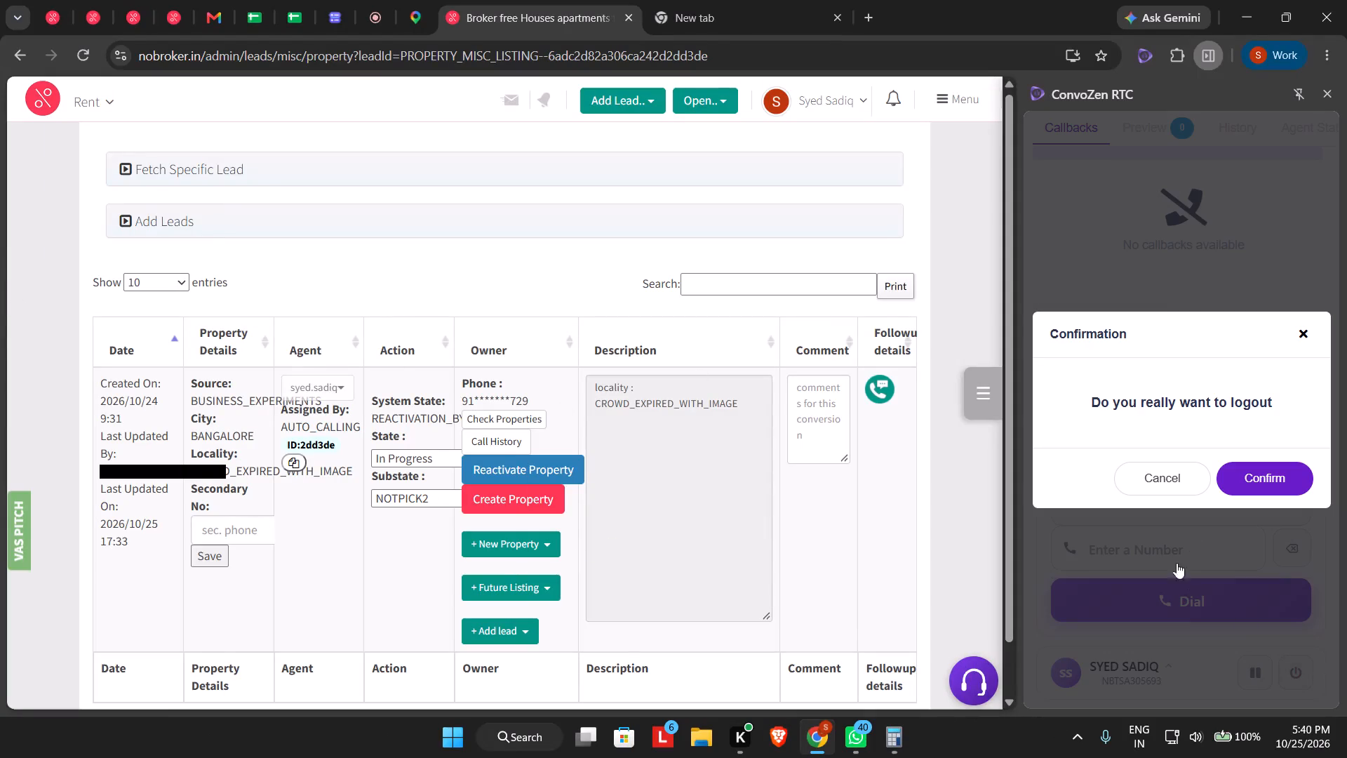
{"action": "left_click_drag", "start_coordinate": [1282, 480], "coordinate": [1282, 488]}
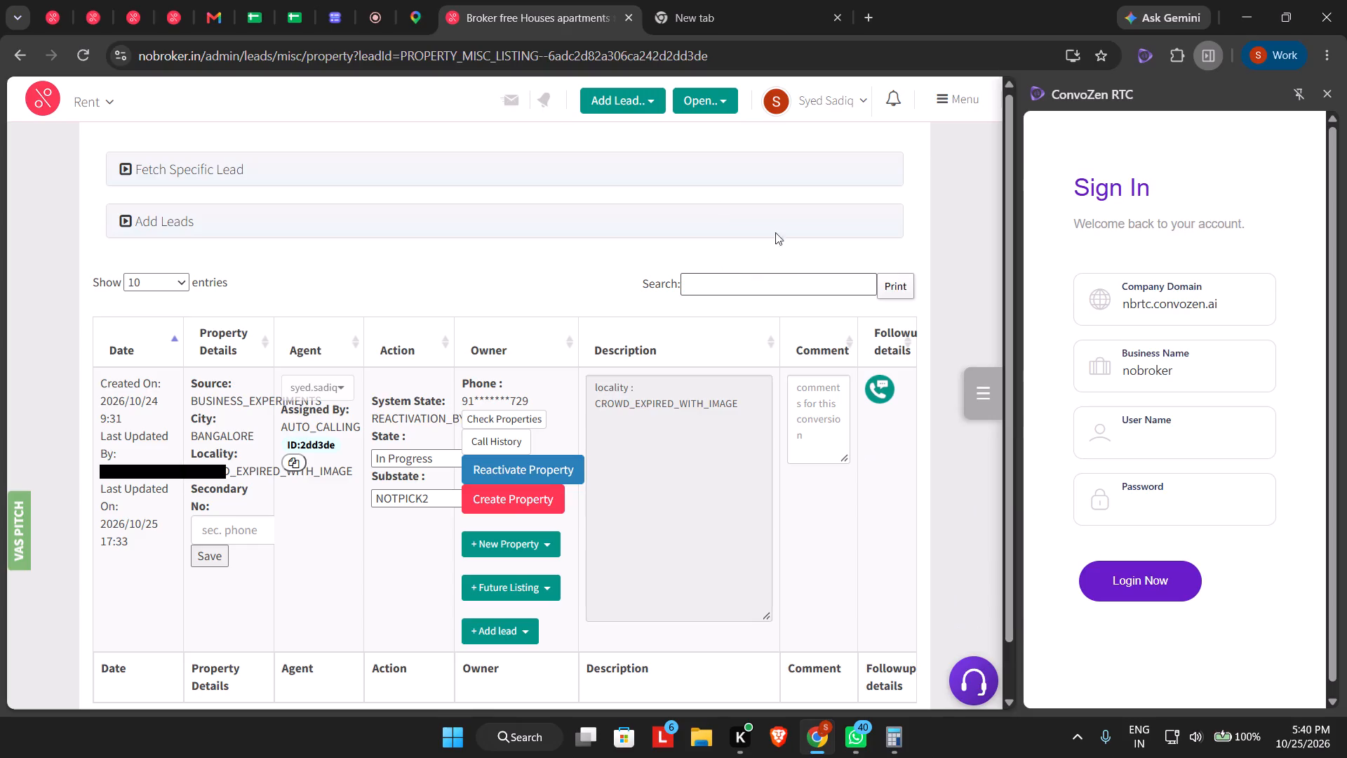
{"action": "left_click", "coordinate": [76, 52]}
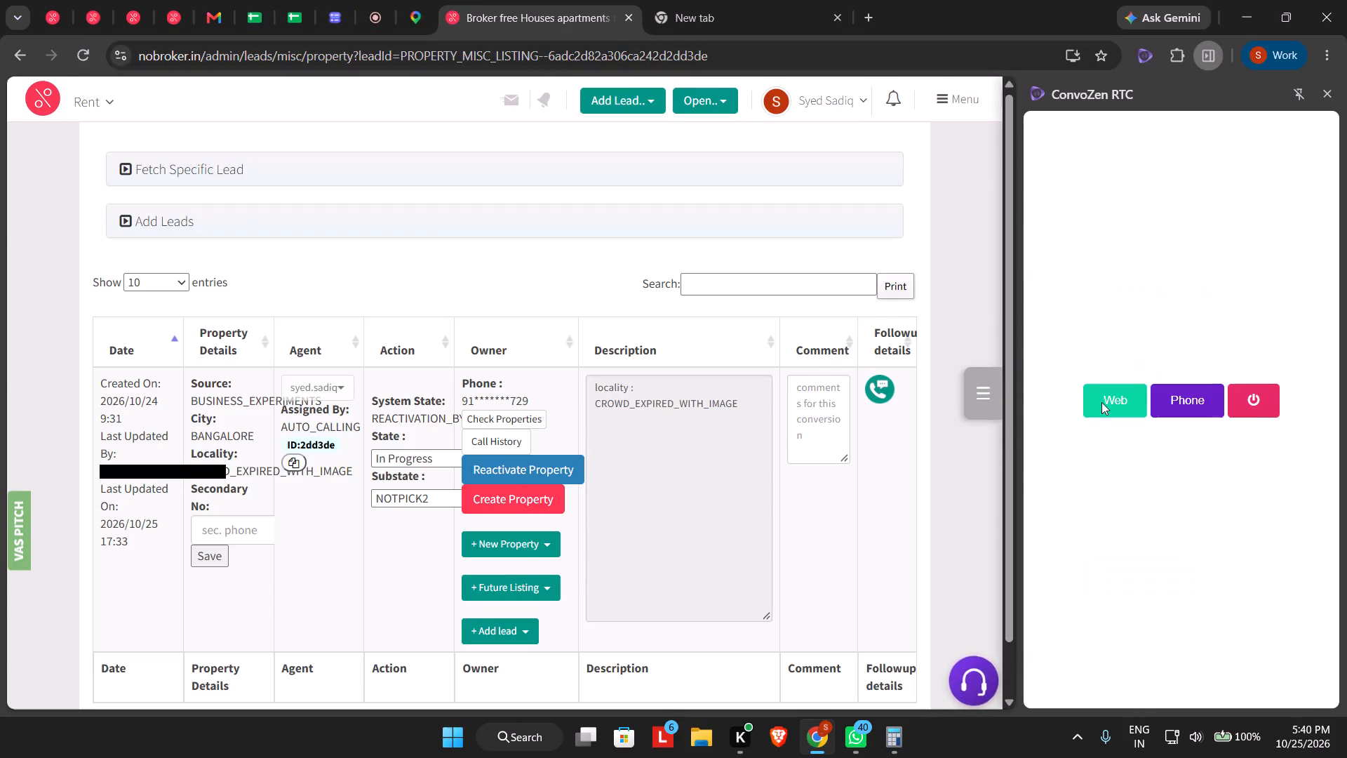
{"action": "left_click", "coordinate": [1132, 394]}
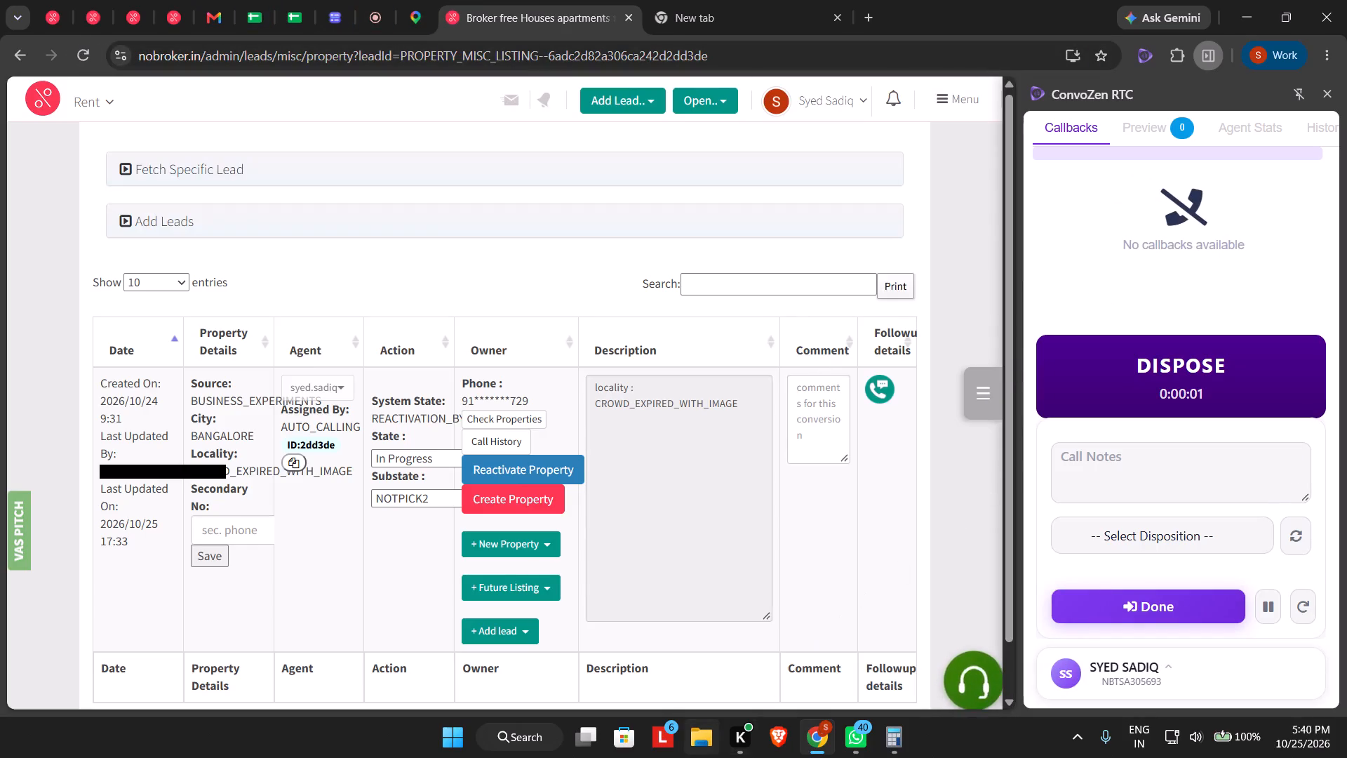
Dispose the pending call as Click Calling, Other, Auto Dispose.
{"action": "left_click", "coordinate": [1158, 534]}
{"action": "left_click", "coordinate": [1177, 604]}
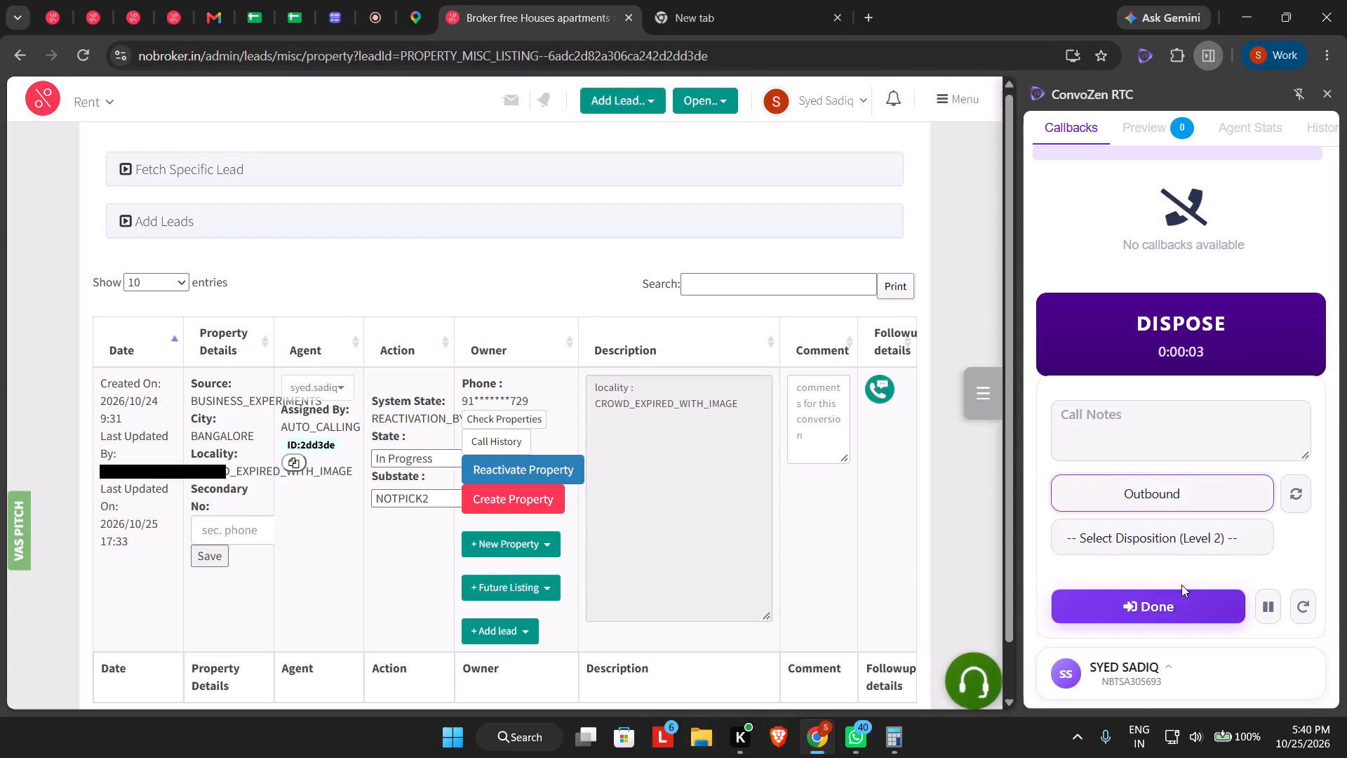
{"action": "left_click", "coordinate": [1181, 527]}
{"action": "left_click", "coordinate": [1172, 493]}
{"action": "left_click", "coordinate": [1181, 552]}
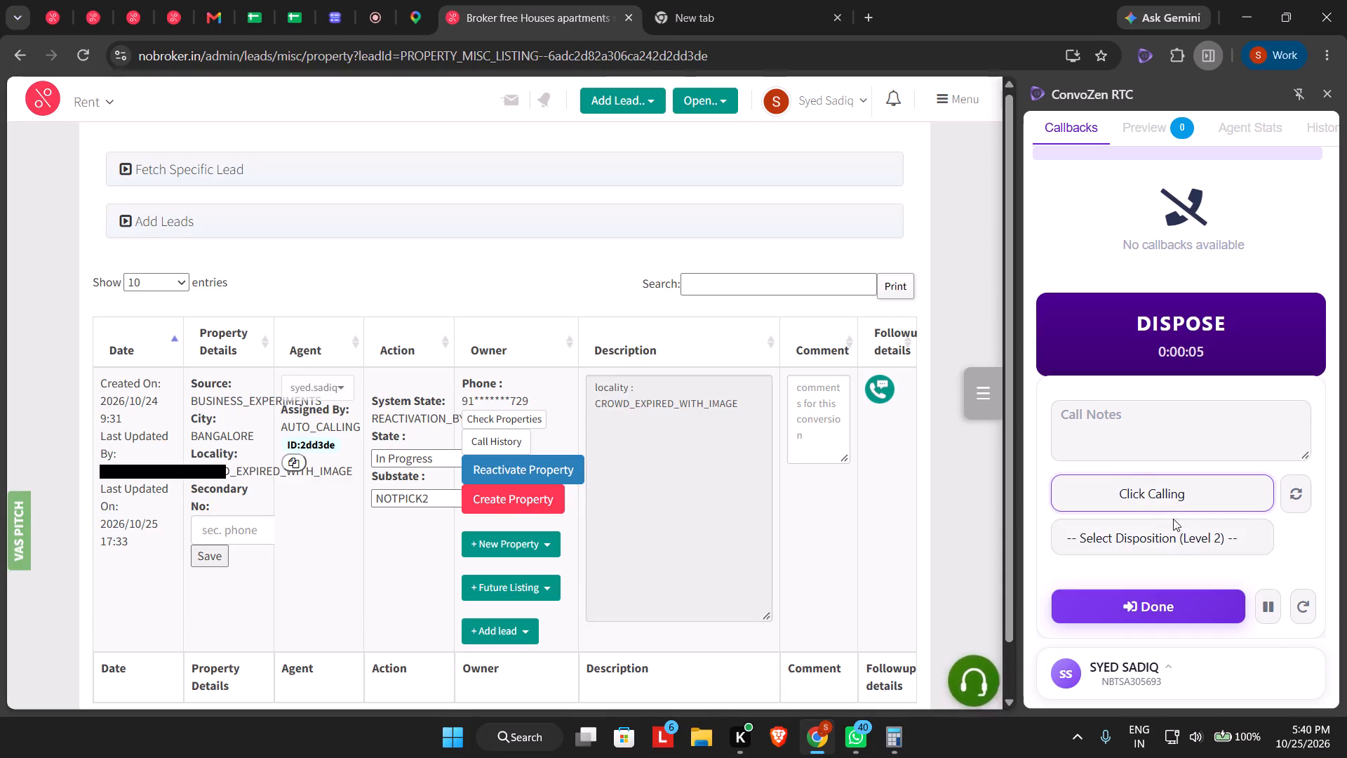
{"action": "left_click", "coordinate": [1170, 541]}
{"action": "left_click", "coordinate": [1185, 631]}
{"action": "left_click", "coordinate": [1184, 537]}
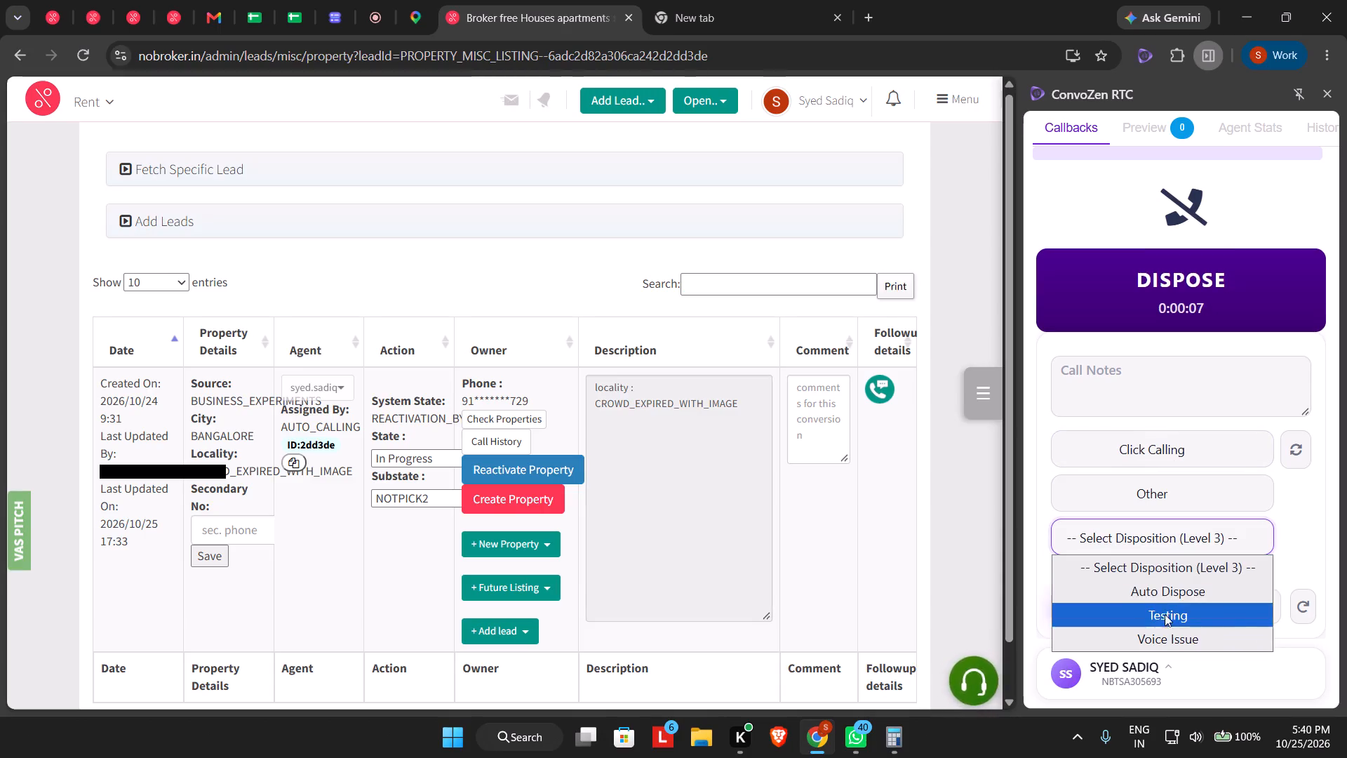
{"action": "left_click", "coordinate": [1157, 591]}
{"action": "left_click_drag", "start_coordinate": [1154, 601], "coordinate": [1147, 615]}
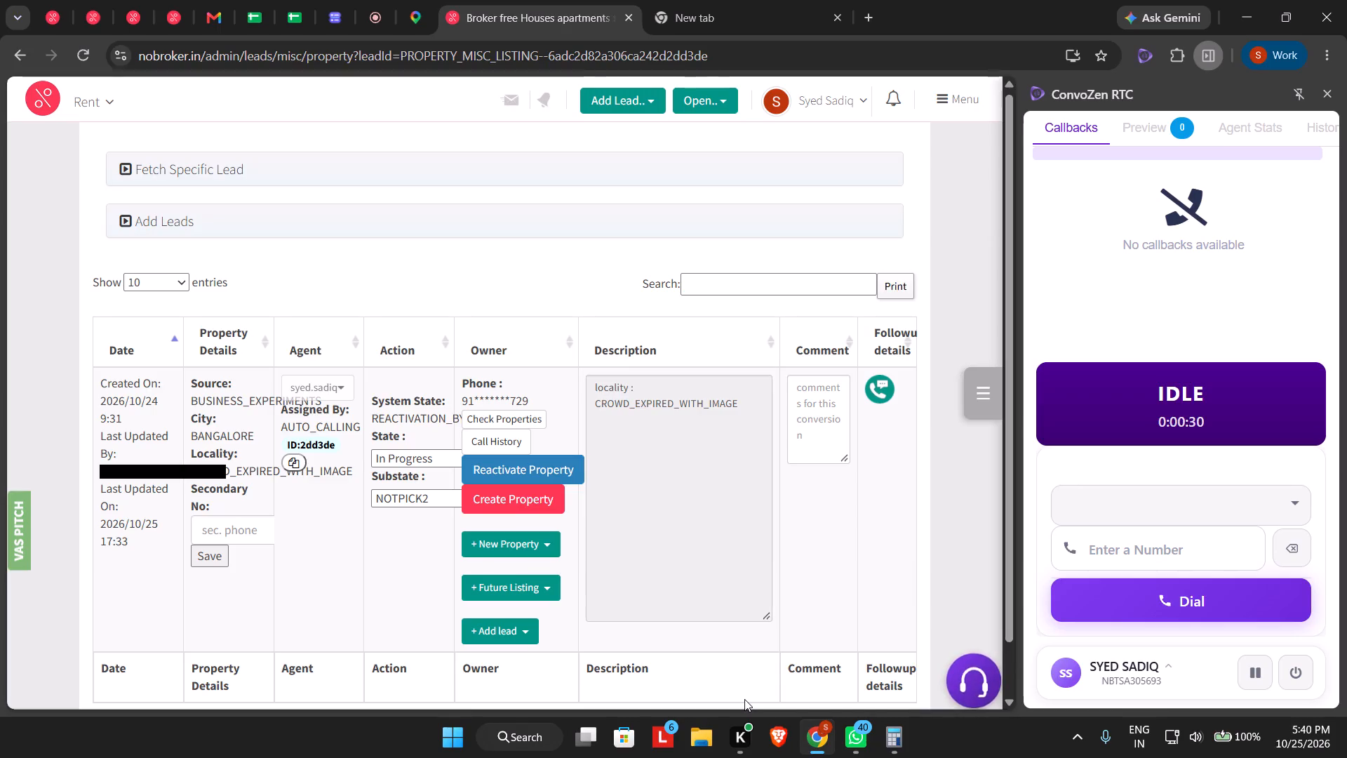
Review the agent's call statistics and the time breakdown by status in the dialer.
{"action": "left_click", "coordinate": [1263, 140]}
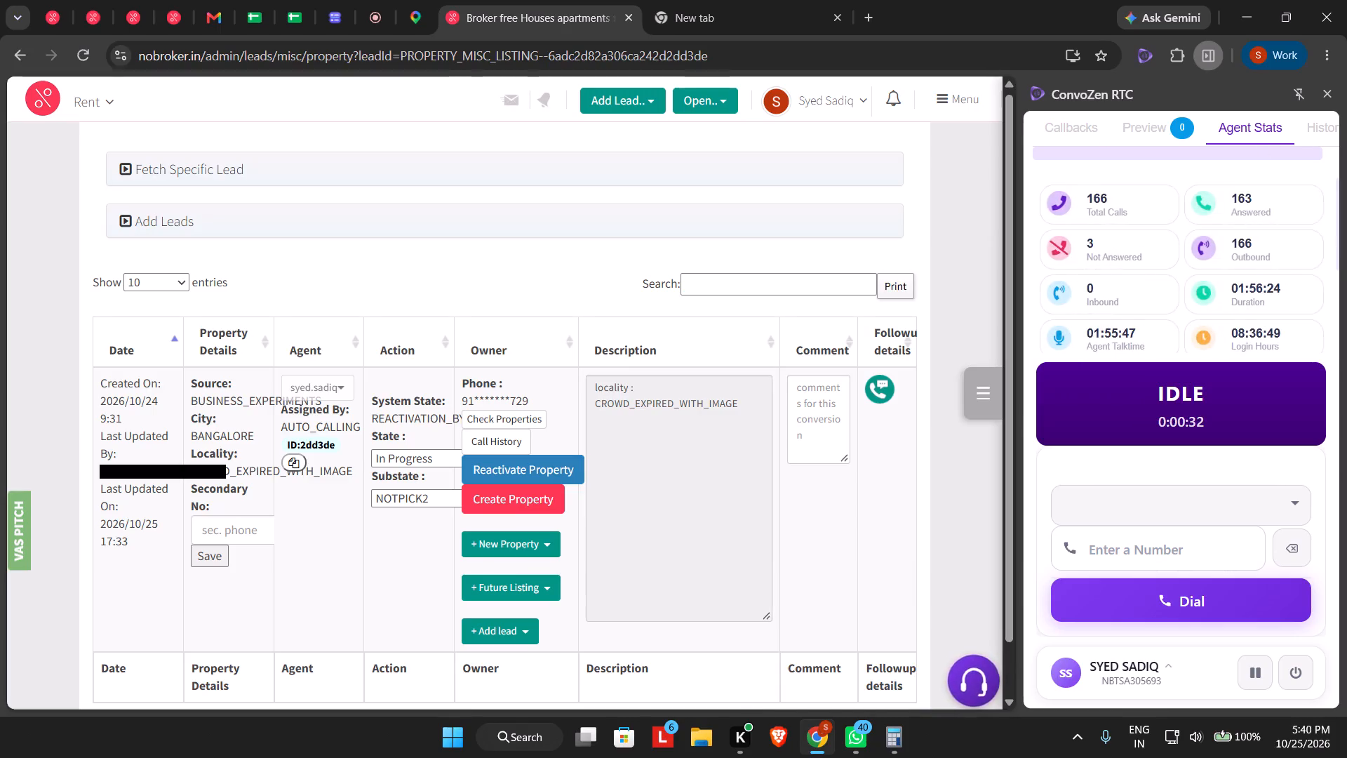
{"action": "scroll", "coordinate": [1234, 255], "scroll_direction": "down", "scroll_amount": 3}
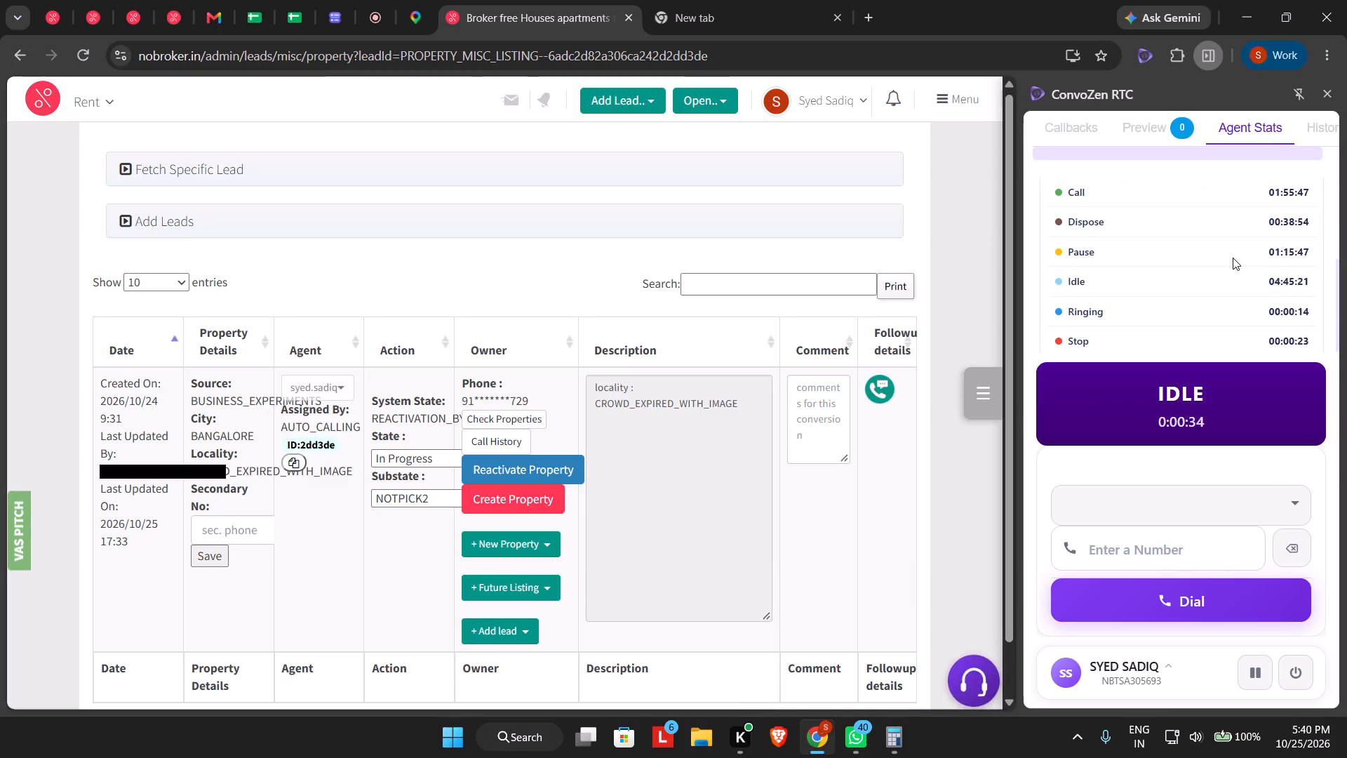
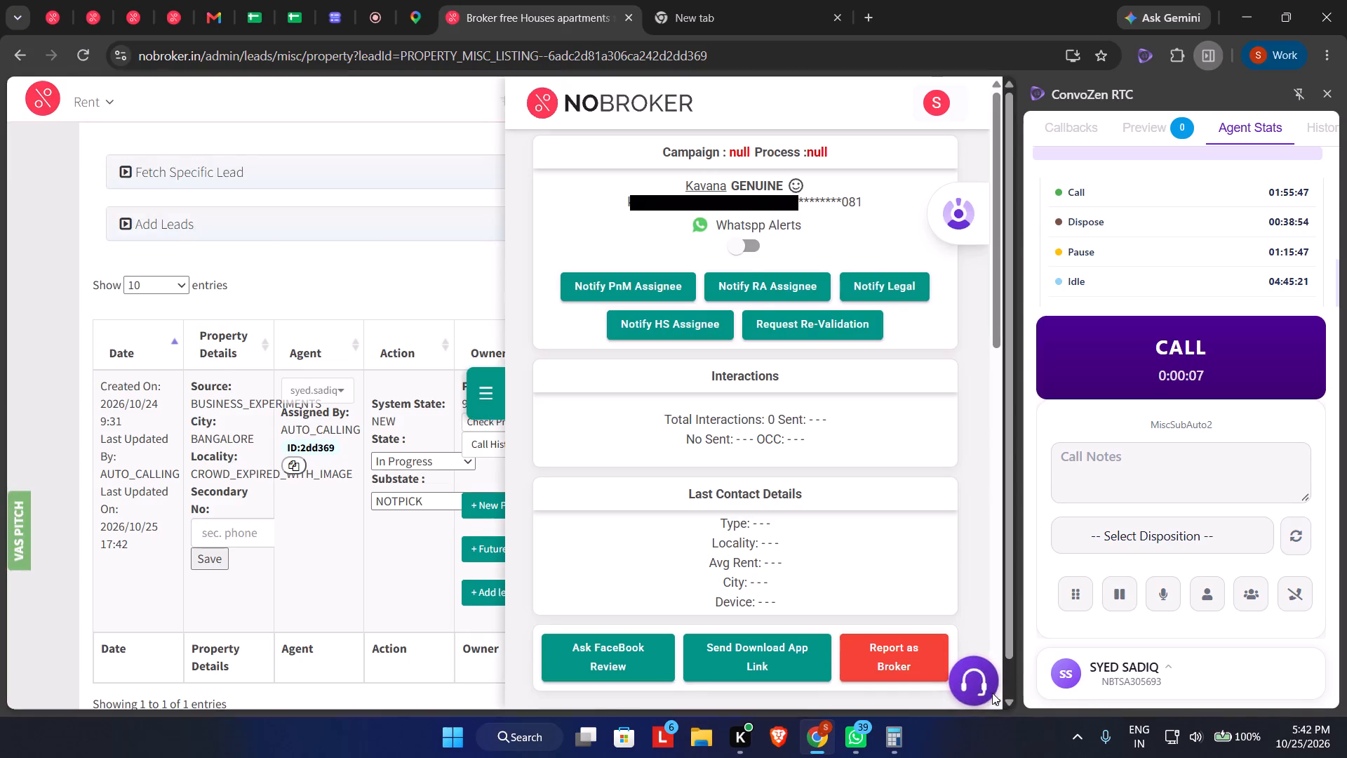
Review the caller's contact details, property details and last three calls on the lead page during the call.
{"action": "scroll", "coordinate": [688, 472], "scroll_direction": "down", "scroll_amount": 5}
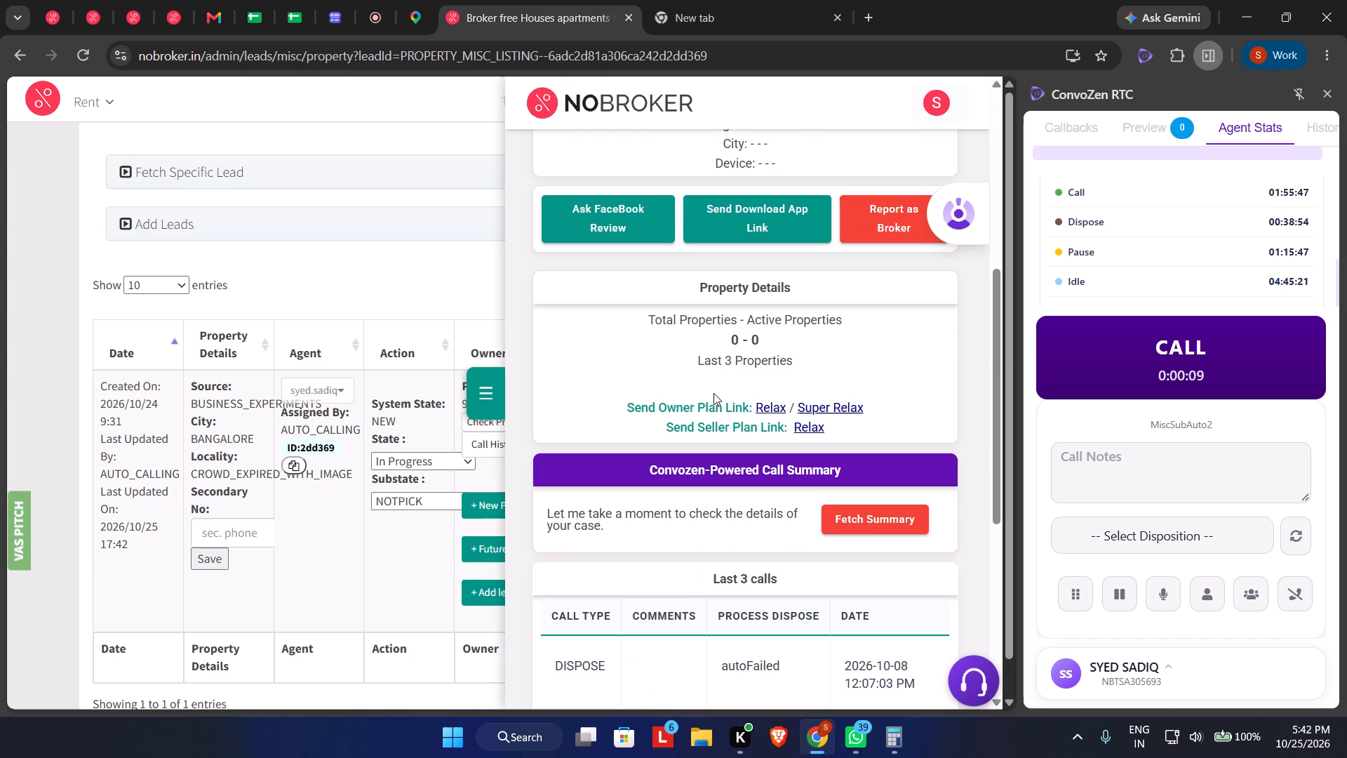
{"action": "scroll", "coordinate": [713, 393], "scroll_direction": "down", "scroll_amount": 1}
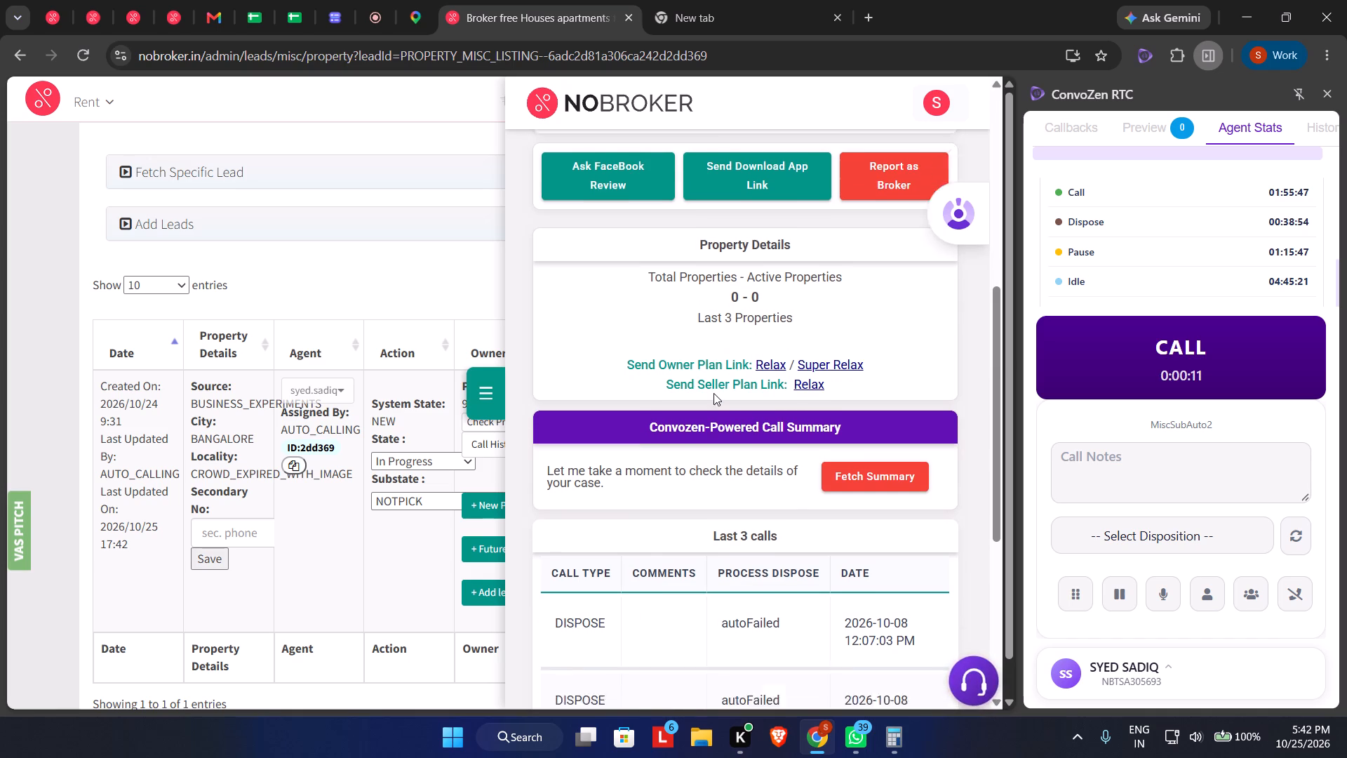
{"action": "scroll", "coordinate": [713, 393], "scroll_direction": "down", "scroll_amount": 1}
{"action": "scroll", "coordinate": [713, 393], "scroll_direction": "up", "scroll_amount": 1}
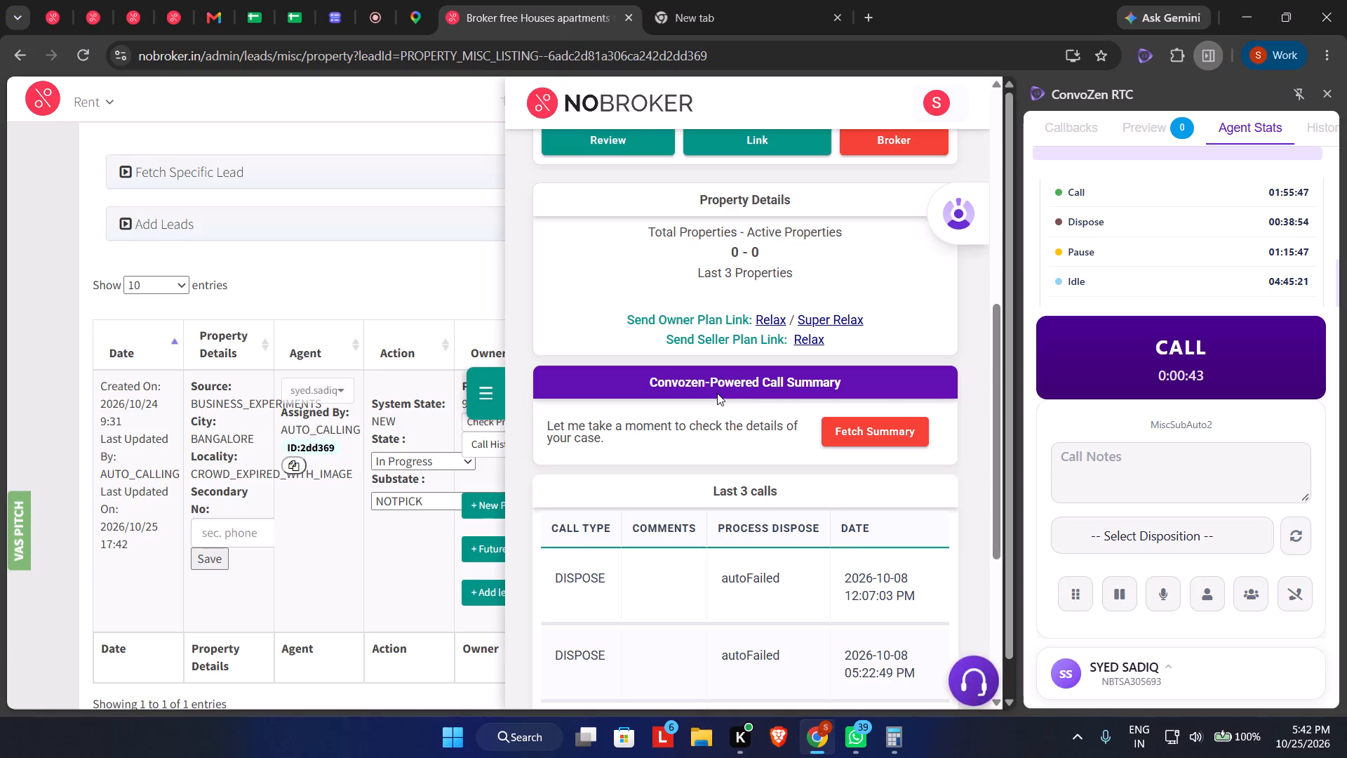
{"action": "scroll", "coordinate": [610, 406], "scroll_direction": "up", "scroll_amount": 3}
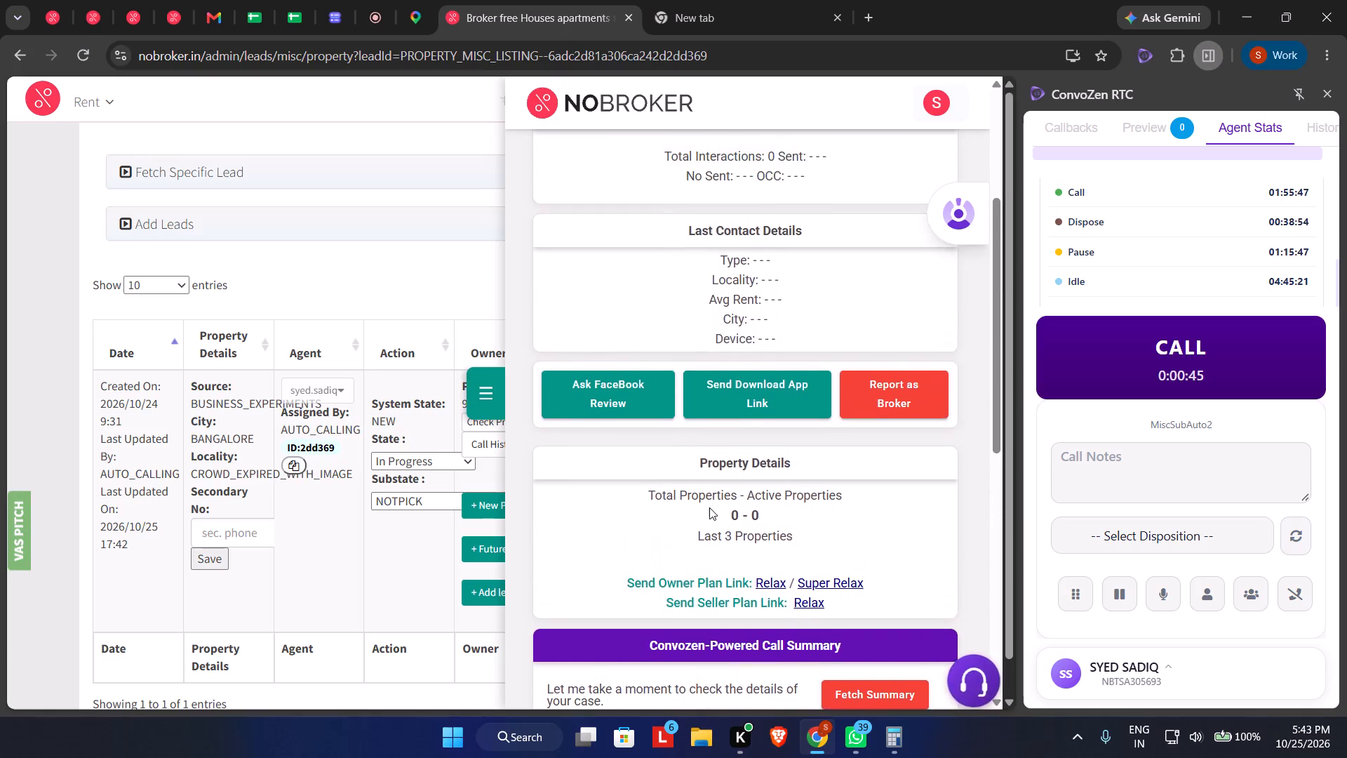
{"action": "scroll", "coordinate": [709, 507], "scroll_direction": "up", "scroll_amount": 7}
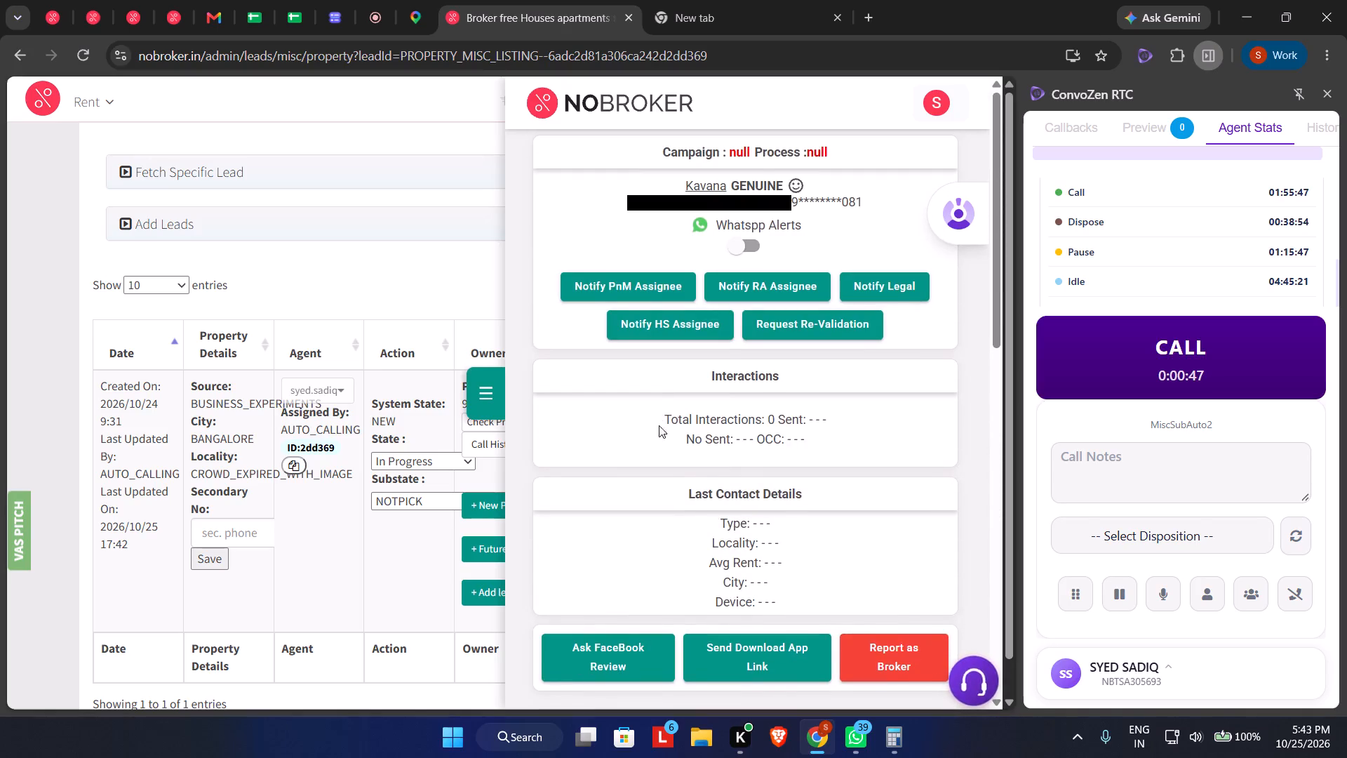
{"action": "left_click_drag", "start_coordinate": [686, 492], "coordinate": [822, 499]}
{"action": "left_click", "coordinate": [822, 499]}
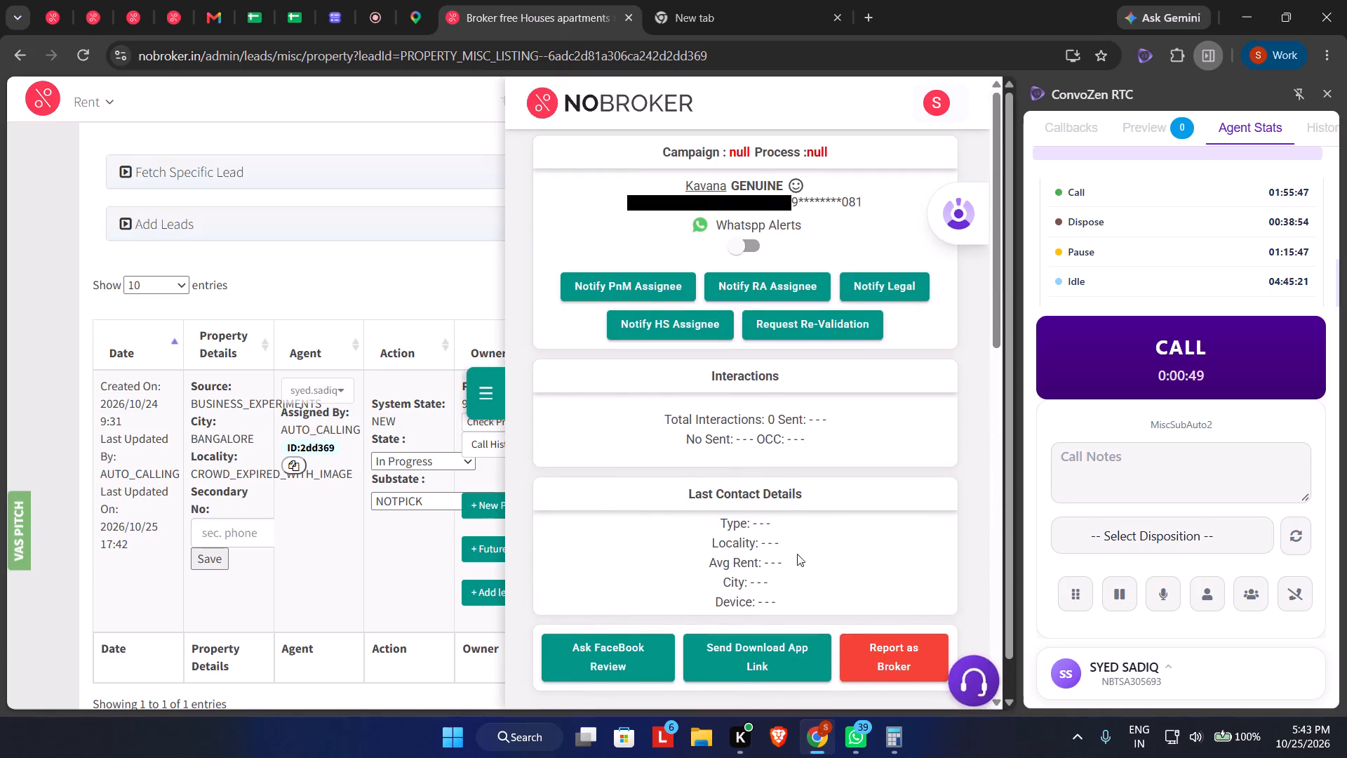
Consult the Outbound Call script spreadsheet and return to the property lead page.
{"action": "left_click", "coordinate": [291, 11]}
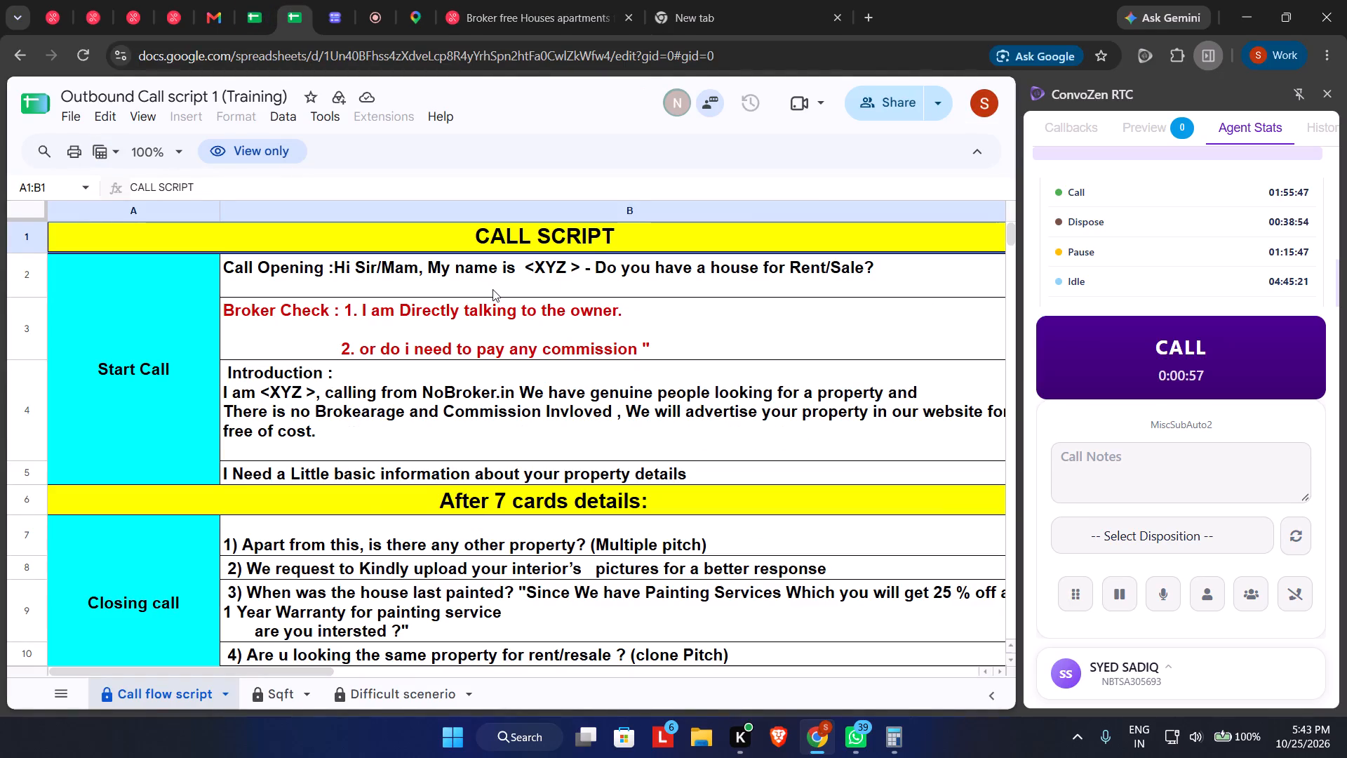
{"action": "left_click", "coordinate": [518, 0]}
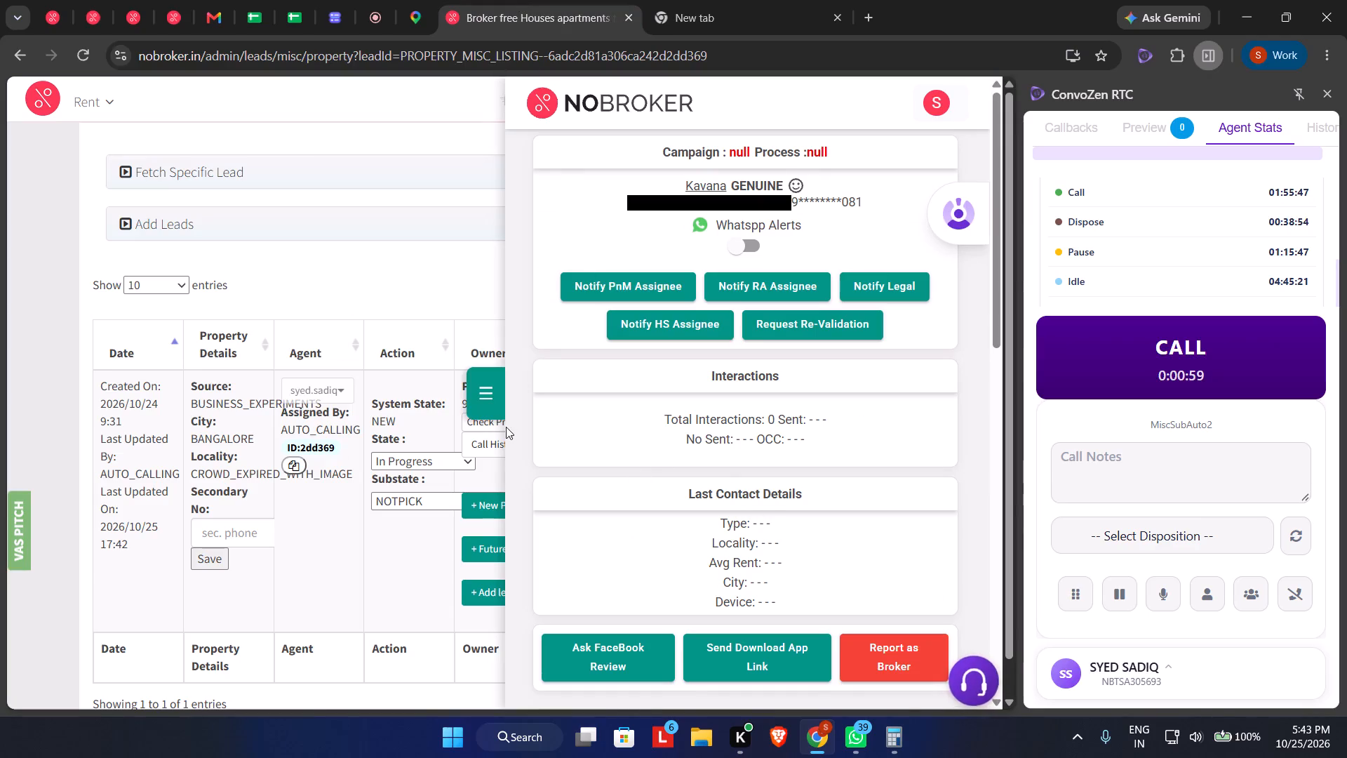
End the call and set the lead's state to Rejected with the substate Not Interested.
{"action": "left_click", "coordinate": [408, 453]}
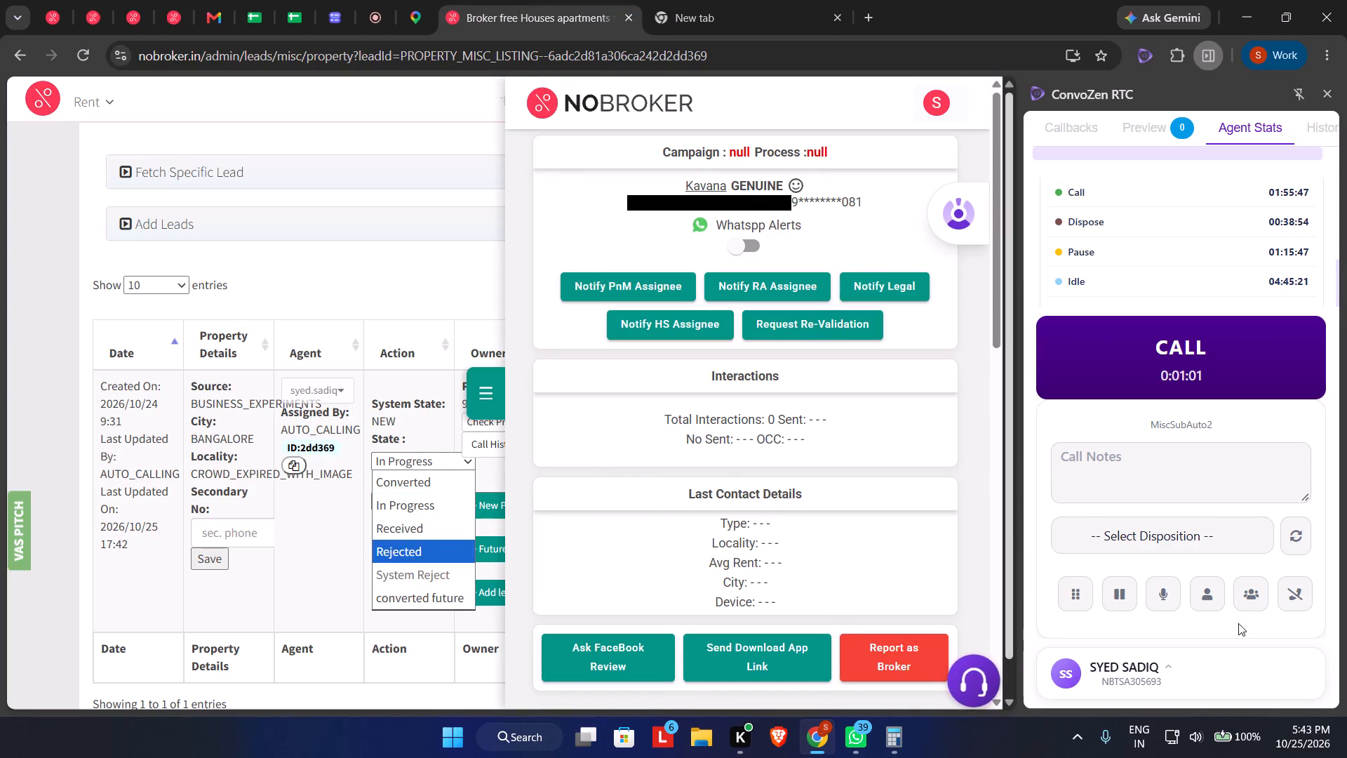
{"action": "left_click", "coordinate": [1291, 608]}
{"action": "left_click", "coordinate": [422, 460]}
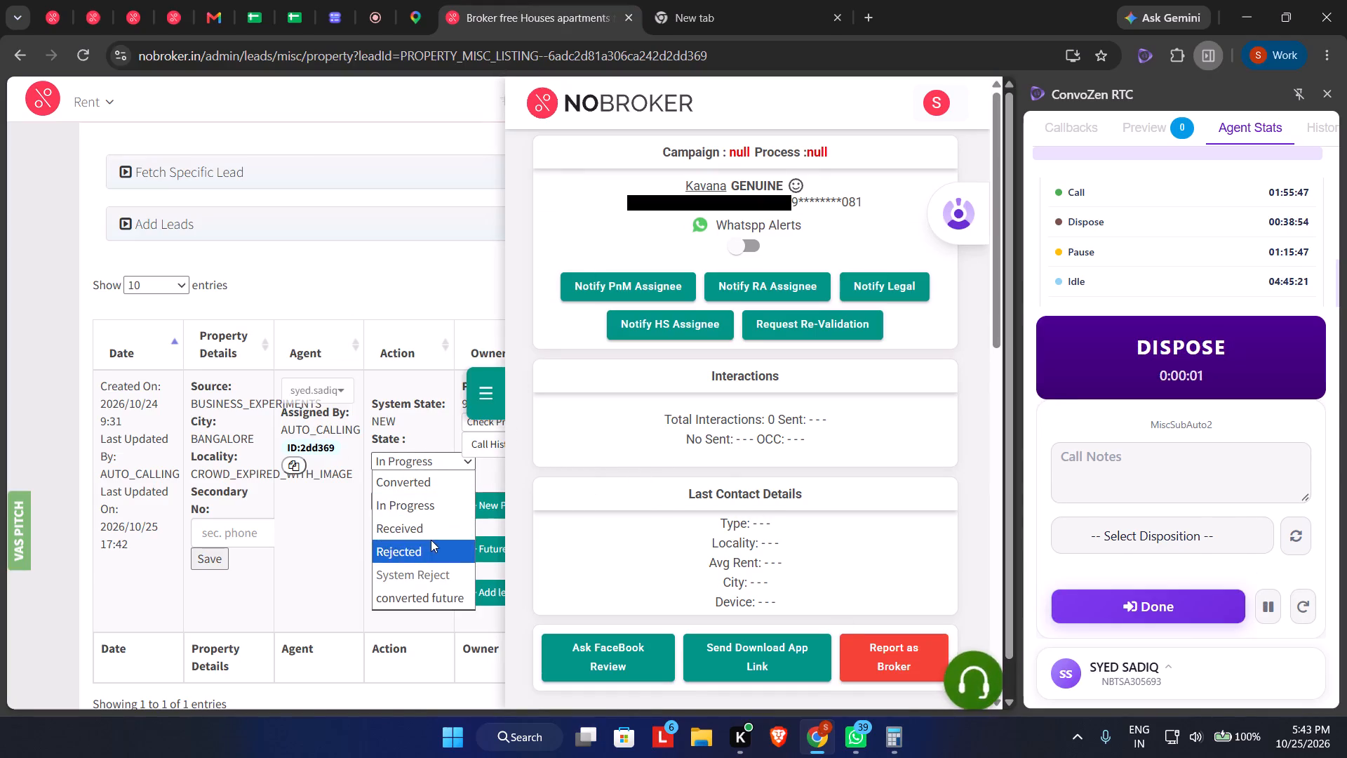
{"action": "left_click", "coordinate": [429, 540]}
{"action": "left_click", "coordinate": [406, 485]}
{"action": "left_click", "coordinate": [436, 274]}
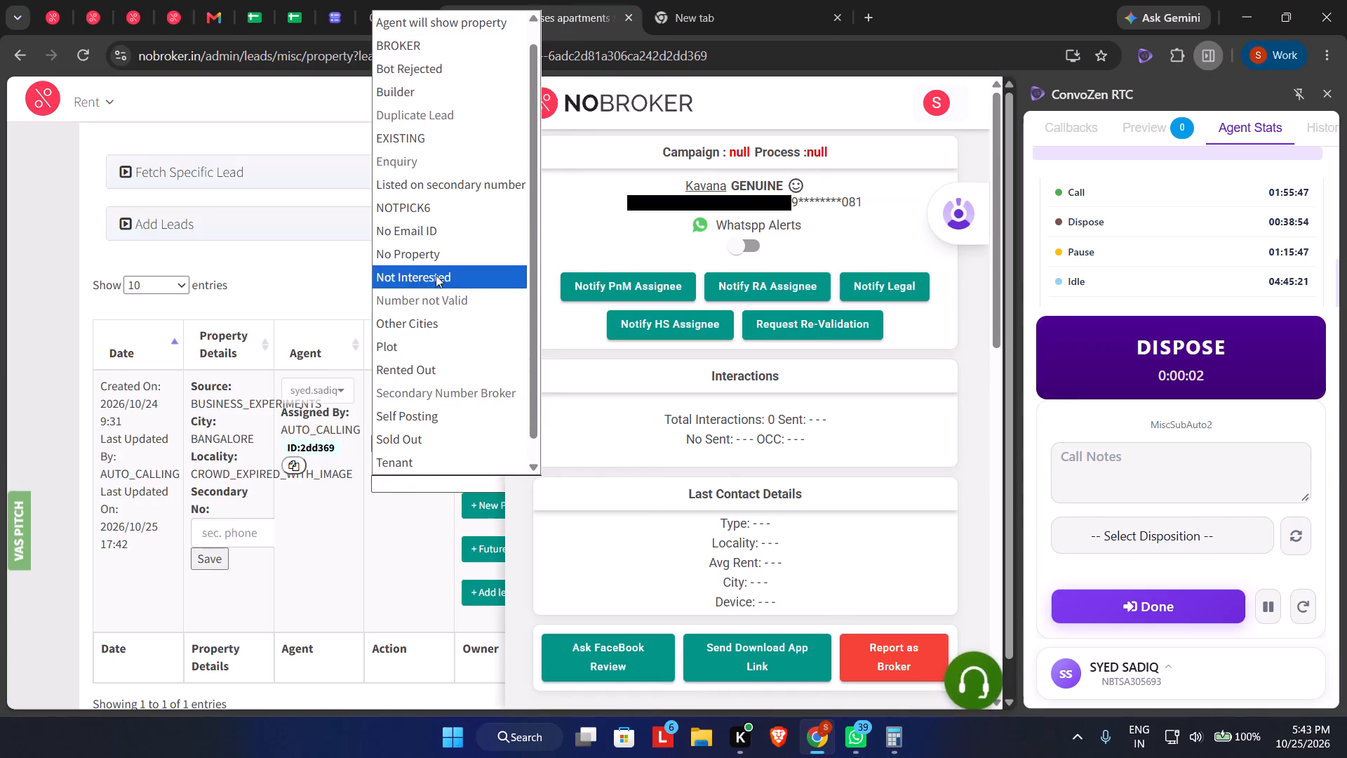
Dispose the ended call under Click Calling with the level 3 disposition Not Interested and submit it.
{"action": "left_click", "coordinate": [1119, 543]}
{"action": "left_click", "coordinate": [1165, 617]}
{"action": "left_click", "coordinate": [1141, 500]}
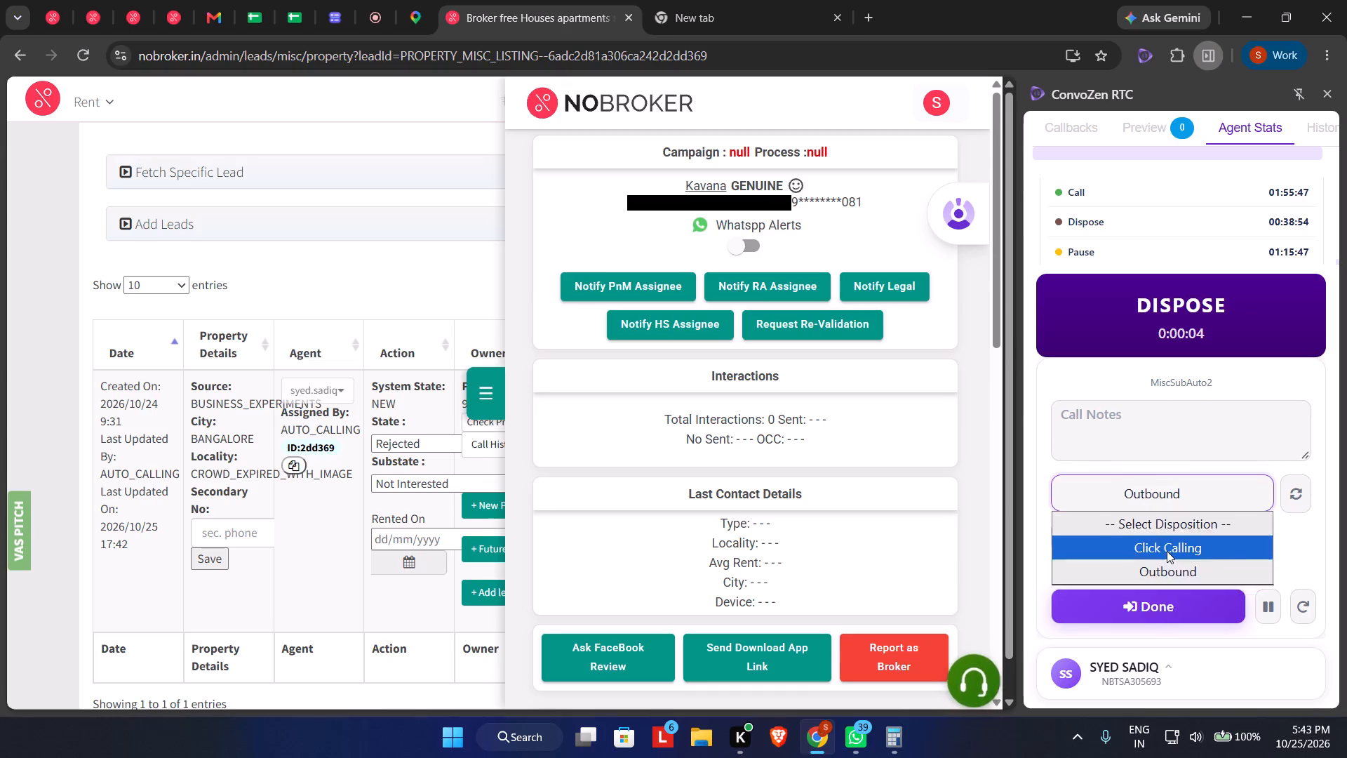
{"action": "left_click", "coordinate": [1167, 551]}
{"action": "left_click", "coordinate": [1162, 541]}
{"action": "left_click_drag", "start_coordinate": [1174, 661], "coordinate": [1172, 654]}
{"action": "left_click", "coordinate": [1158, 545]}
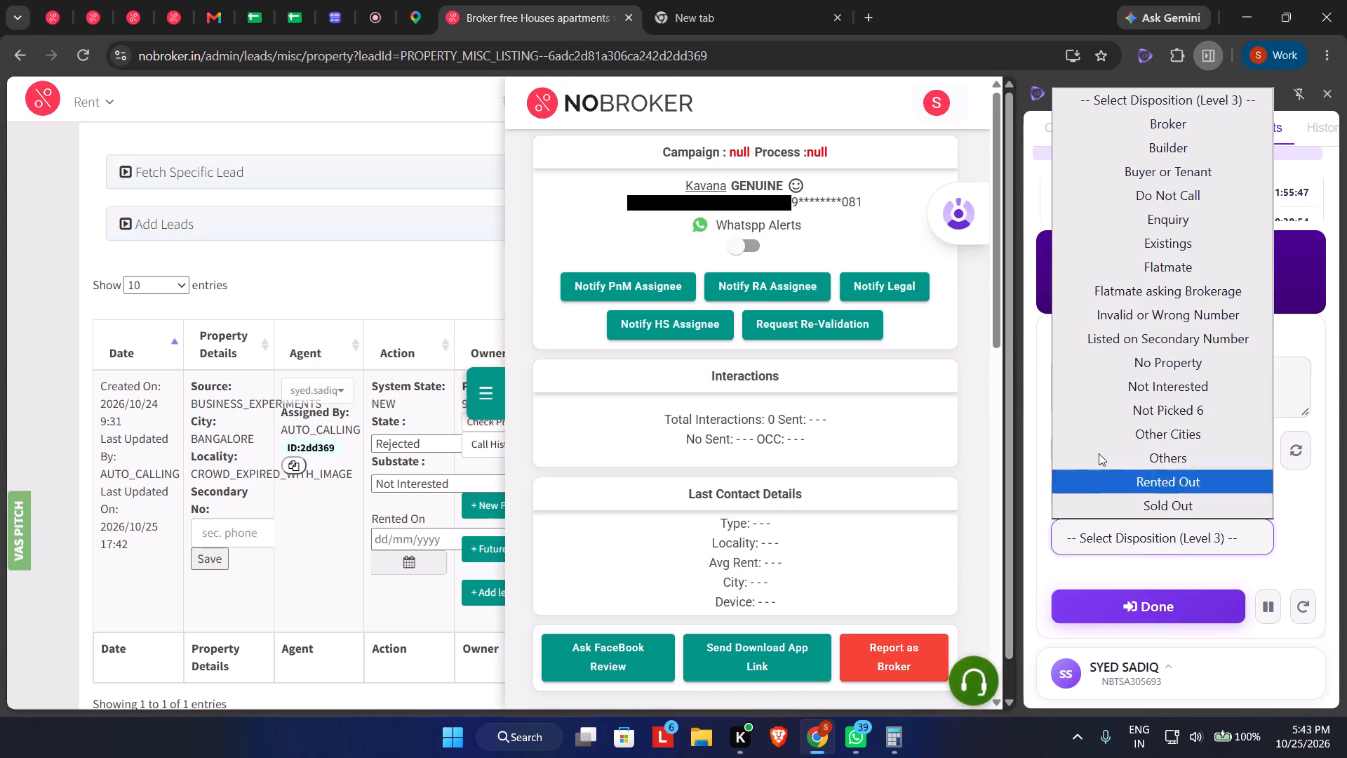
{"action": "left_click", "coordinate": [1158, 387]}
{"action": "left_click", "coordinate": [1167, 617]}
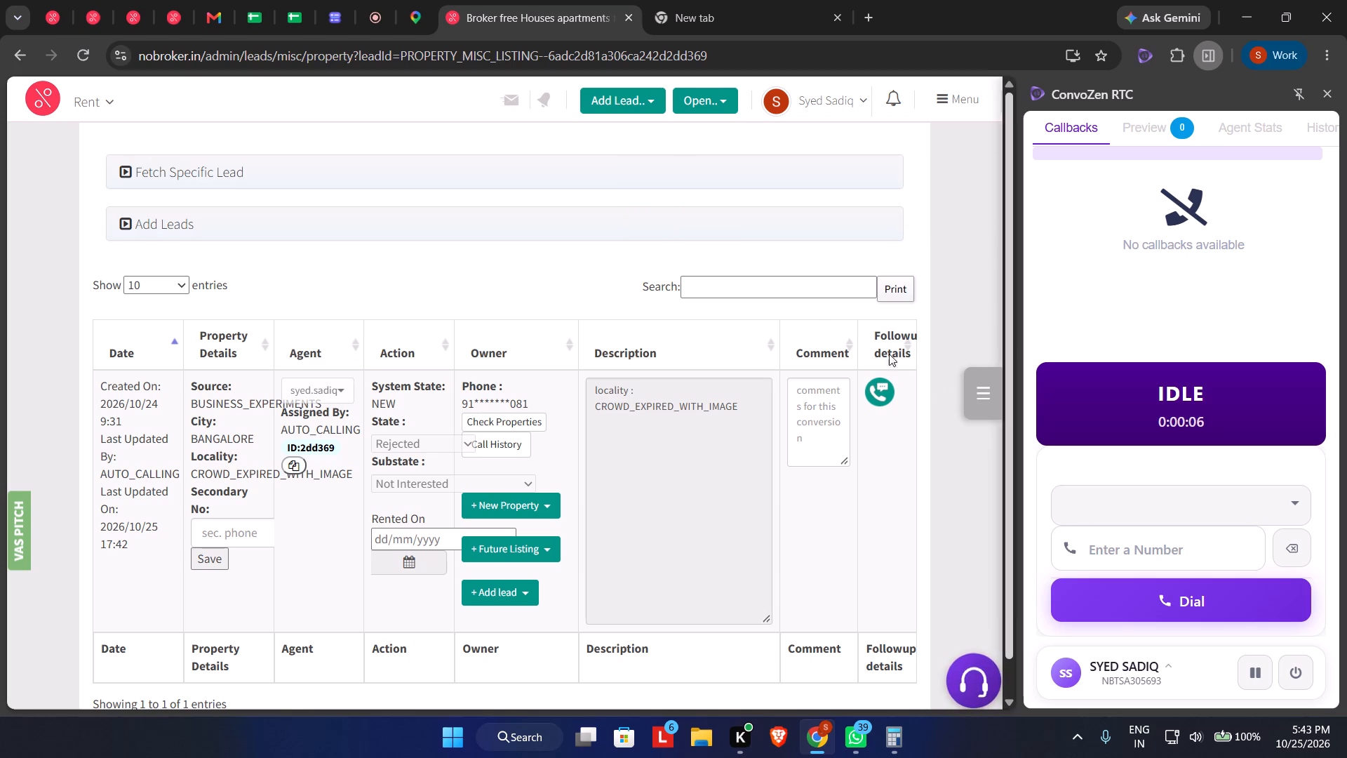
Check the recent call history in the dialer and return to the callbacks list.
{"action": "left_click", "coordinate": [1317, 117]}
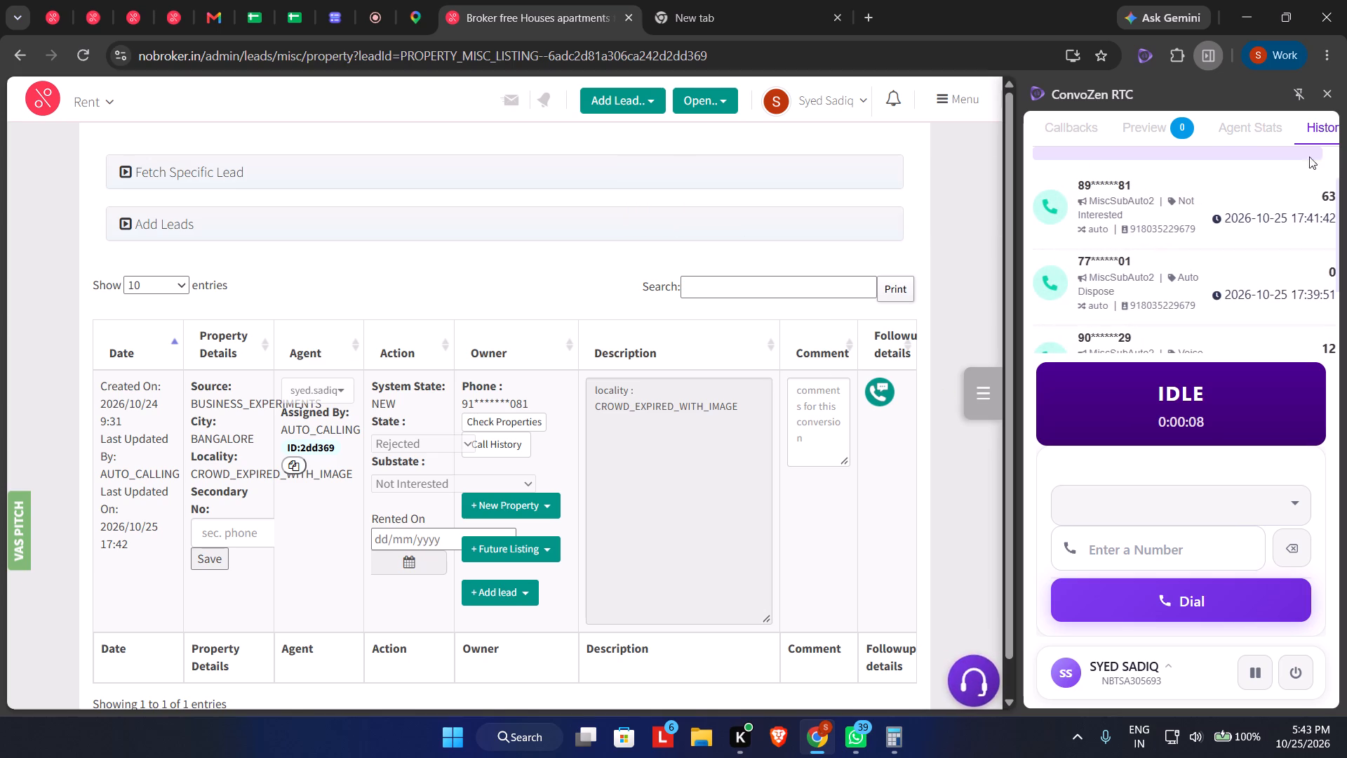
{"action": "left_click", "coordinate": [1075, 127]}
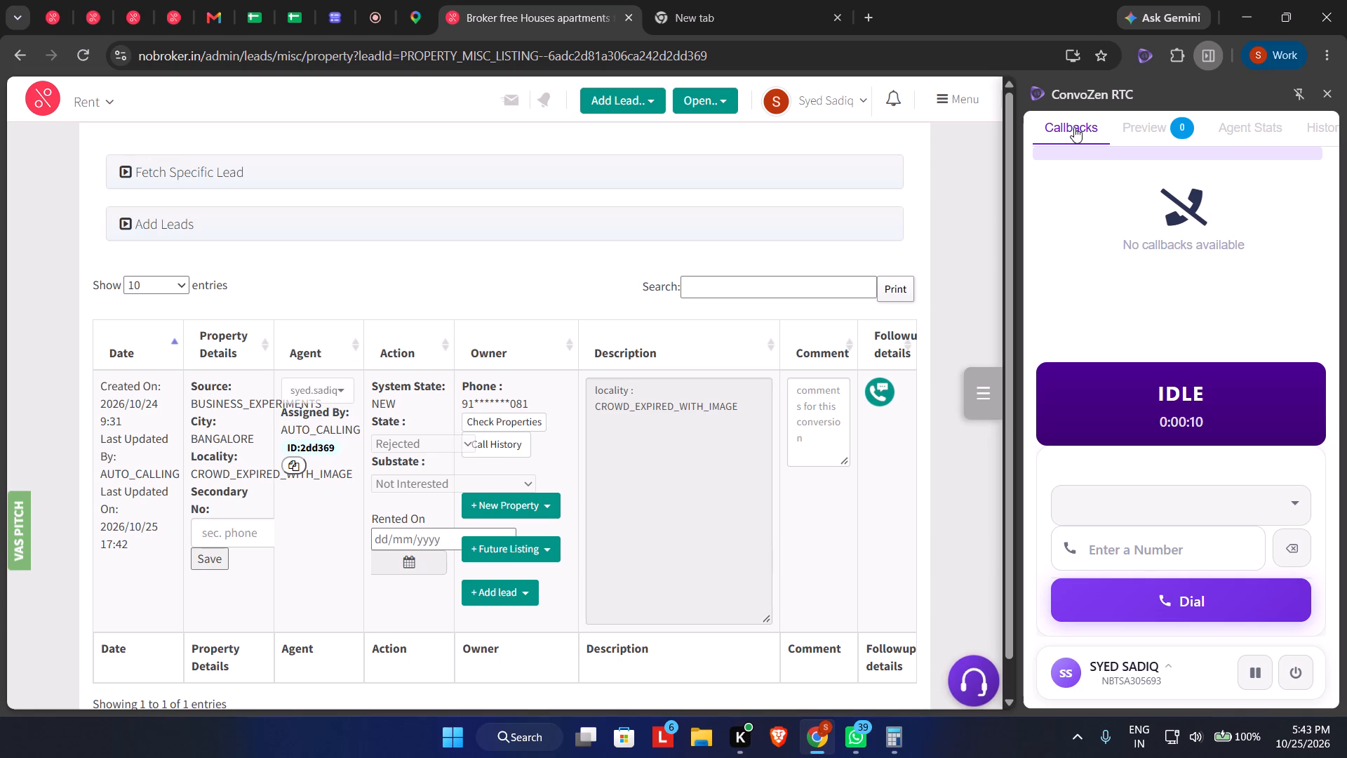
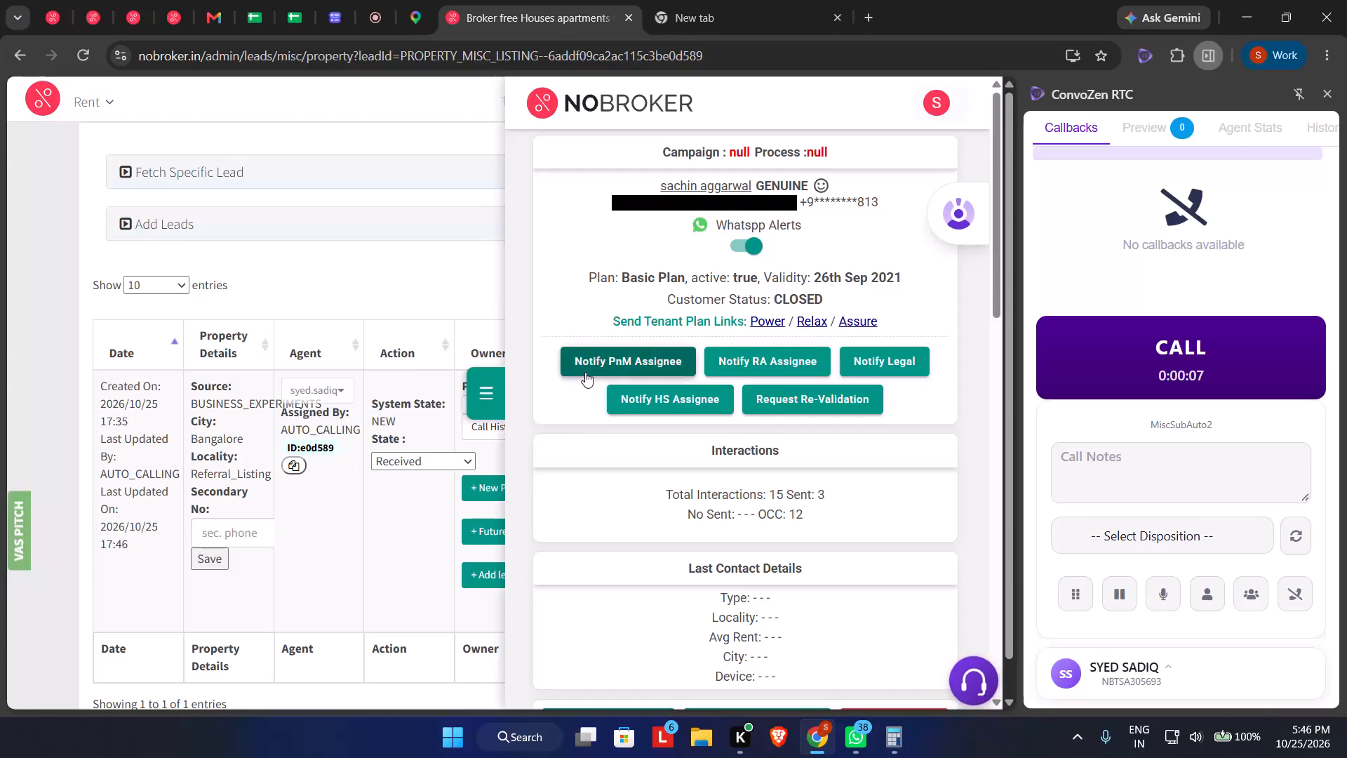
Review the customer's details and set the property lead's state to Rejected with the substate No Property.
{"action": "scroll", "coordinate": [624, 345], "scroll_direction": "down", "scroll_amount": 4}
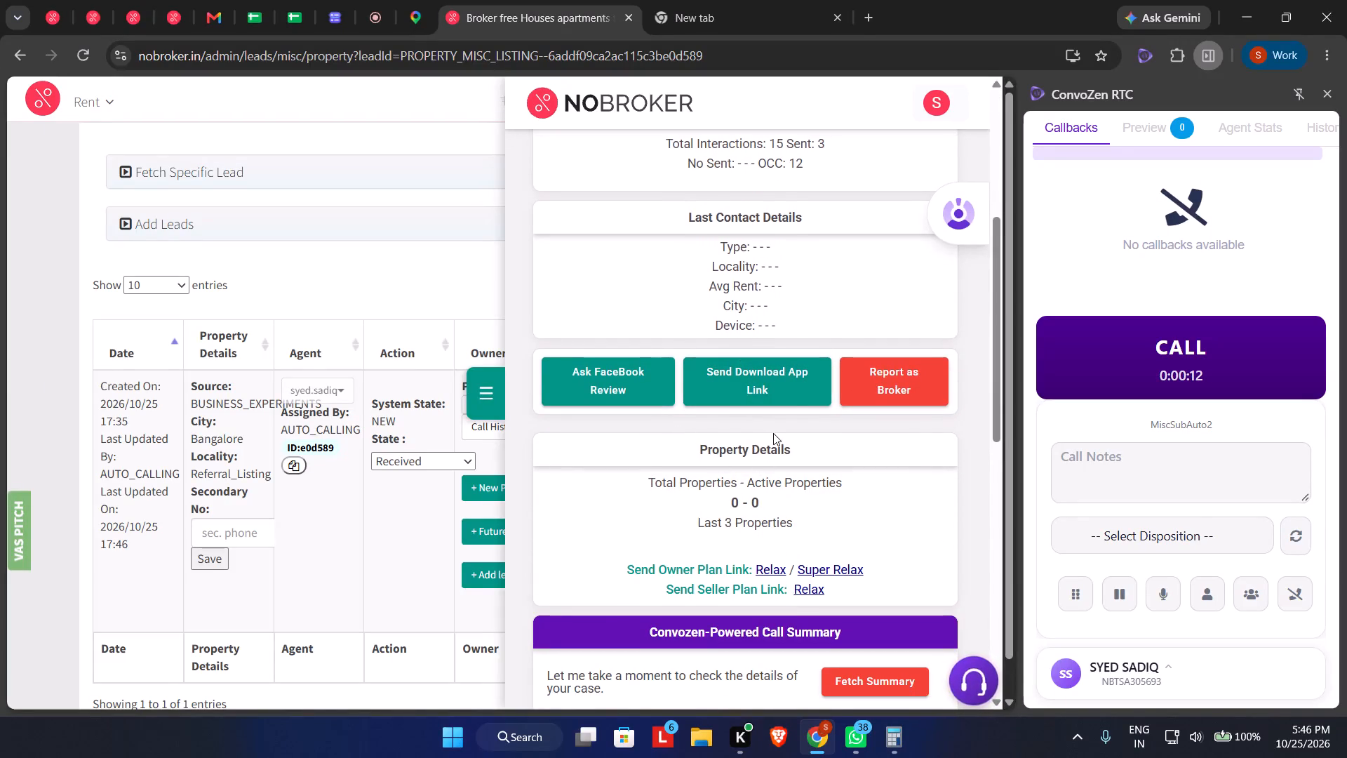
{"action": "left_click", "coordinate": [407, 457]}
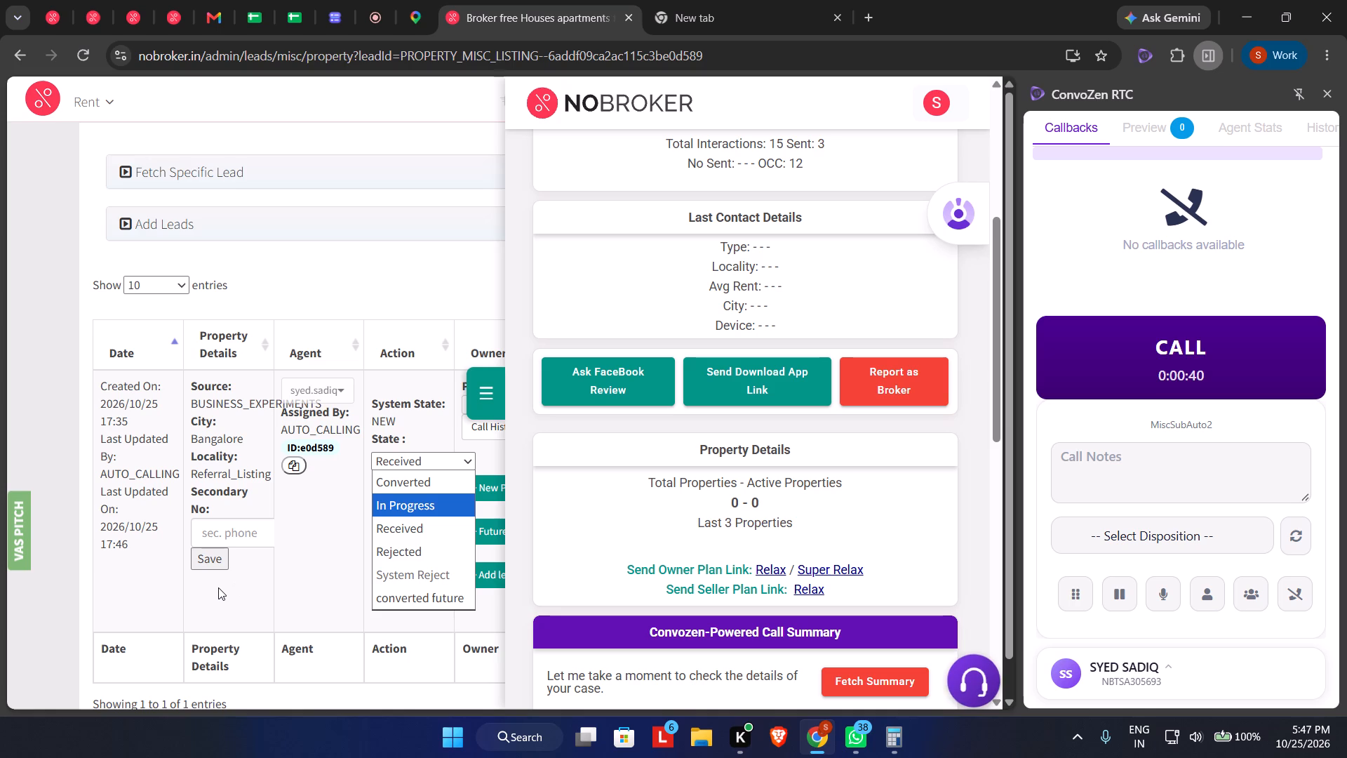
{"action": "left_click", "coordinate": [407, 546]}
{"action": "left_click", "coordinate": [403, 489]}
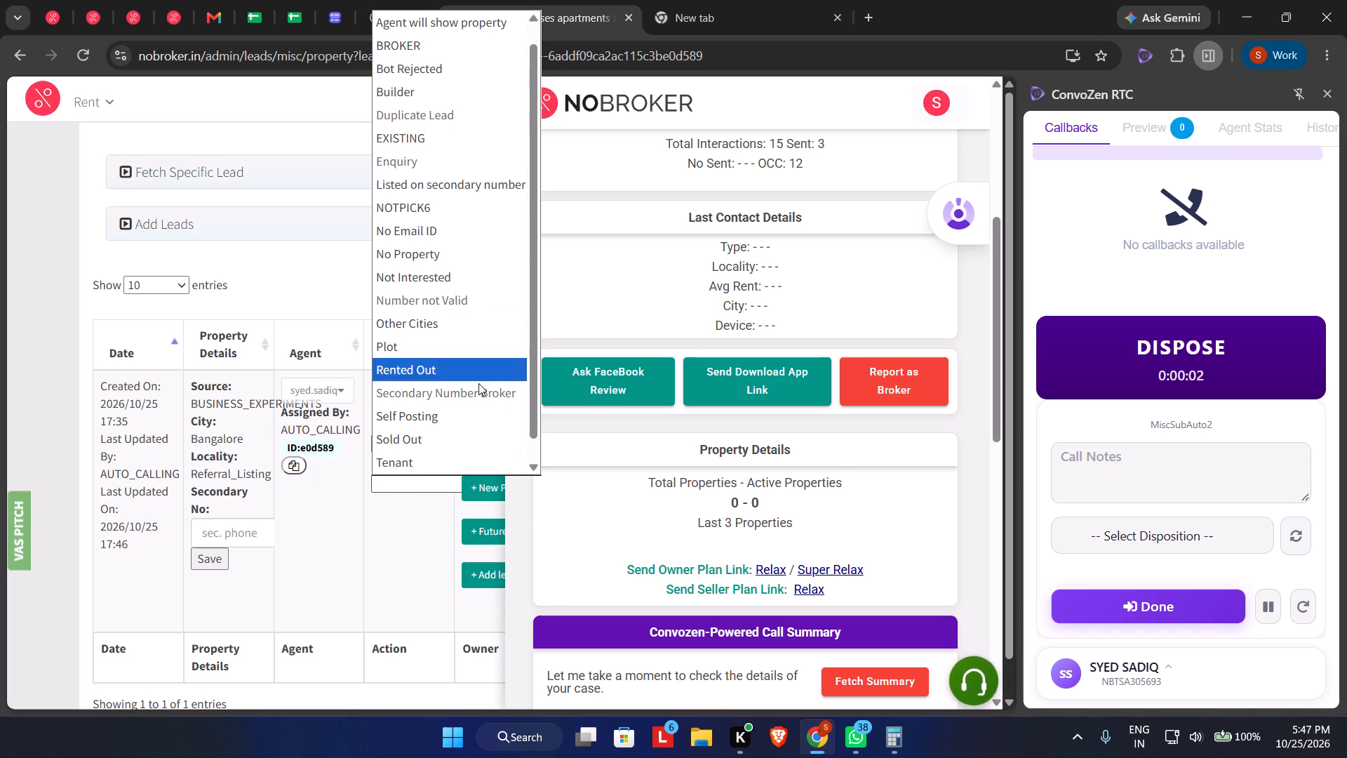
{"action": "left_click", "coordinate": [429, 274]}
{"action": "left_click", "coordinate": [443, 475]}
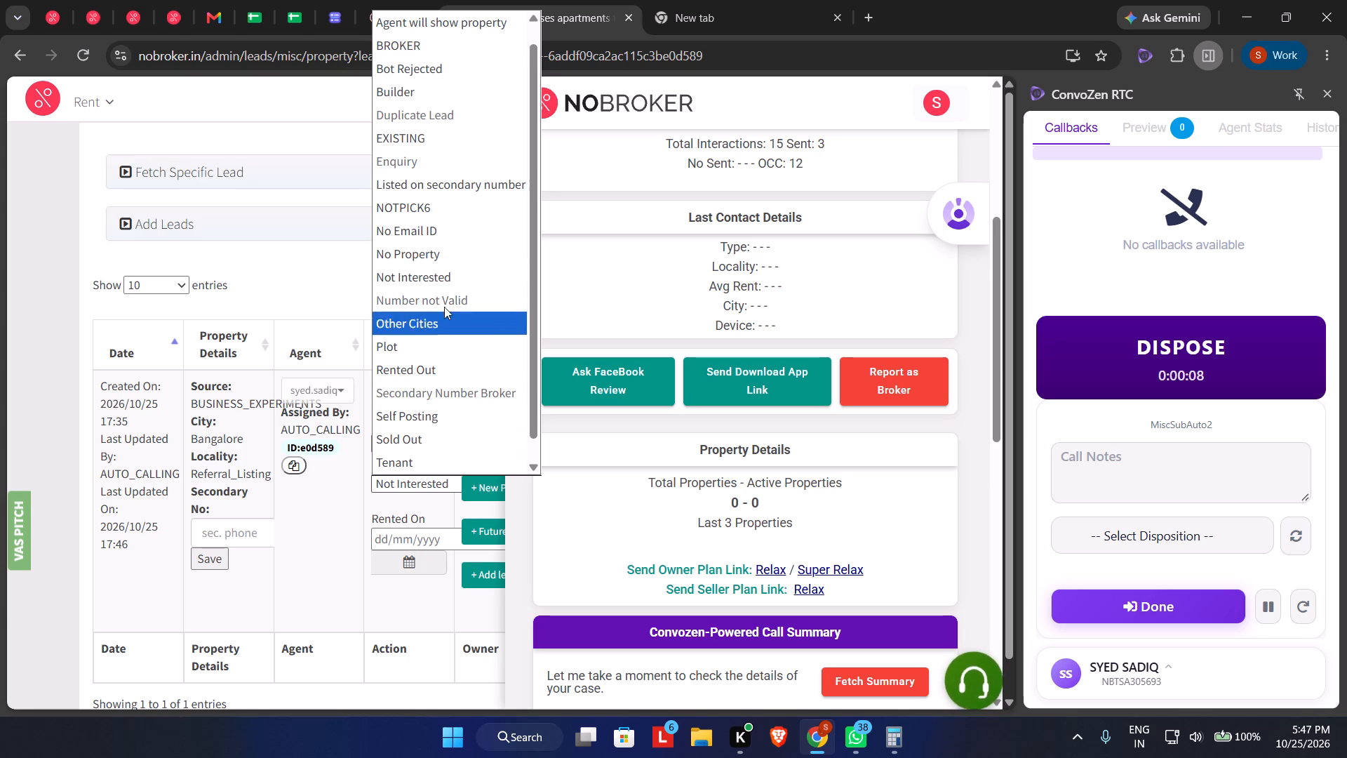
{"action": "double_click", "coordinate": [424, 251]}
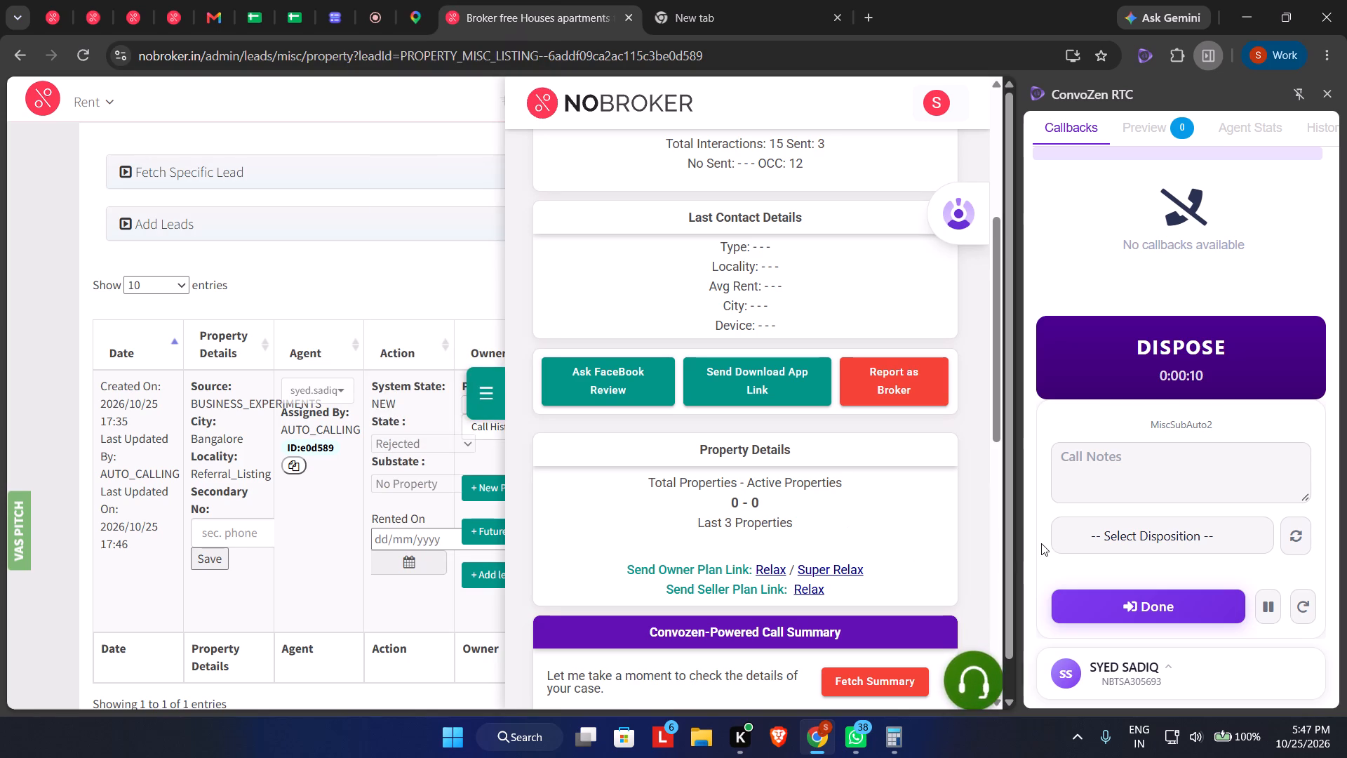
Dispose the ended call as Click Calling, level 2 Rejected and level 3 No Property, and submit it.
{"action": "left_click", "coordinate": [1067, 544]}
{"action": "left_click_drag", "start_coordinate": [1094, 603], "coordinate": [1115, 585]}
{"action": "left_click", "coordinate": [1137, 524]}
{"action": "left_click", "coordinate": [1148, 654]}
{"action": "left_click", "coordinate": [1129, 505]}
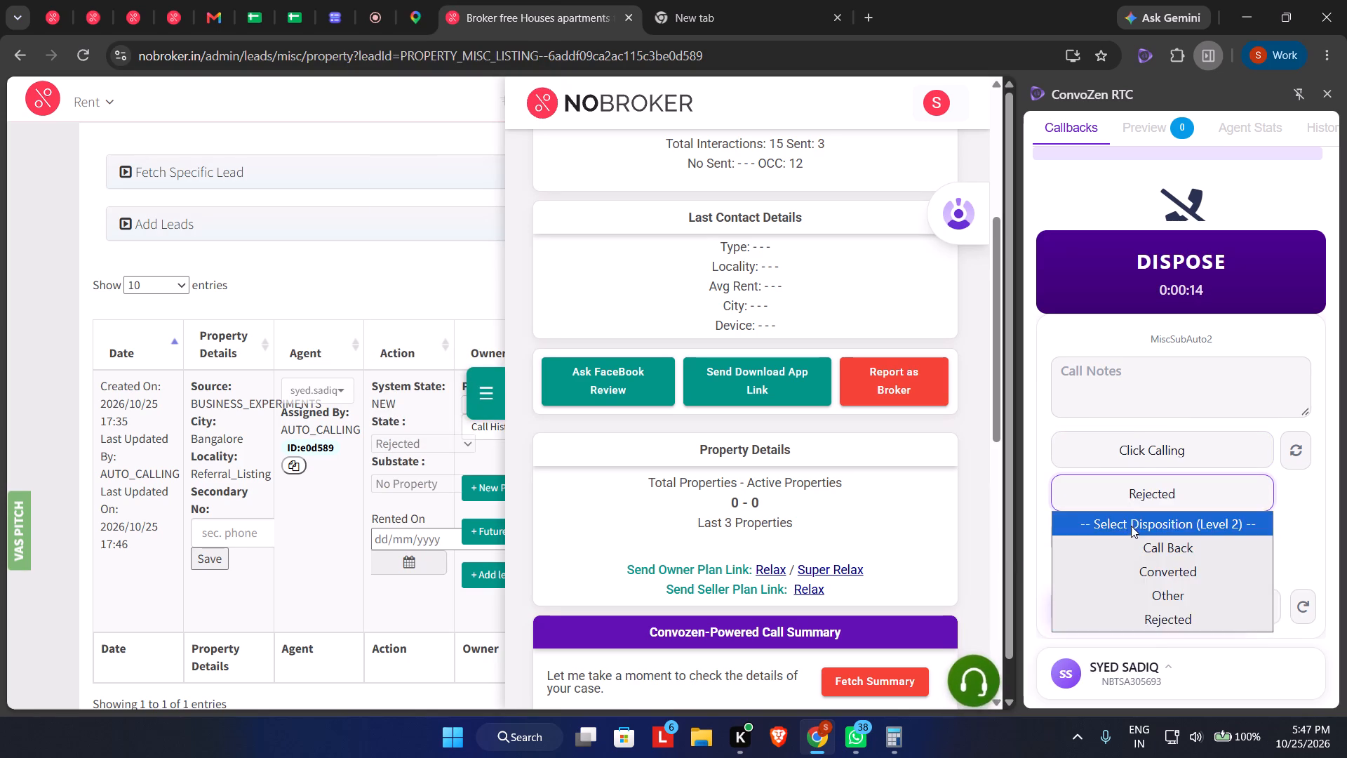
{"action": "left_click", "coordinate": [1132, 497]}
{"action": "left_click", "coordinate": [1140, 557]}
{"action": "left_click", "coordinate": [1141, 542]}
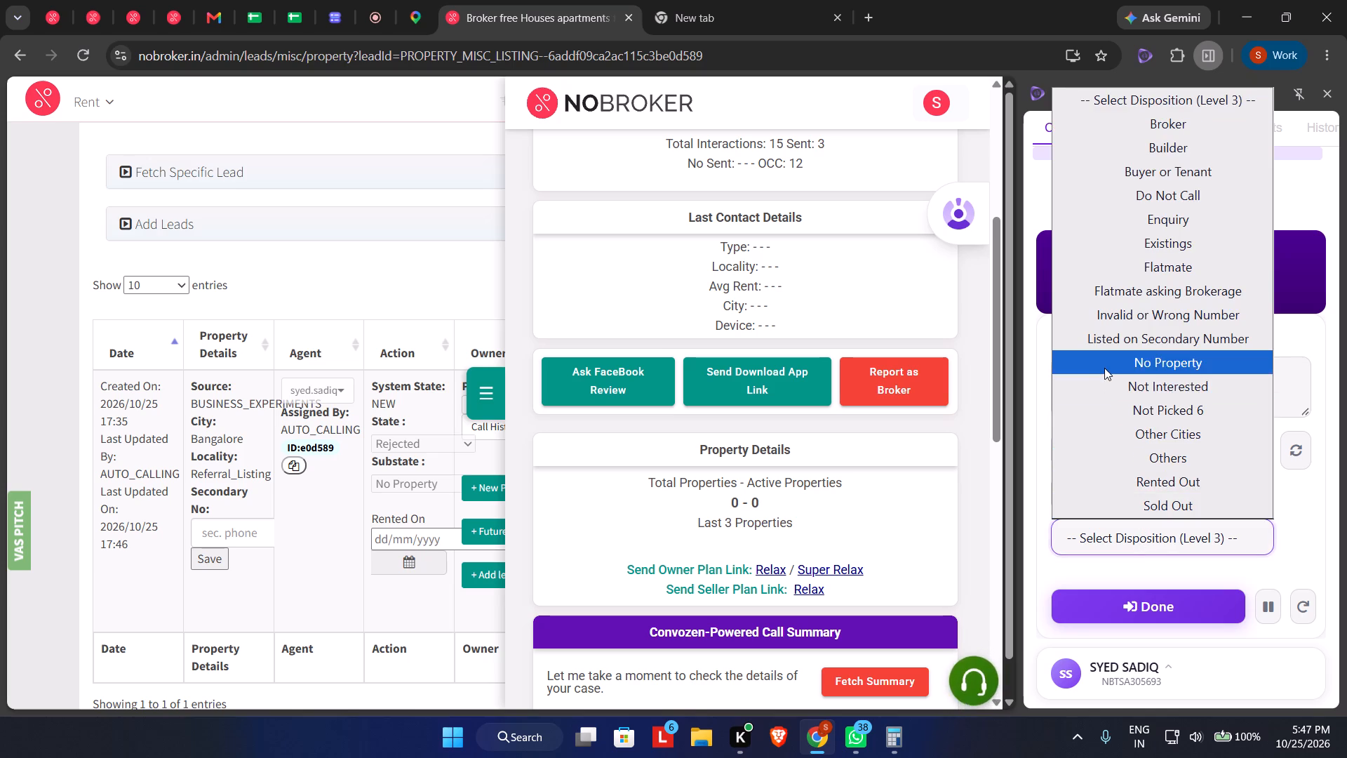
{"action": "left_click", "coordinate": [1104, 368]}
{"action": "left_click", "coordinate": [1141, 613]}
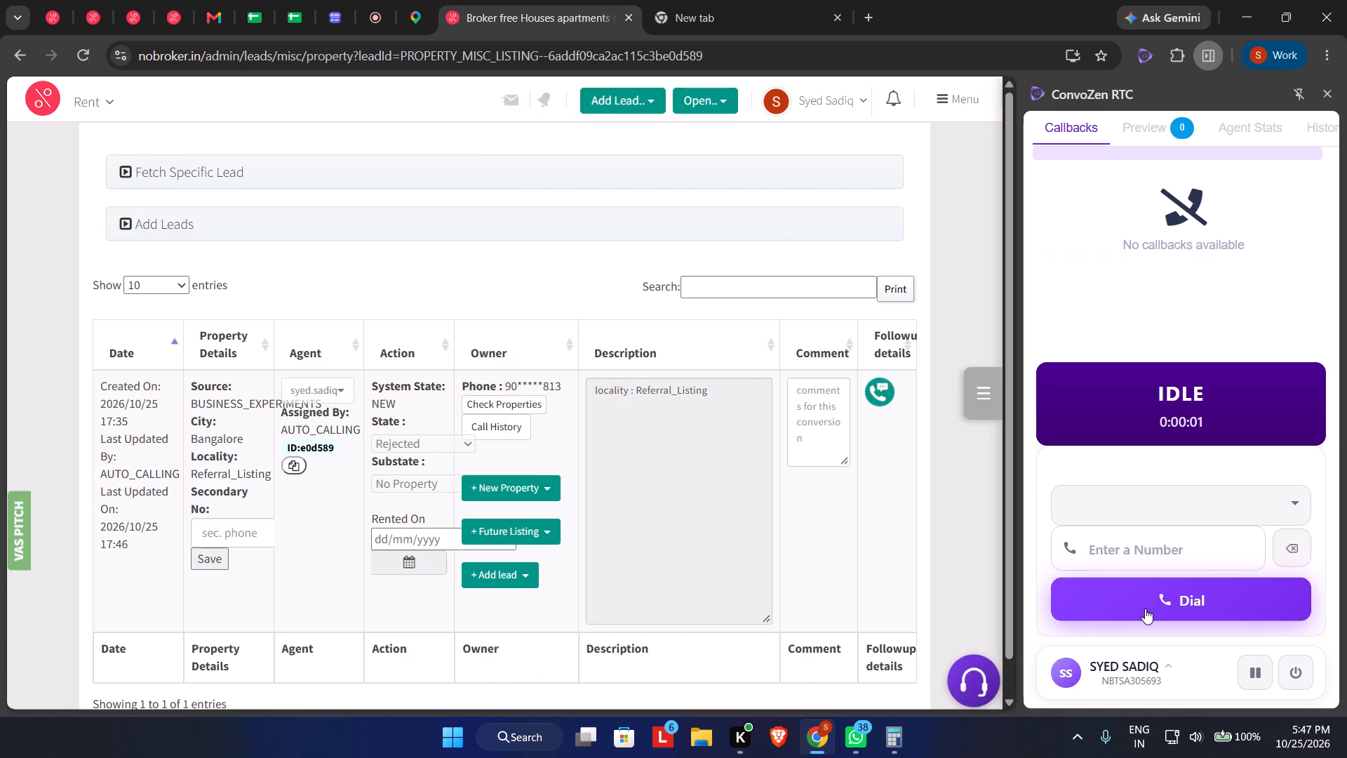
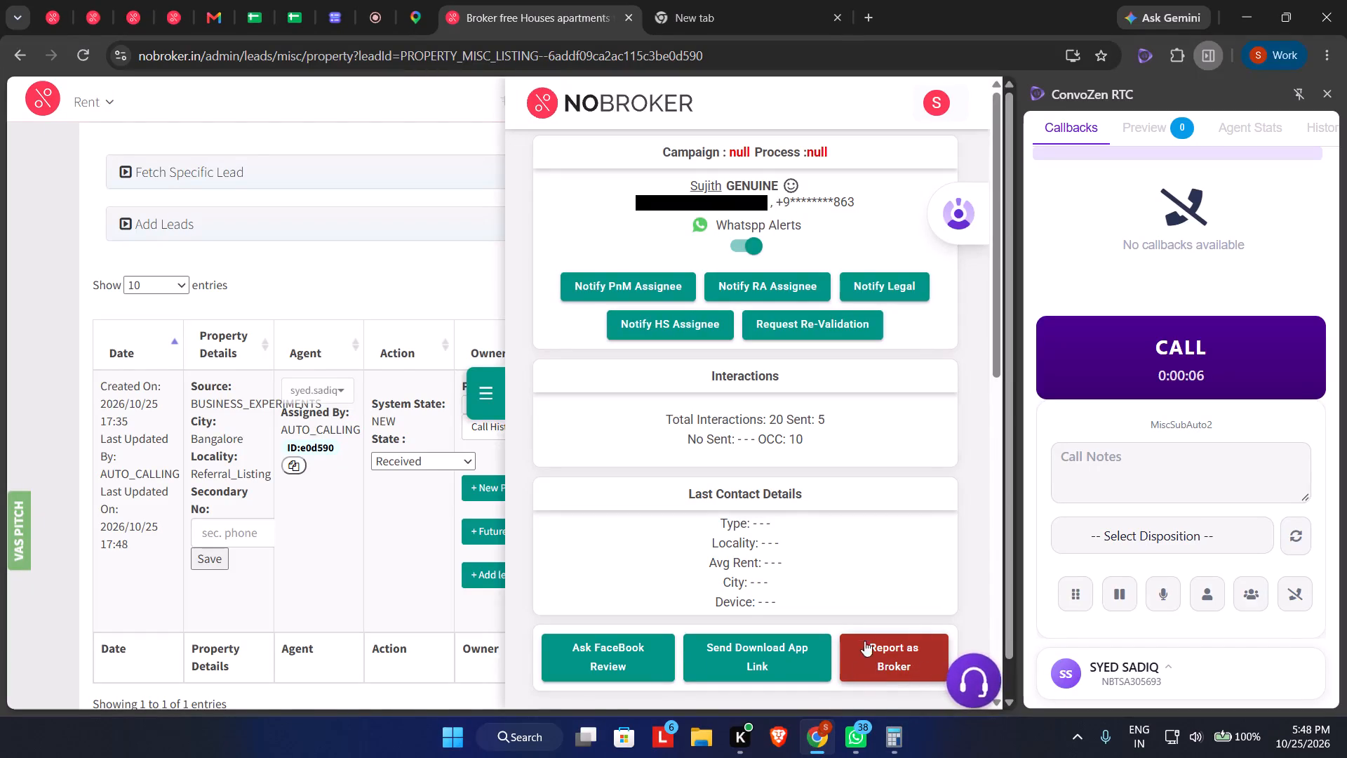
Review the customer's interaction, contact and property details during the active call, and end the call.
{"action": "scroll", "coordinate": [803, 521], "scroll_direction": "down", "scroll_amount": 2}
{"action": "scroll", "coordinate": [807, 580], "scroll_direction": "down", "scroll_amount": 2}
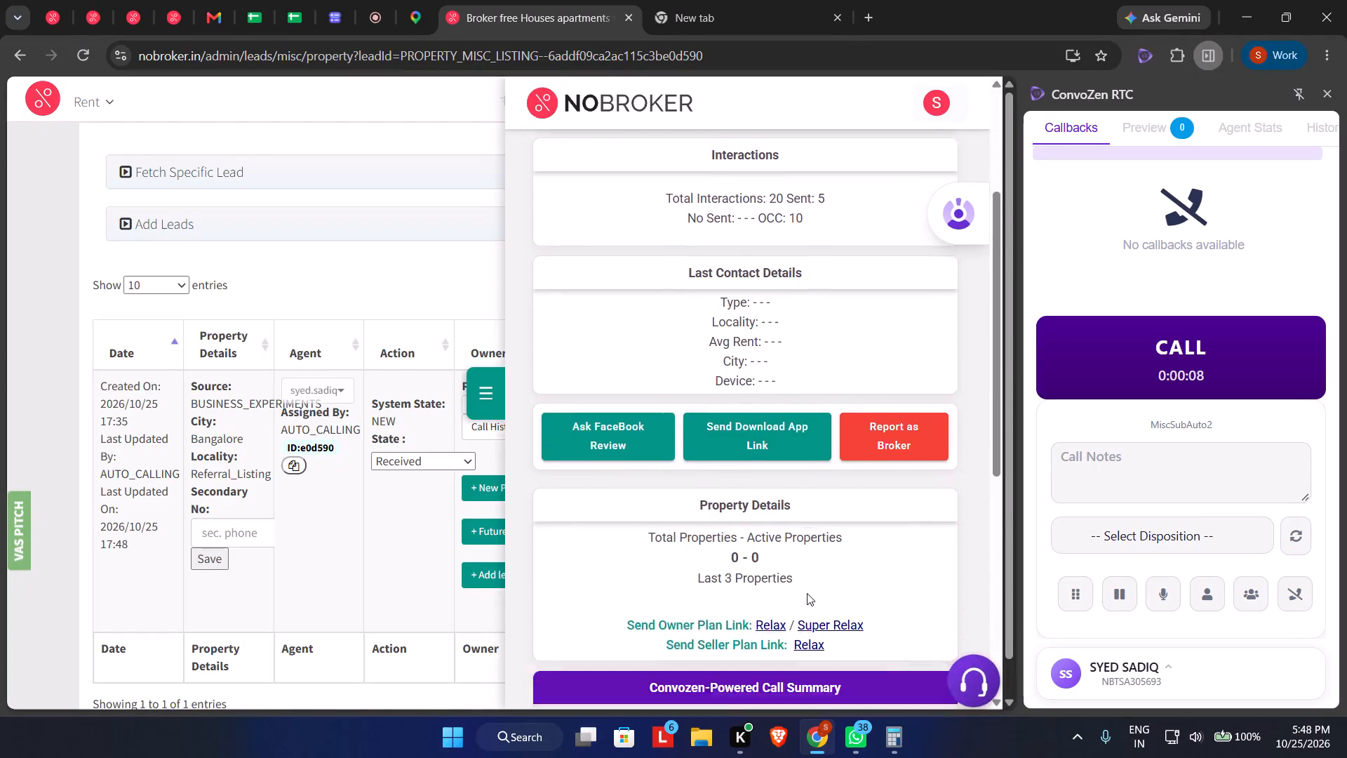
{"action": "scroll", "coordinate": [780, 606], "scroll_direction": "up", "scroll_amount": 6}
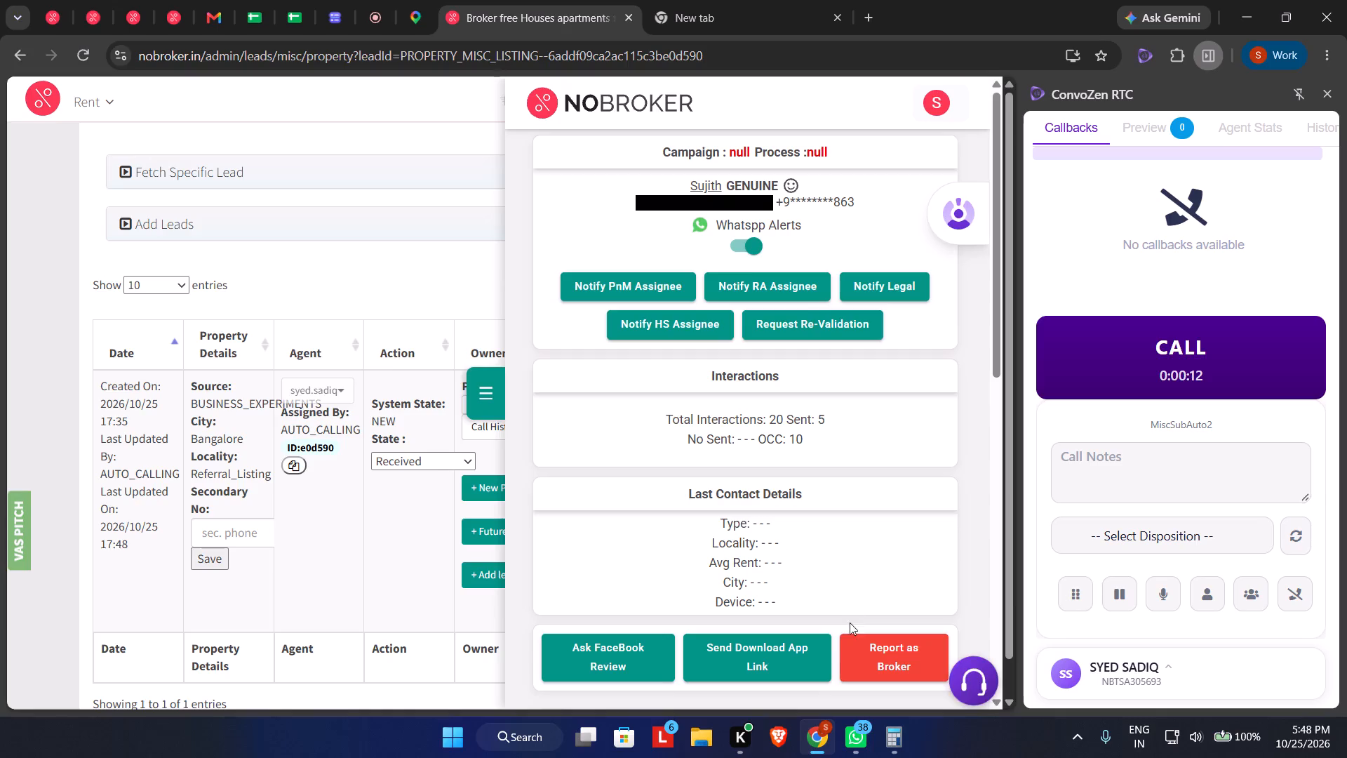
{"action": "left_click", "coordinate": [1289, 604]}
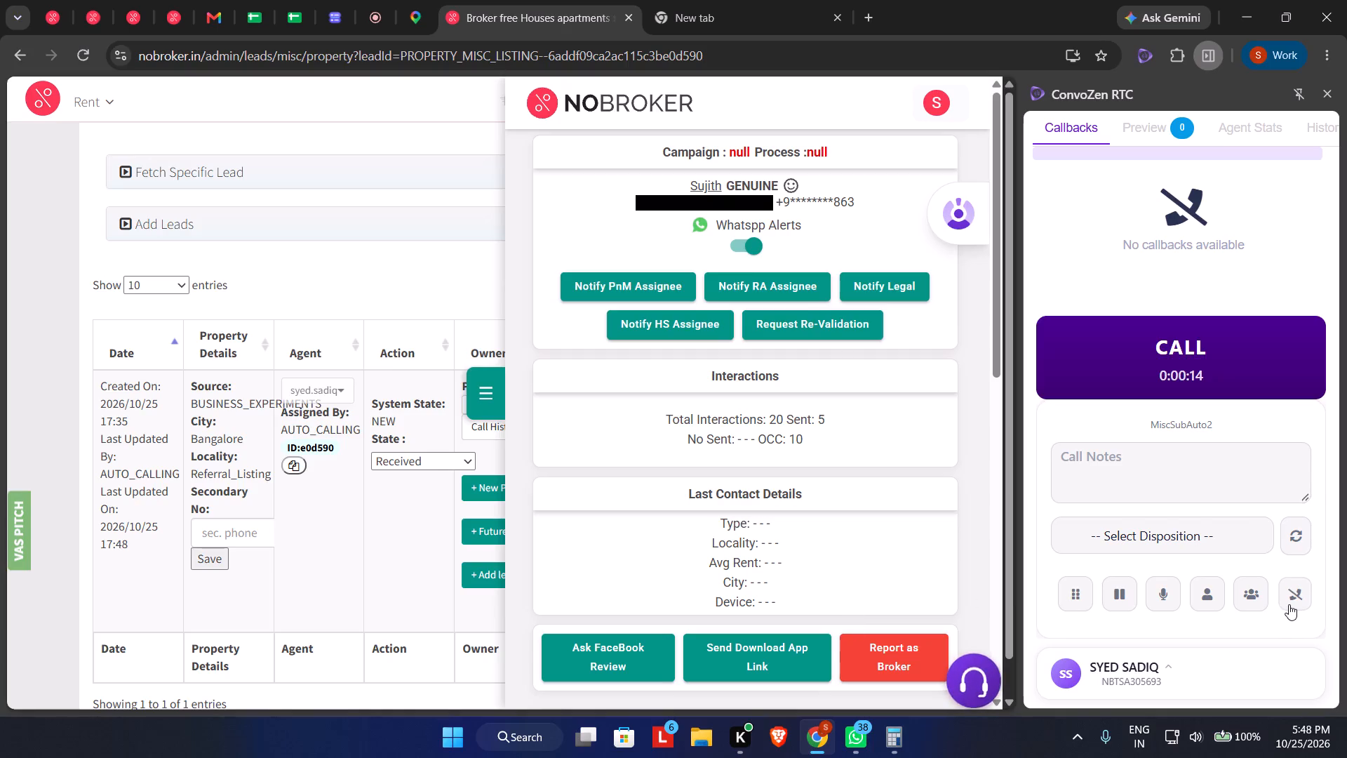
Set the property lead's state to Rejected with the substate Rented Out.
{"action": "left_click", "coordinate": [409, 465]}
{"action": "left_click", "coordinate": [431, 566]}
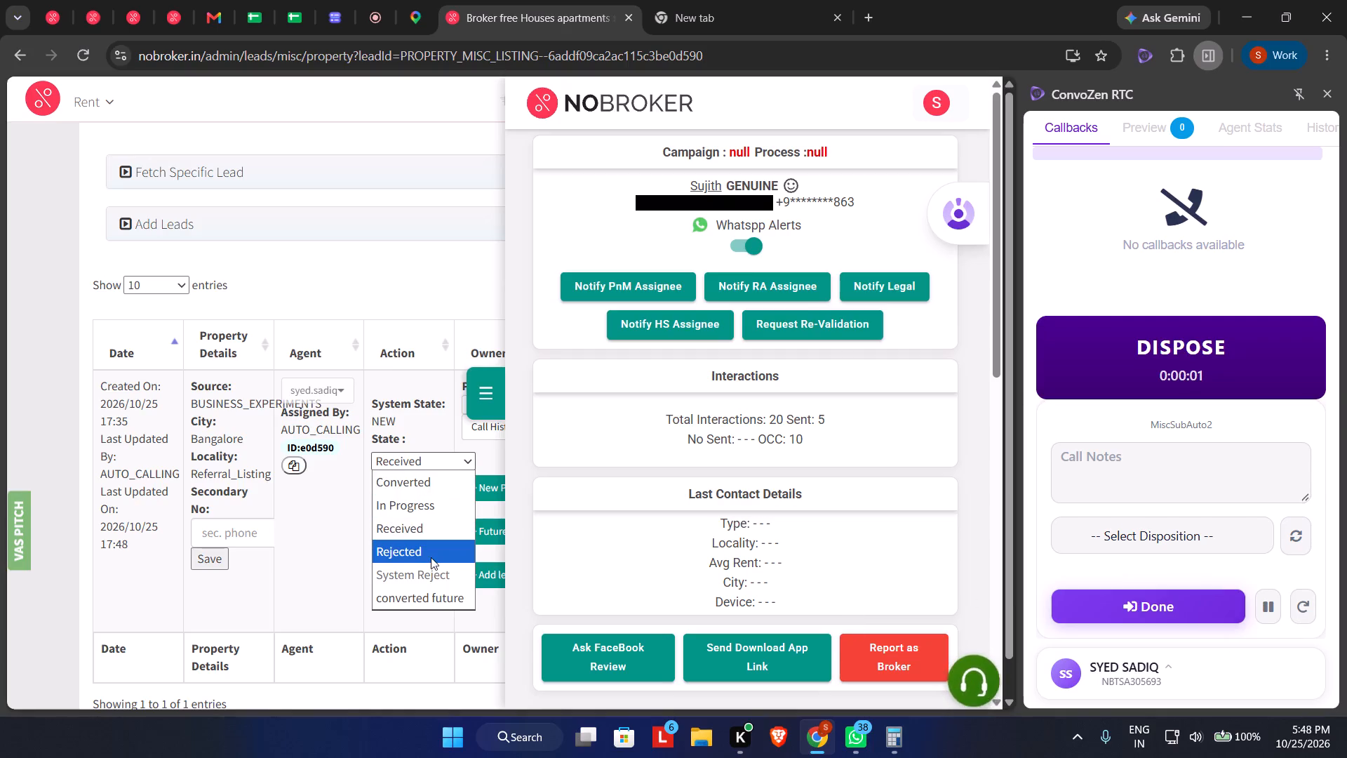
{"action": "left_click", "coordinate": [430, 552]}
{"action": "left_click", "coordinate": [429, 471]}
{"action": "left_click", "coordinate": [427, 485]}
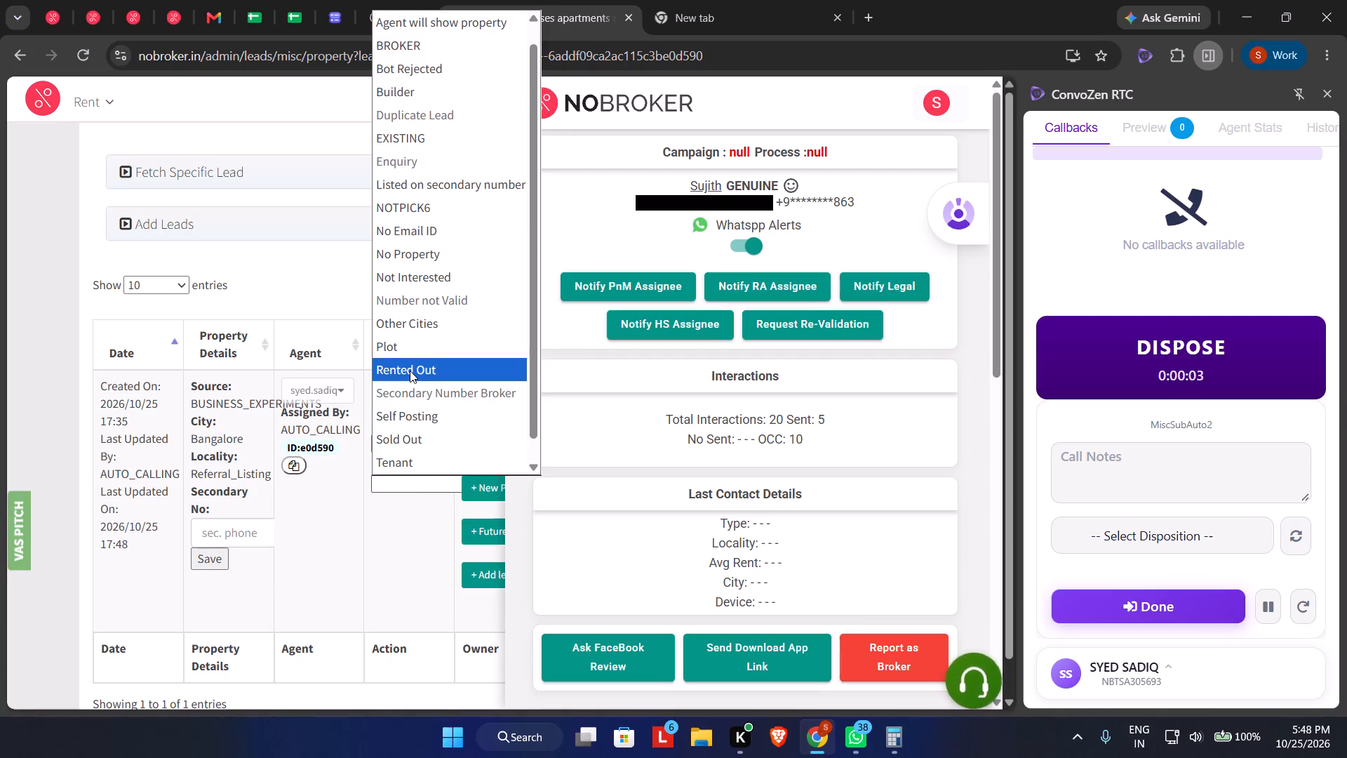
{"action": "left_click", "coordinate": [410, 371]}
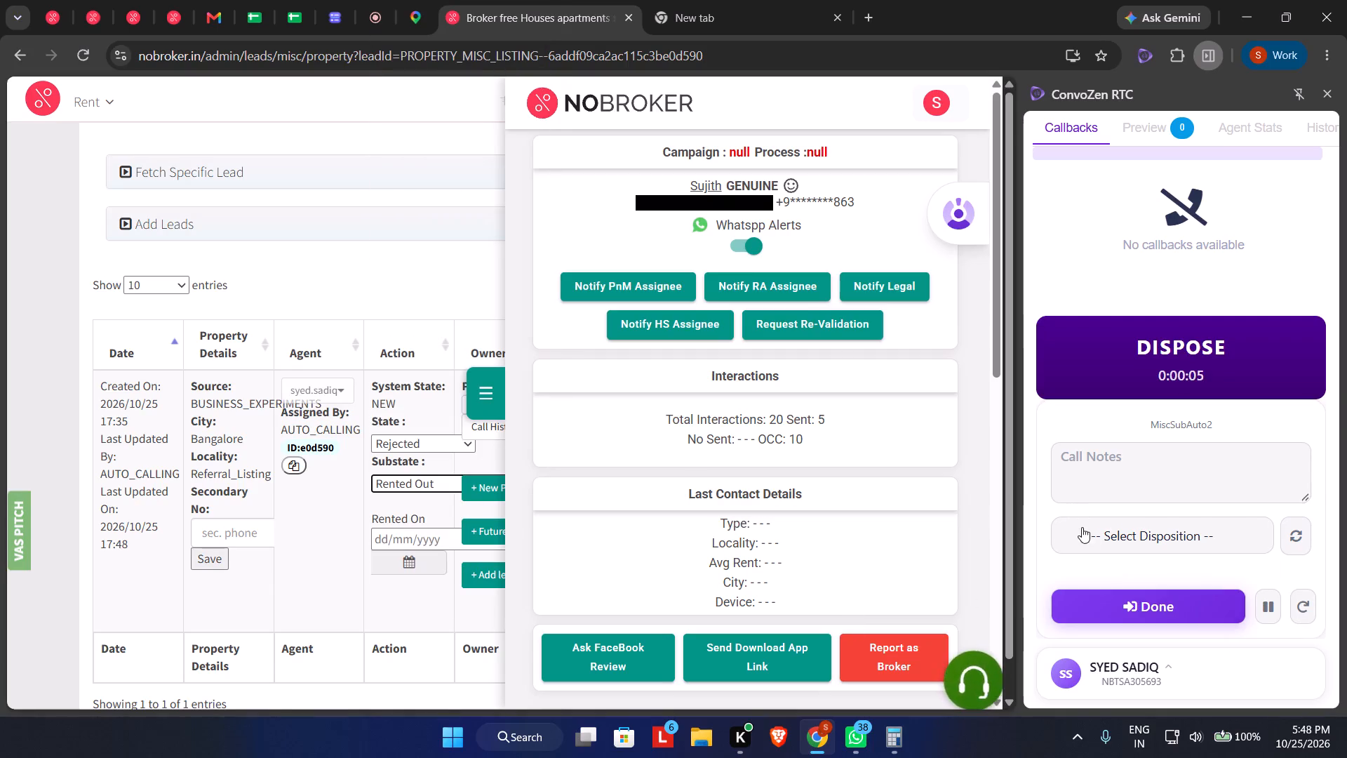
Dispose the ended call as Click Calling, level 2 Rejected and level 3 Rented Out, and submit it.
{"action": "left_click", "coordinate": [1083, 529]}
{"action": "left_click", "coordinate": [1148, 604]}
{"action": "left_click", "coordinate": [1144, 496]}
{"action": "left_click", "coordinate": [1151, 548]}
{"action": "left_click", "coordinate": [1154, 524]}
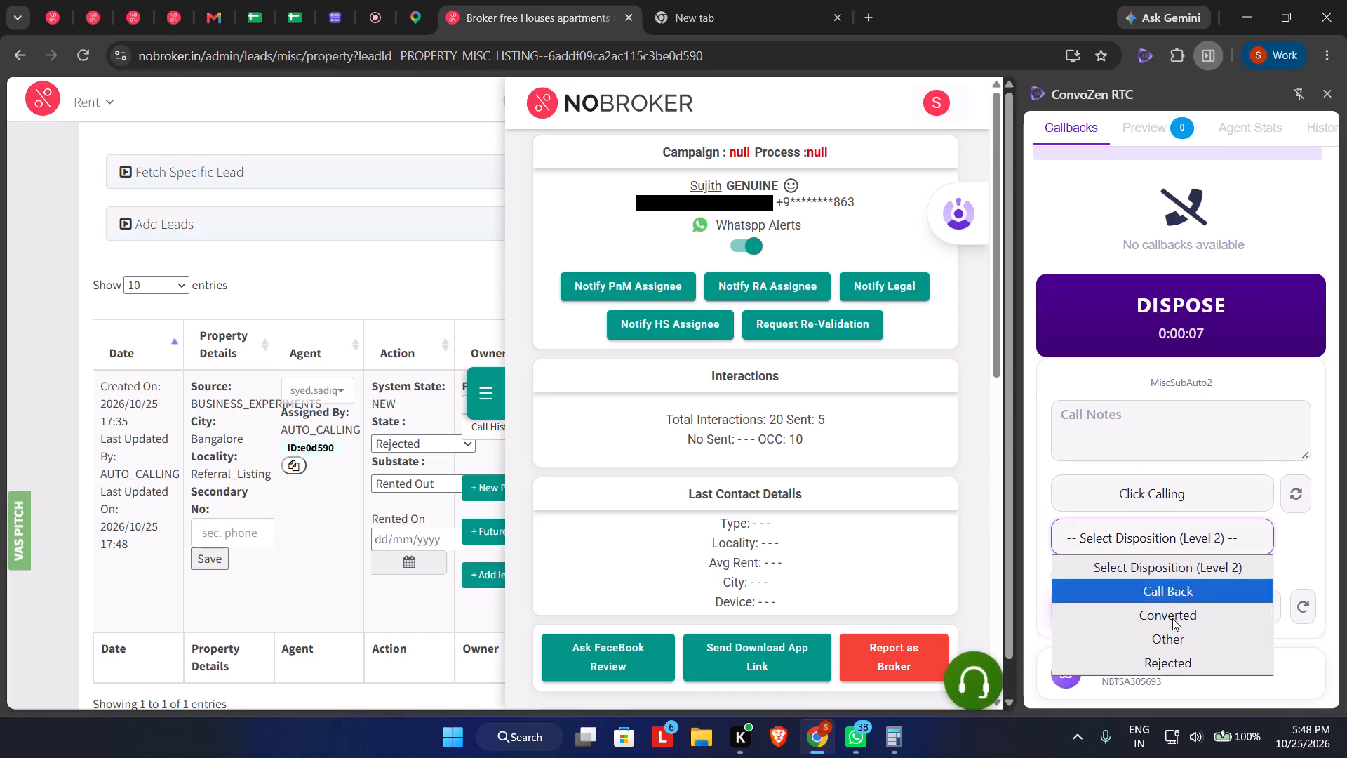
{"action": "left_click", "coordinate": [1186, 657]}
{"action": "left_click", "coordinate": [1164, 559]}
{"action": "left_click", "coordinate": [1163, 543]}
{"action": "left_click", "coordinate": [1142, 484]}
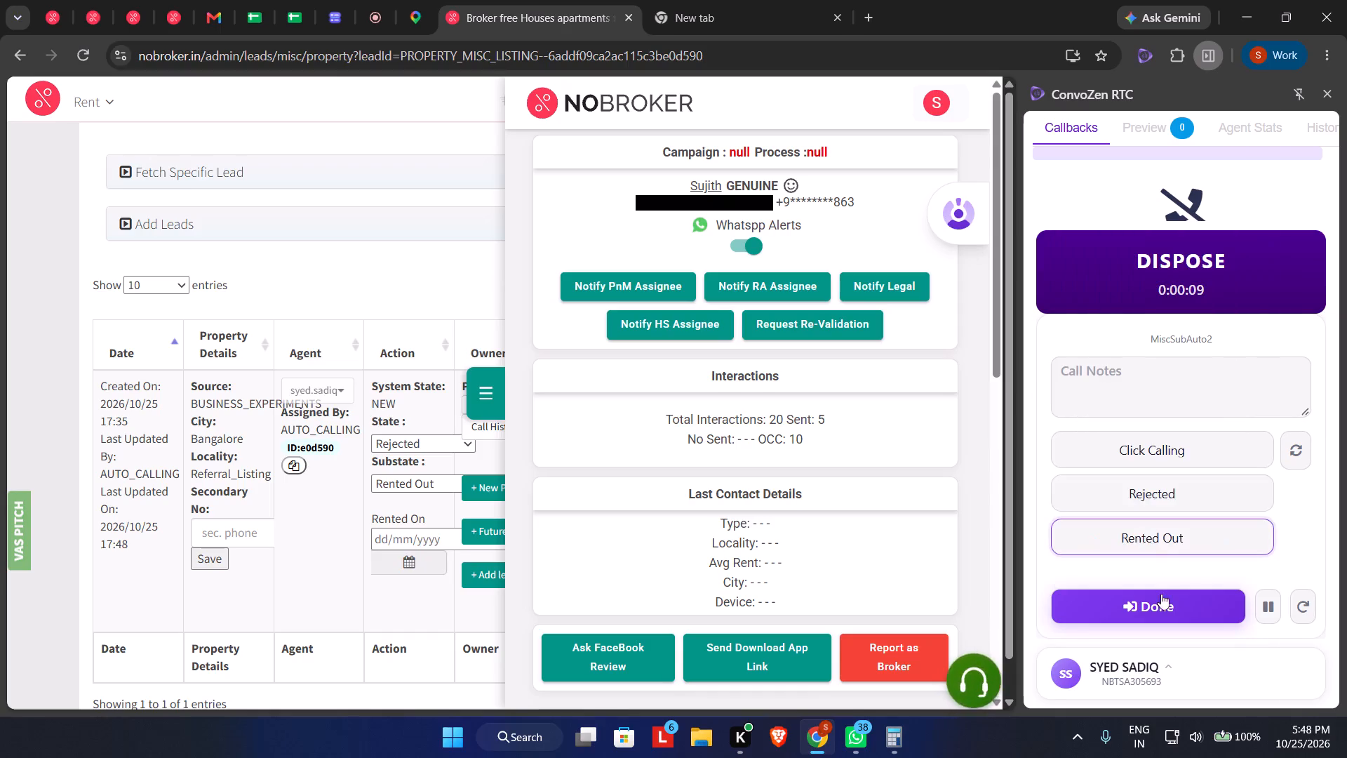
{"action": "left_click", "coordinate": [1164, 604]}
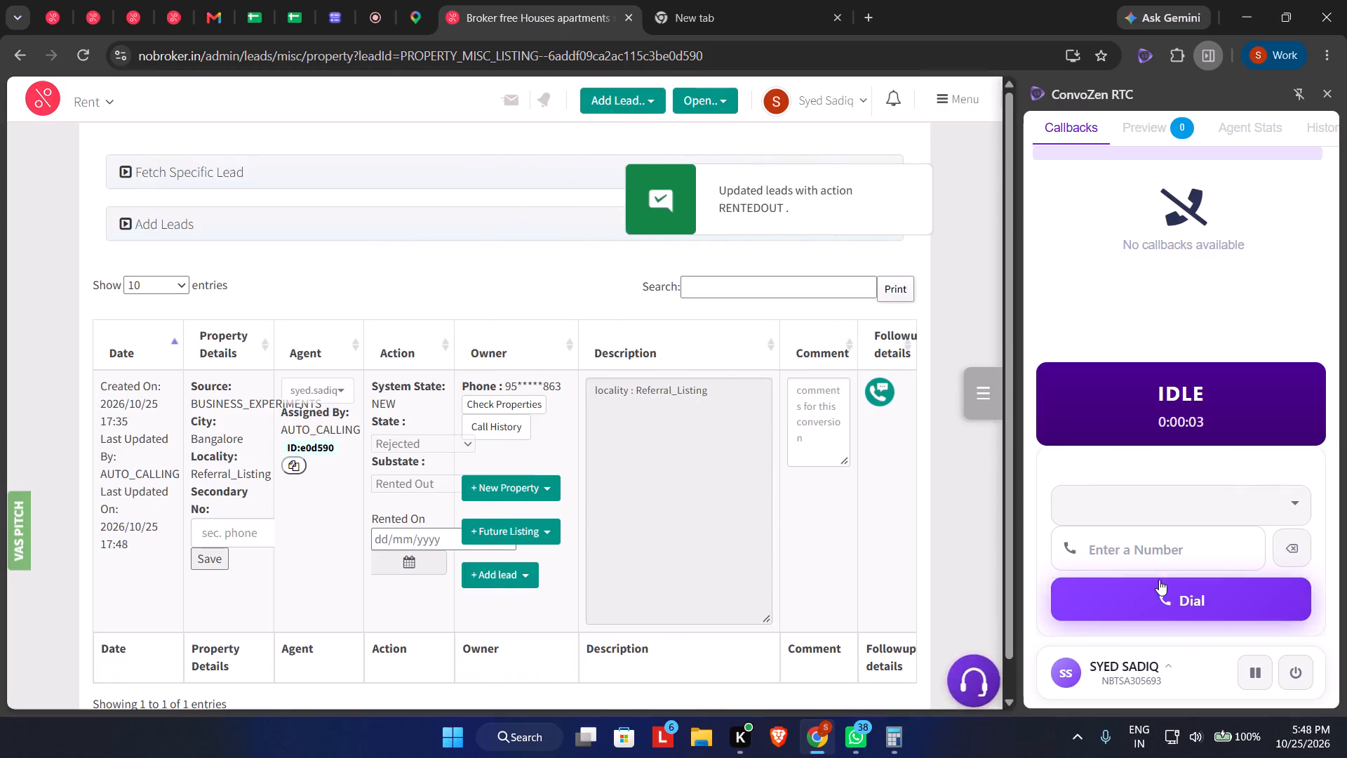
Check the dialer's call history and the agent stats with the state summary, and return to the callbacks list.
{"action": "left_click", "coordinate": [1302, 506]}
{"action": "left_click", "coordinate": [1296, 512]}
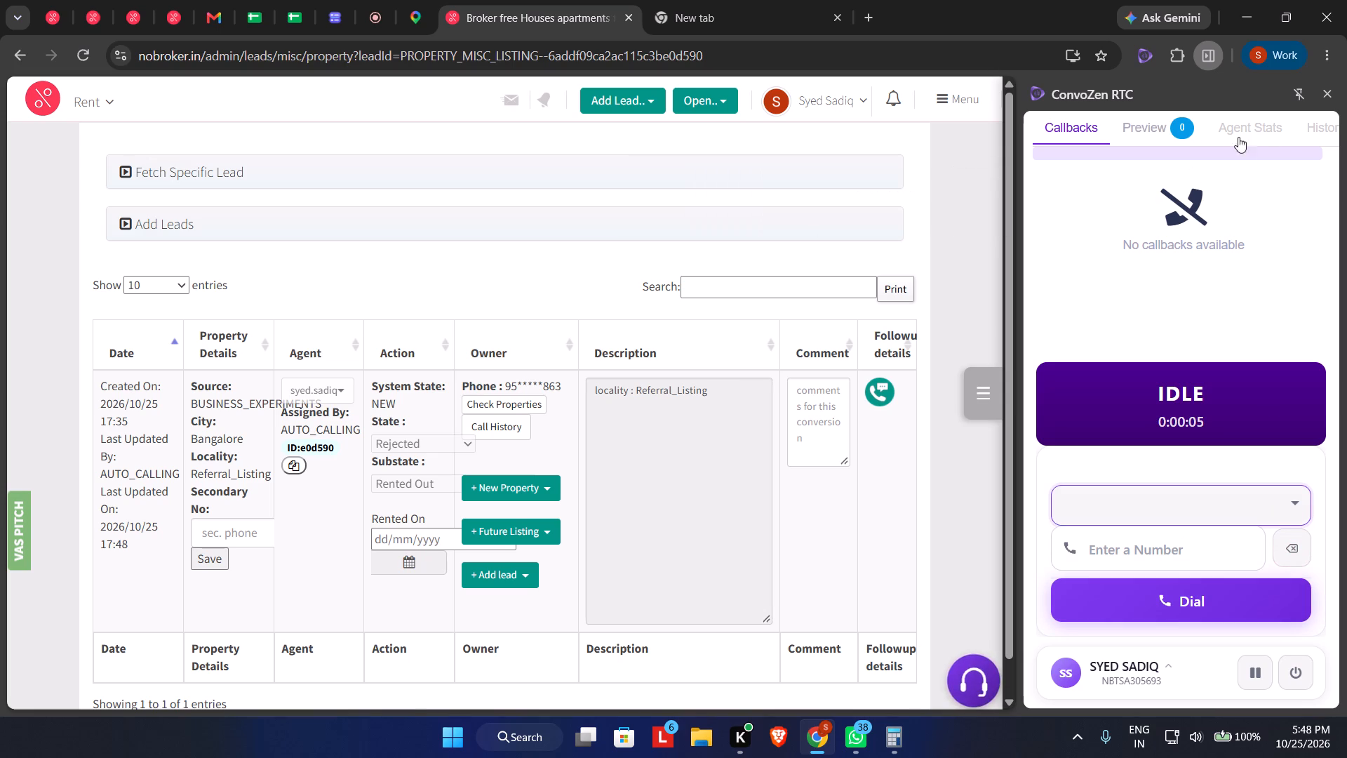
{"action": "left_click", "coordinate": [1310, 131]}
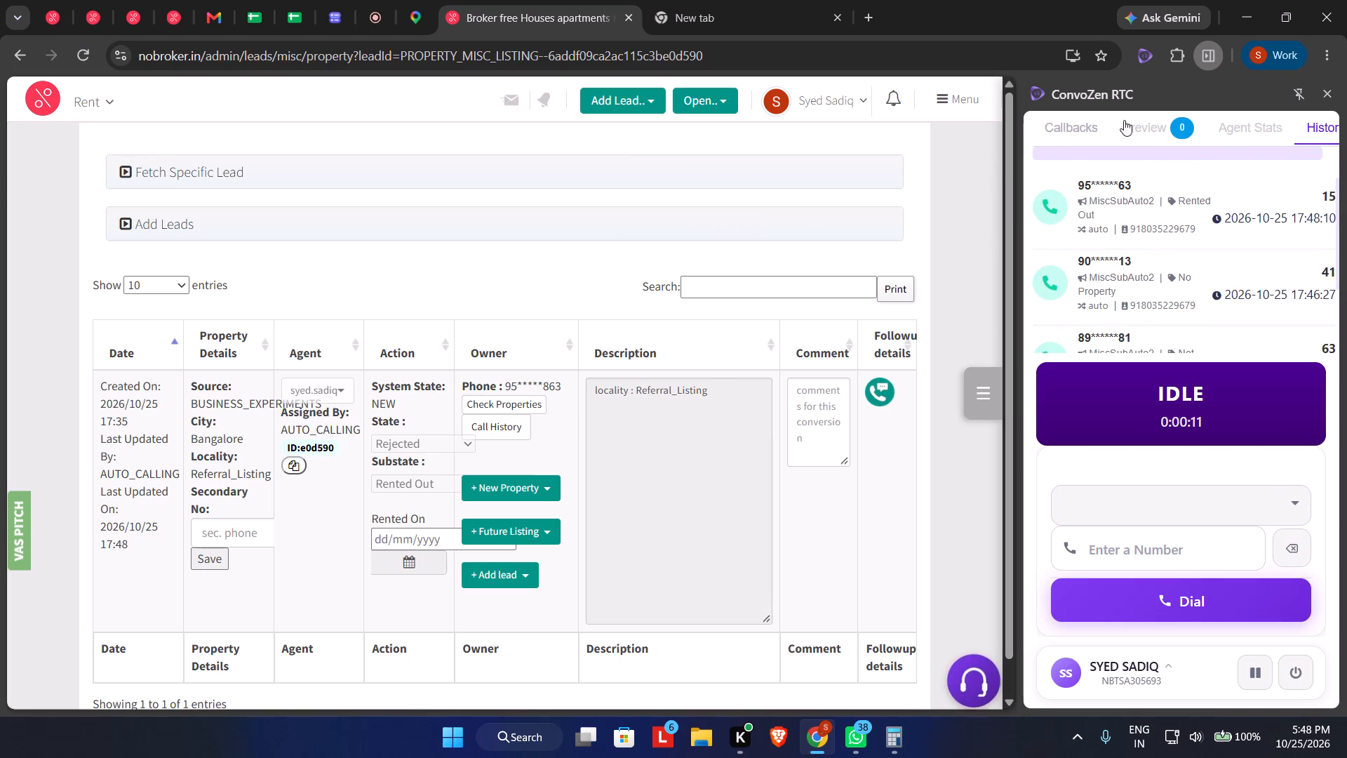
{"action": "left_click", "coordinate": [1066, 109]}
{"action": "left_click", "coordinate": [1228, 131]}
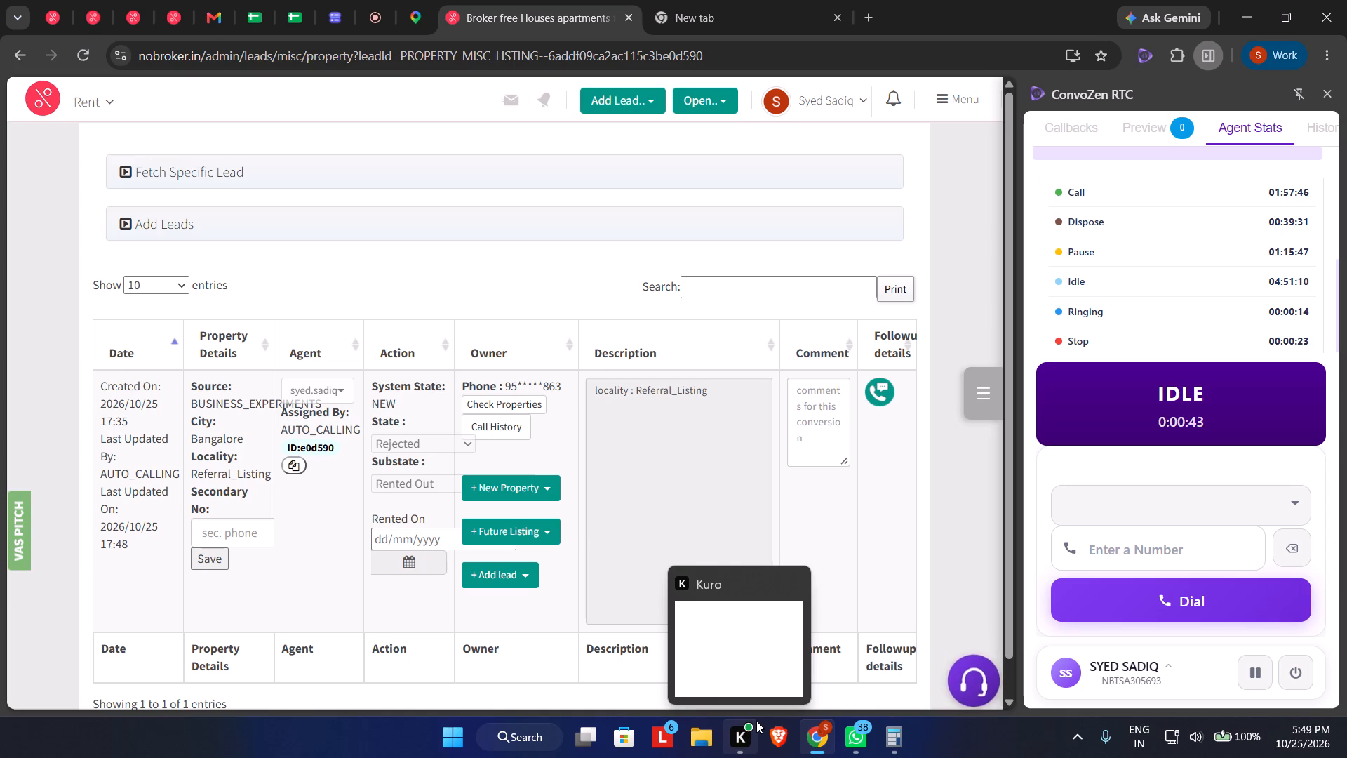
{"action": "scroll", "coordinate": [952, 445], "scroll_direction": "down", "scroll_amount": 3}
{"action": "scroll", "coordinate": [1043, 444], "scroll_direction": "up", "scroll_amount": 9}
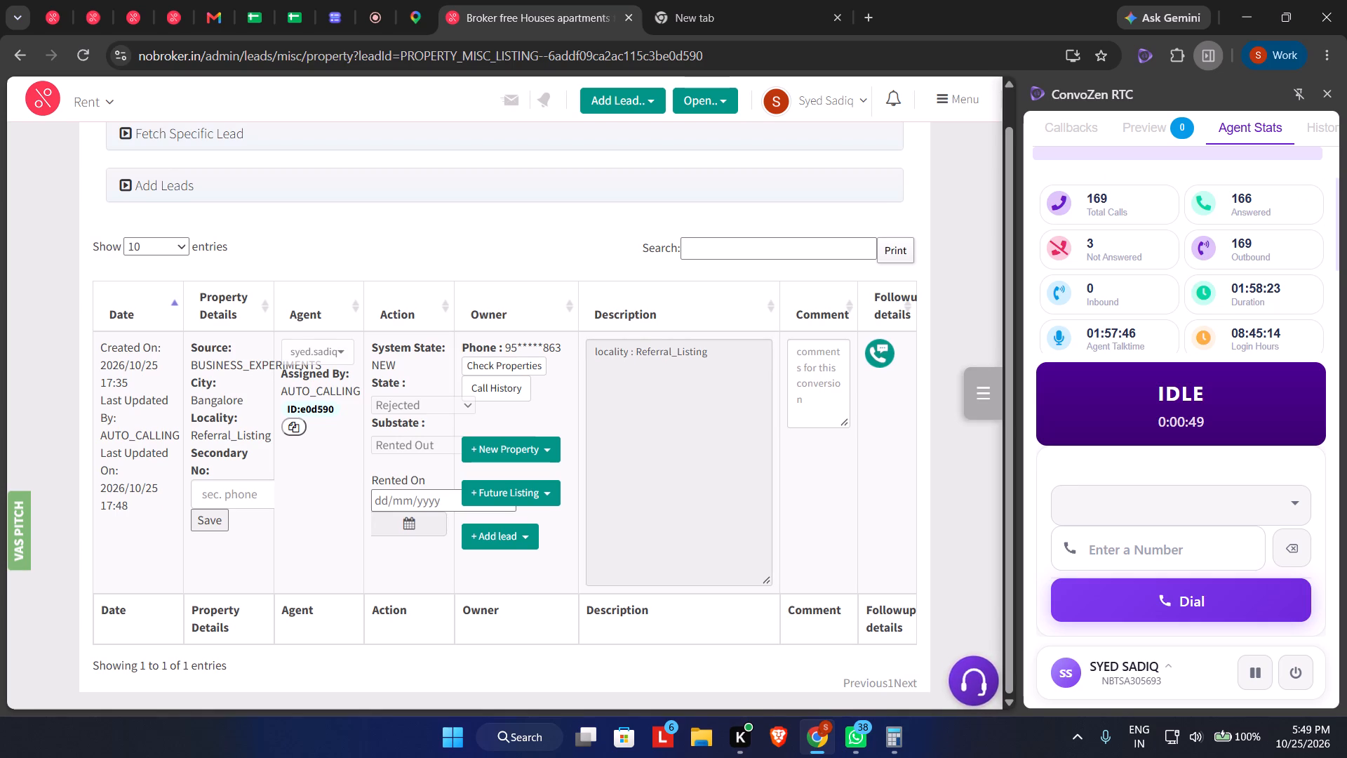
{"action": "scroll", "coordinate": [1227, 326], "scroll_direction": "down", "scroll_amount": 2}
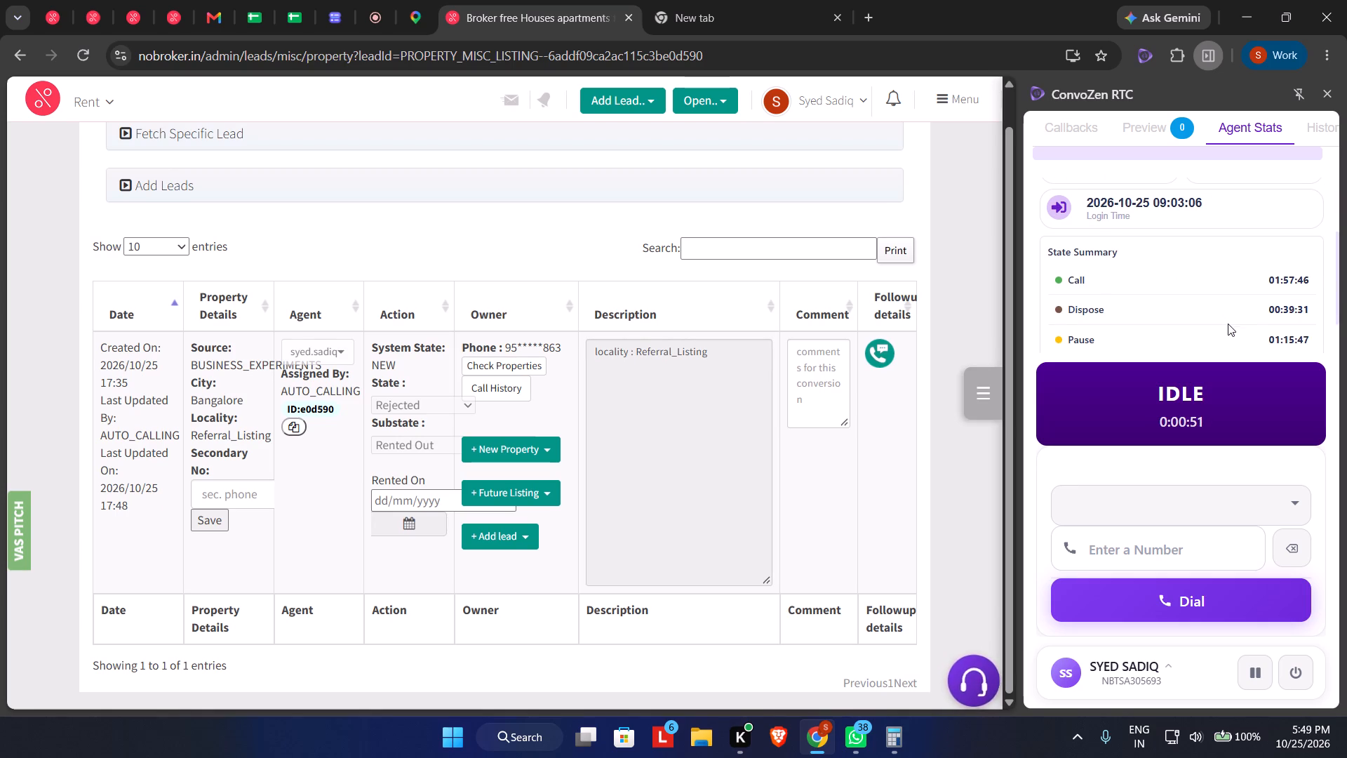
{"action": "scroll", "coordinate": [1227, 317], "scroll_direction": "up", "scroll_amount": 3}
{"action": "left_click", "coordinate": [1059, 129]}
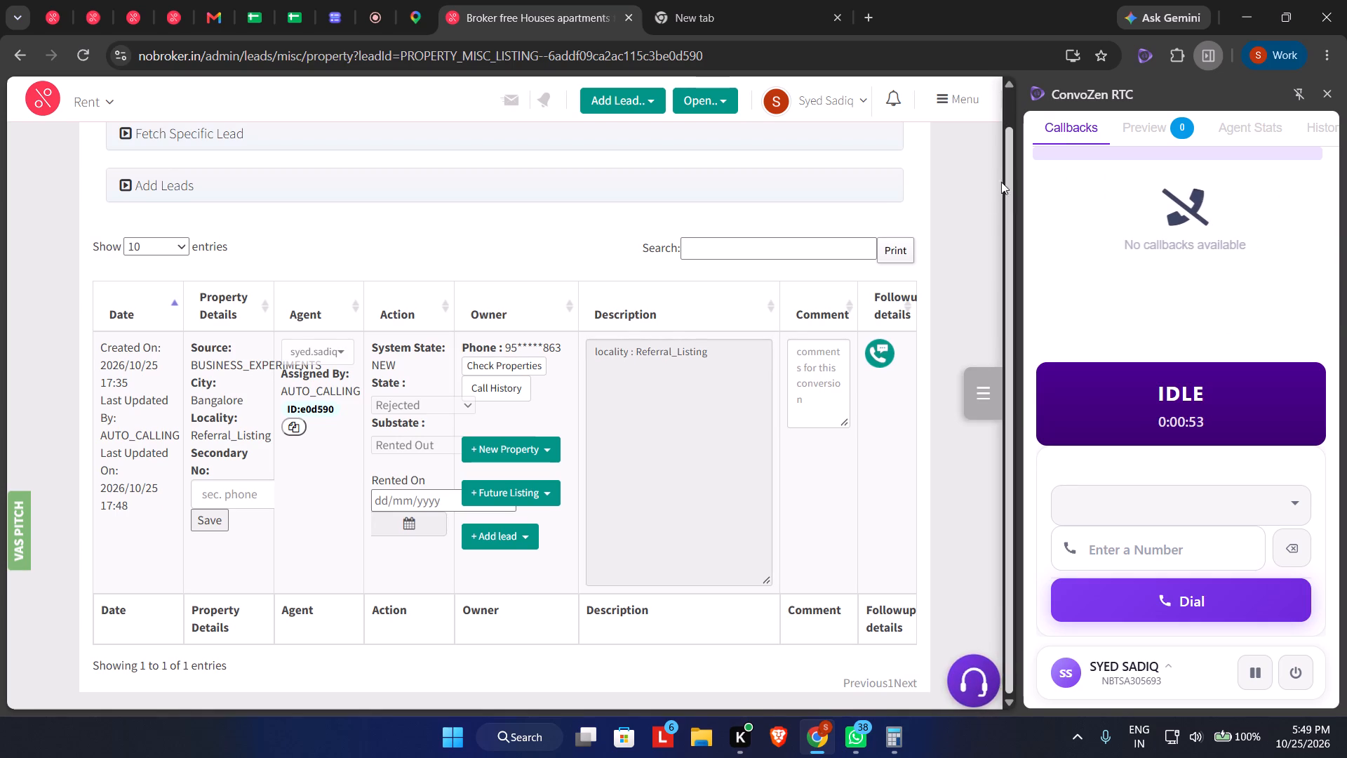
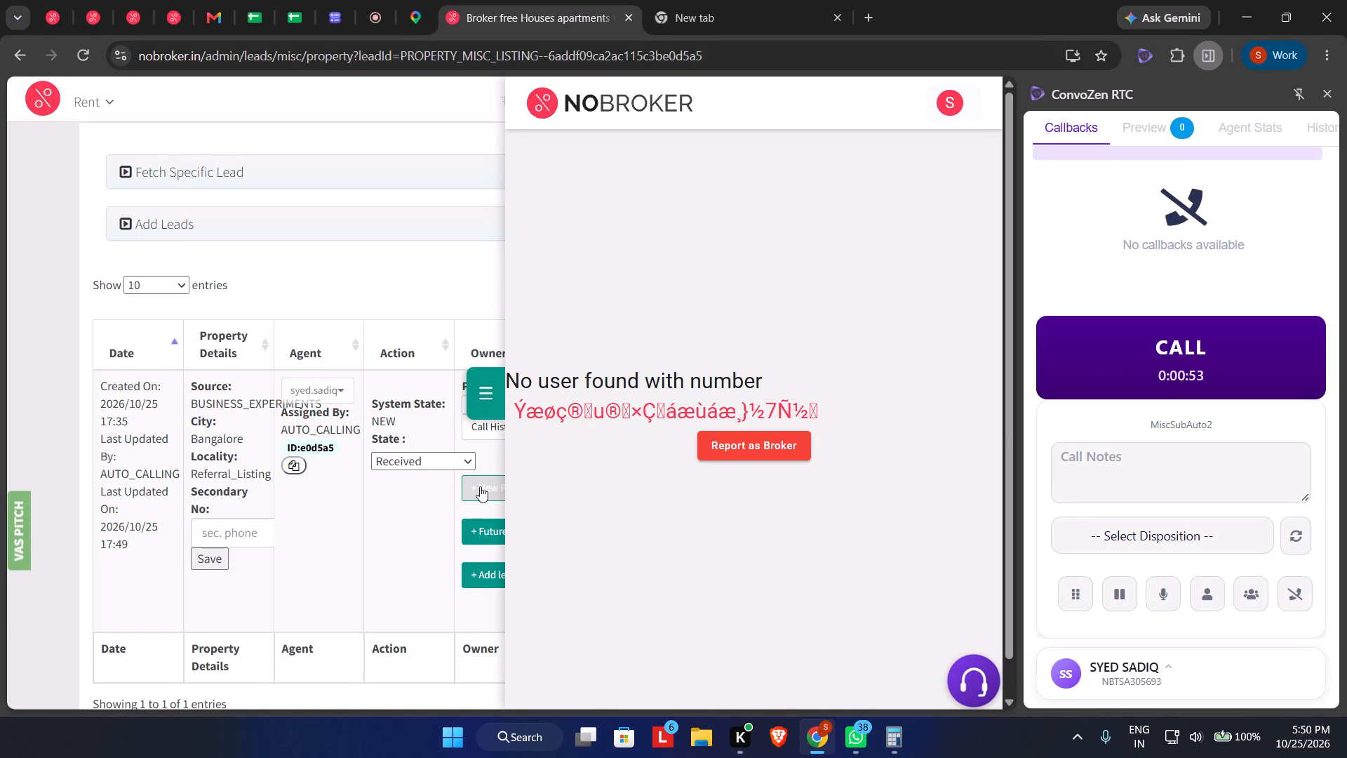
Open the lead's new property type options and close the customer details panel covering the lead.
{"action": "left_click", "coordinate": [479, 486]}
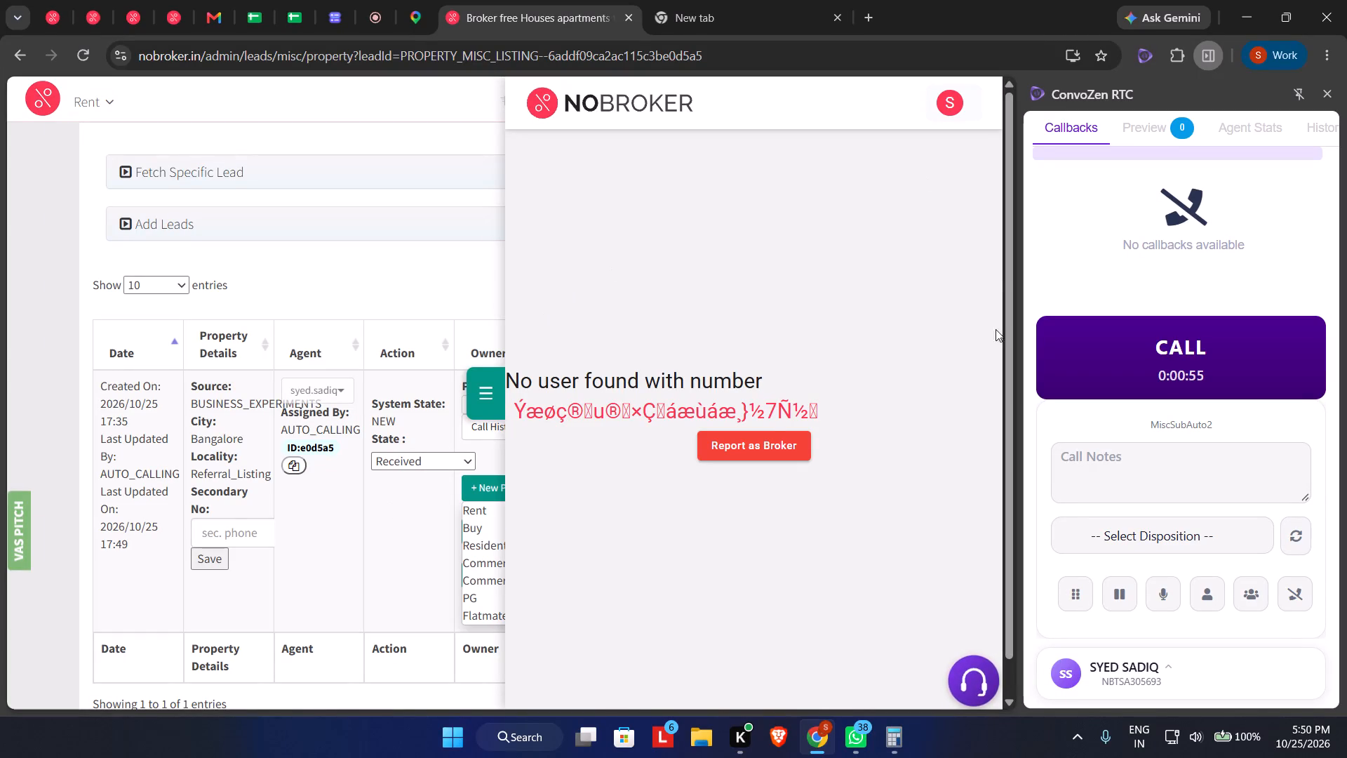
{"action": "left_click", "coordinate": [480, 399]}
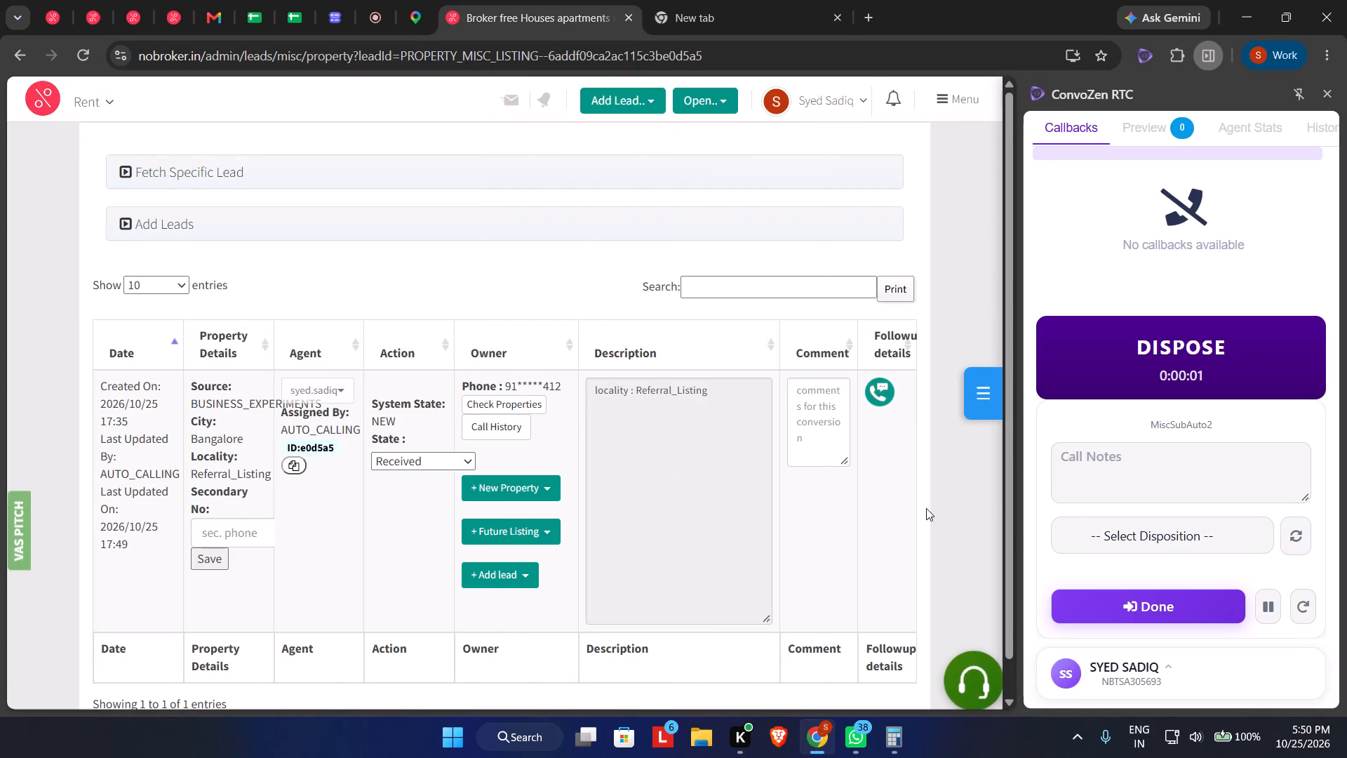
Select the ended call's disposition as Click Calling, level 2 Call Back and level 3 Busy or Disconnected.
{"action": "left_click", "coordinate": [1105, 535]}
{"action": "left_click", "coordinate": [1132, 608]}
{"action": "left_click", "coordinate": [1134, 487]}
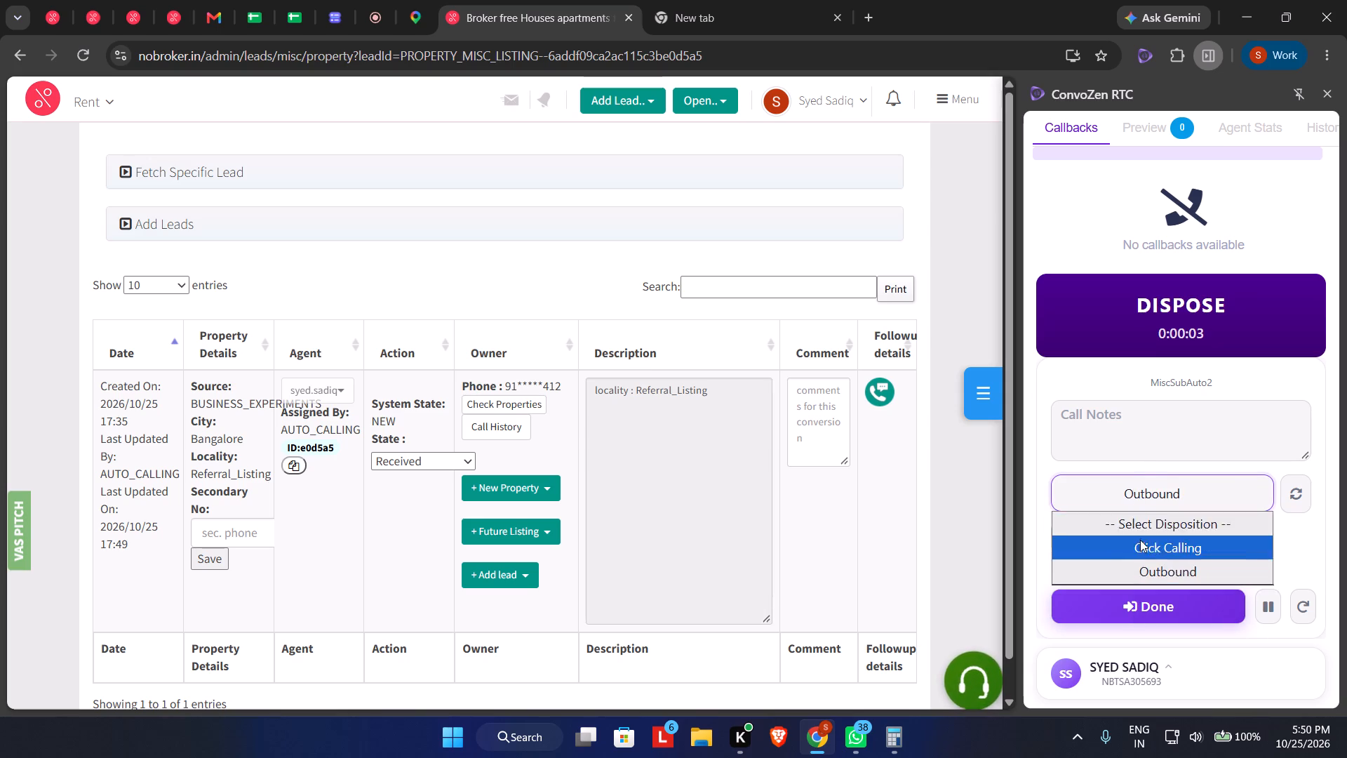
{"action": "double_click", "coordinate": [1140, 540]}
{"action": "left_click", "coordinate": [1167, 589]}
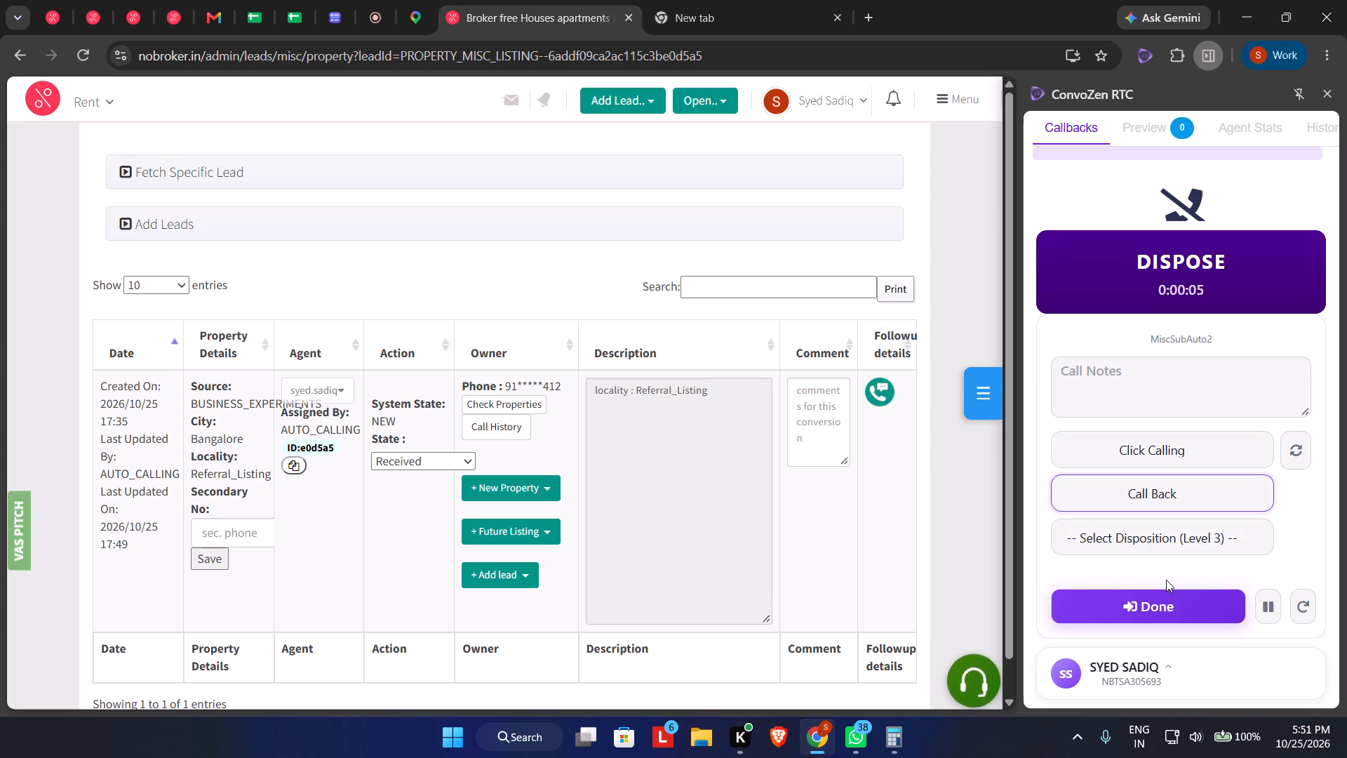
{"action": "left_click", "coordinate": [1143, 536]}
{"action": "left_click", "coordinate": [1130, 312]}
Set the property lead's state to In Progress with the substate NOTPICK.
{"action": "left_click", "coordinate": [423, 452]}
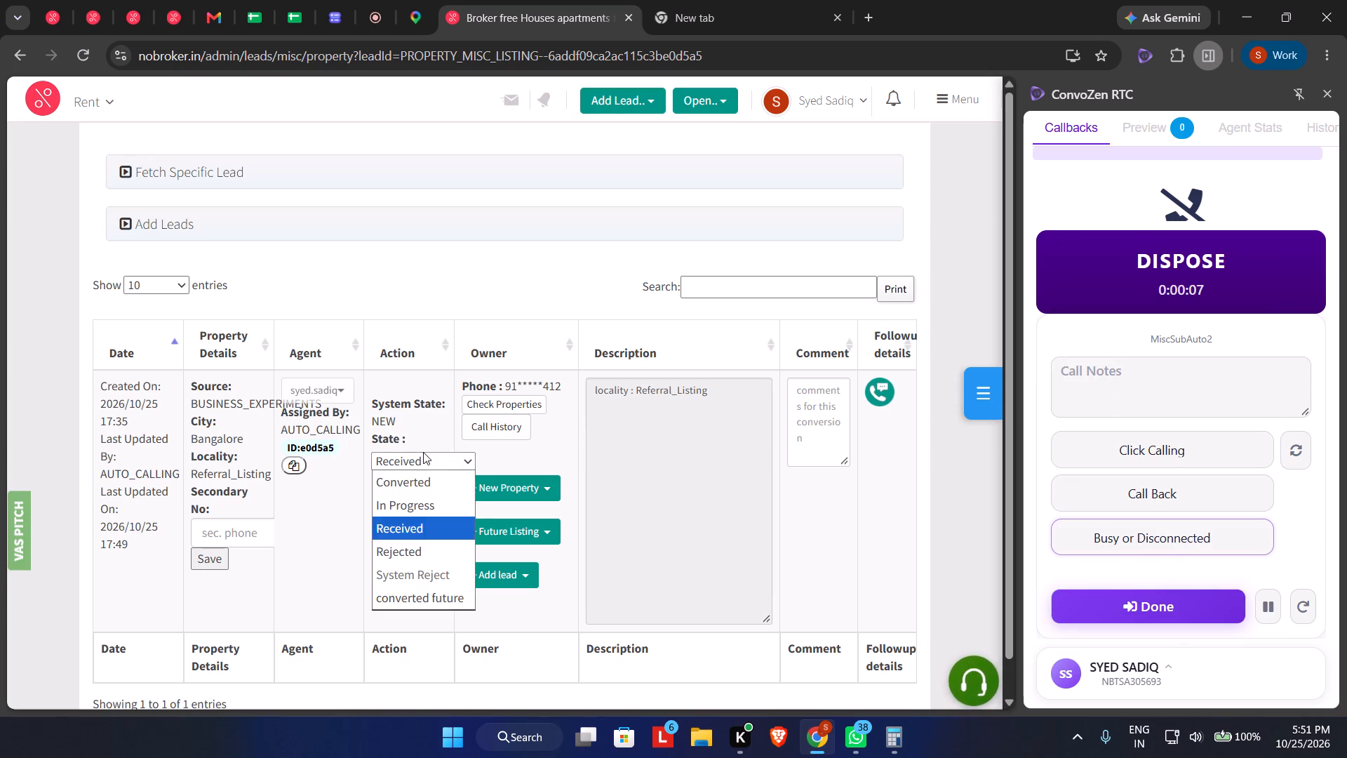
{"action": "left_click", "coordinate": [415, 507]}
{"action": "left_click", "coordinate": [406, 490]}
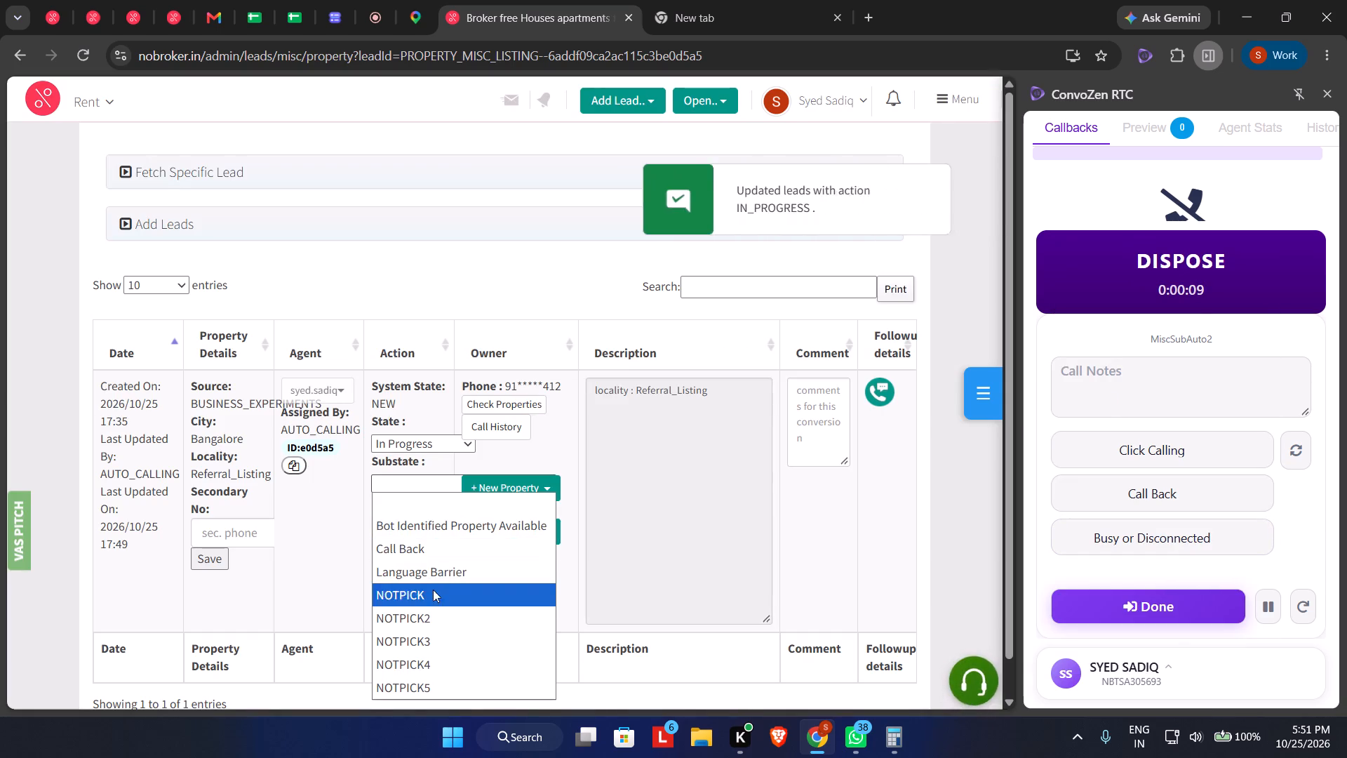
{"action": "left_click", "coordinate": [429, 602]}
Submit the selected disposition for the ended call.
{"action": "left_click", "coordinate": [1148, 619]}
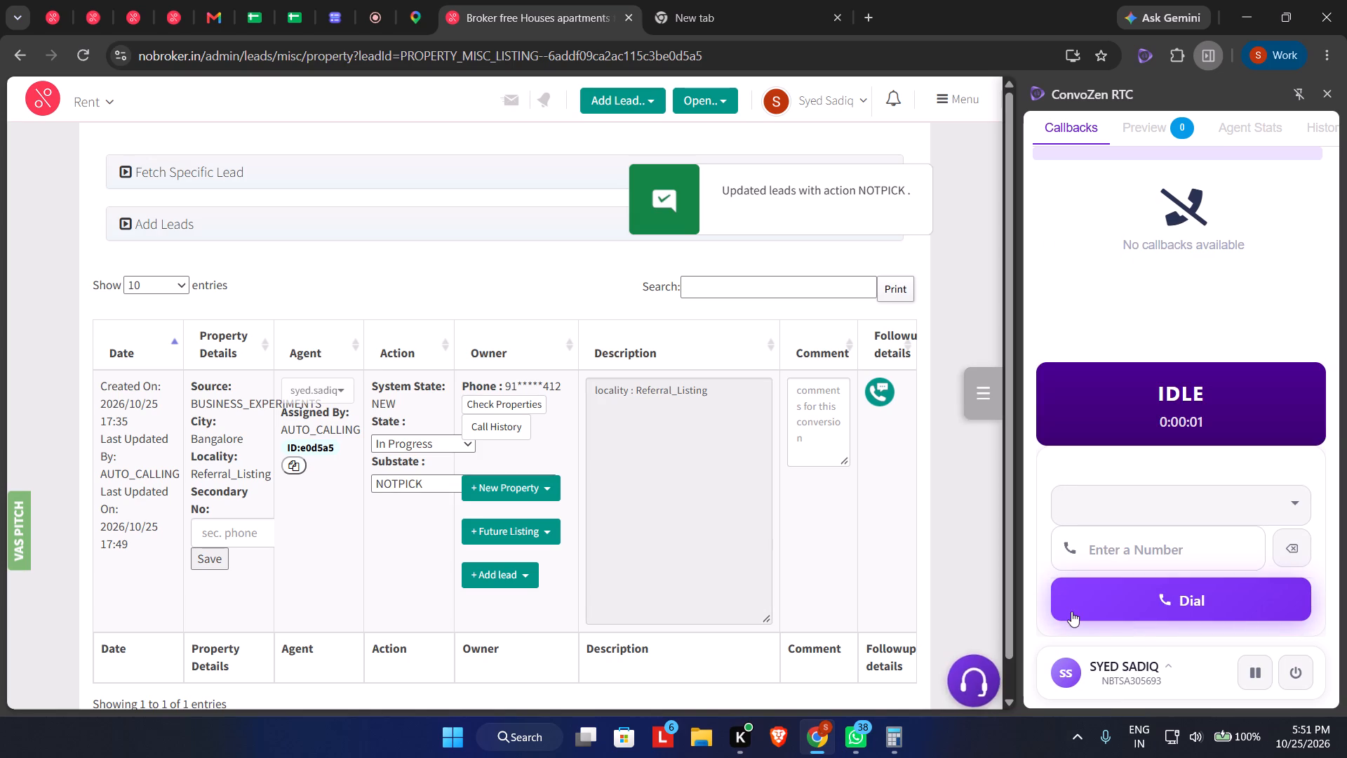
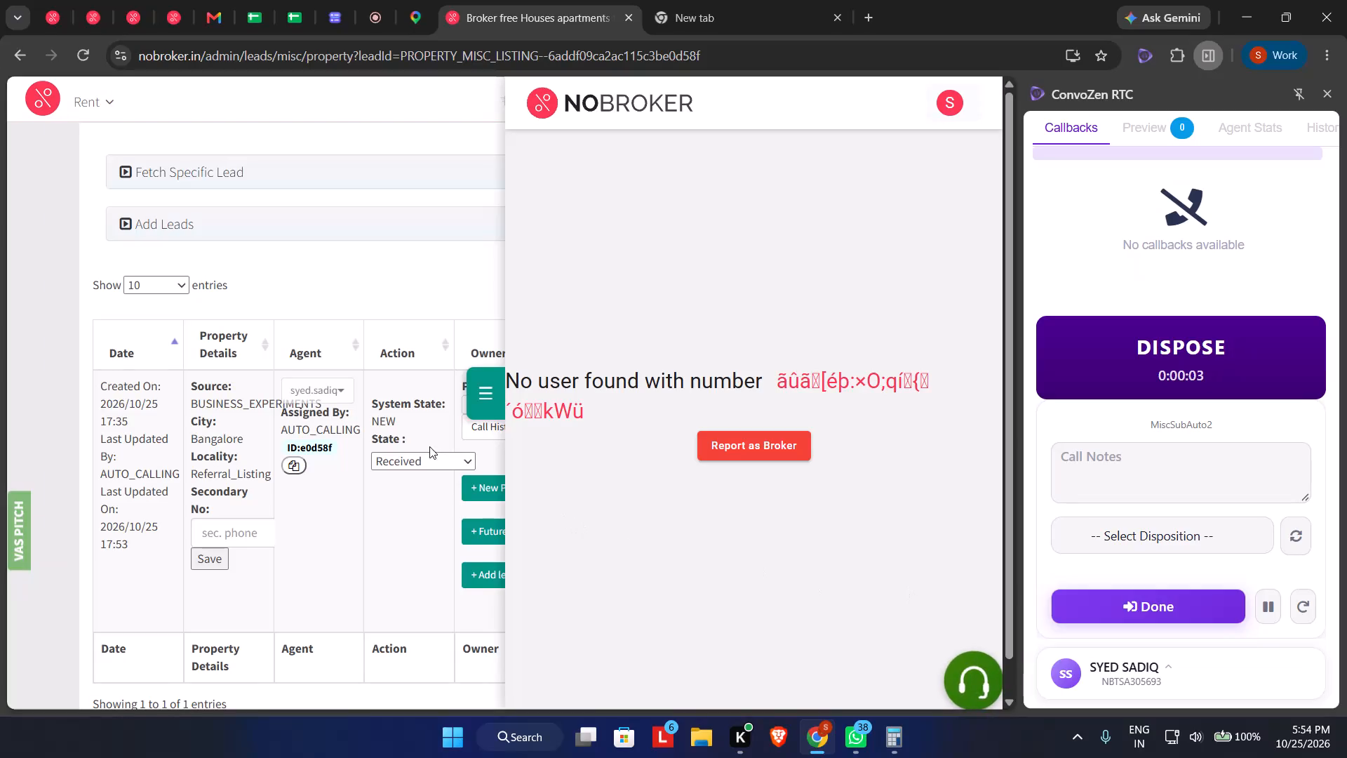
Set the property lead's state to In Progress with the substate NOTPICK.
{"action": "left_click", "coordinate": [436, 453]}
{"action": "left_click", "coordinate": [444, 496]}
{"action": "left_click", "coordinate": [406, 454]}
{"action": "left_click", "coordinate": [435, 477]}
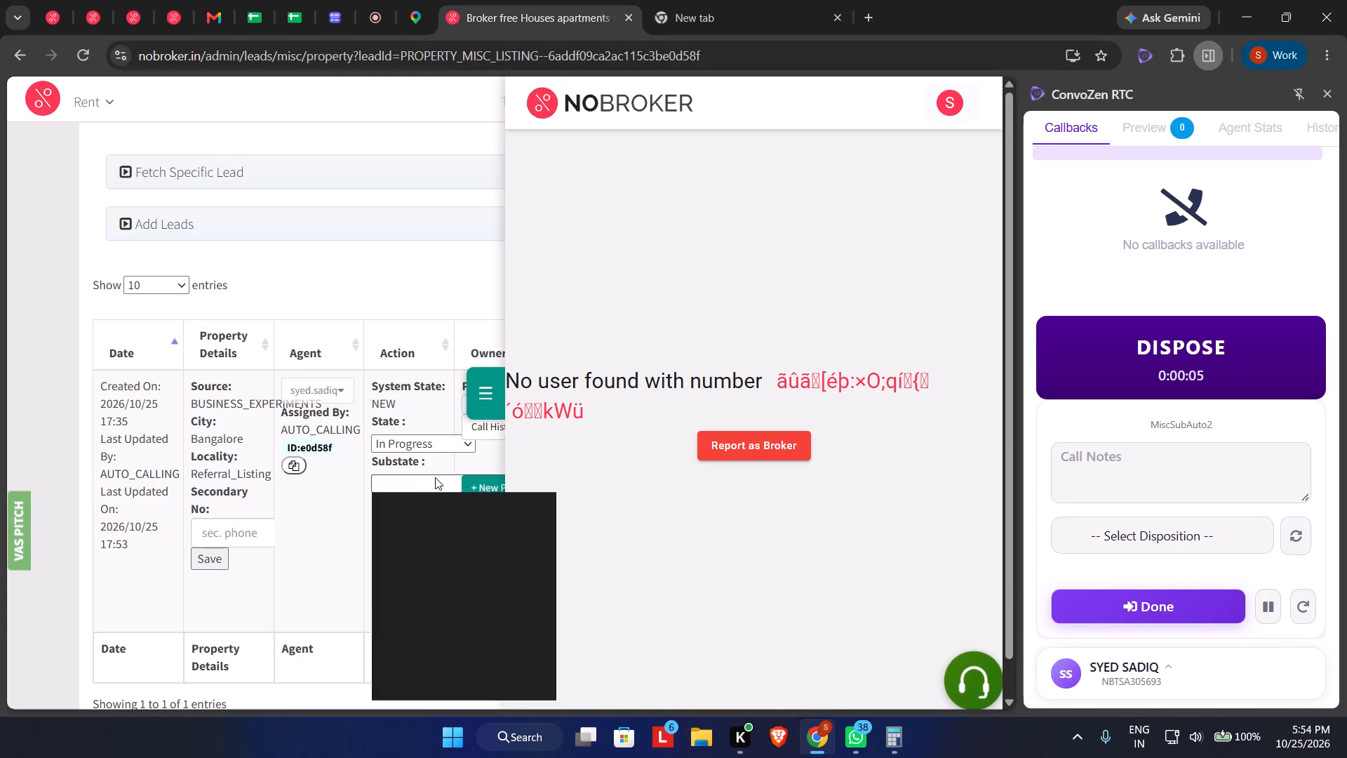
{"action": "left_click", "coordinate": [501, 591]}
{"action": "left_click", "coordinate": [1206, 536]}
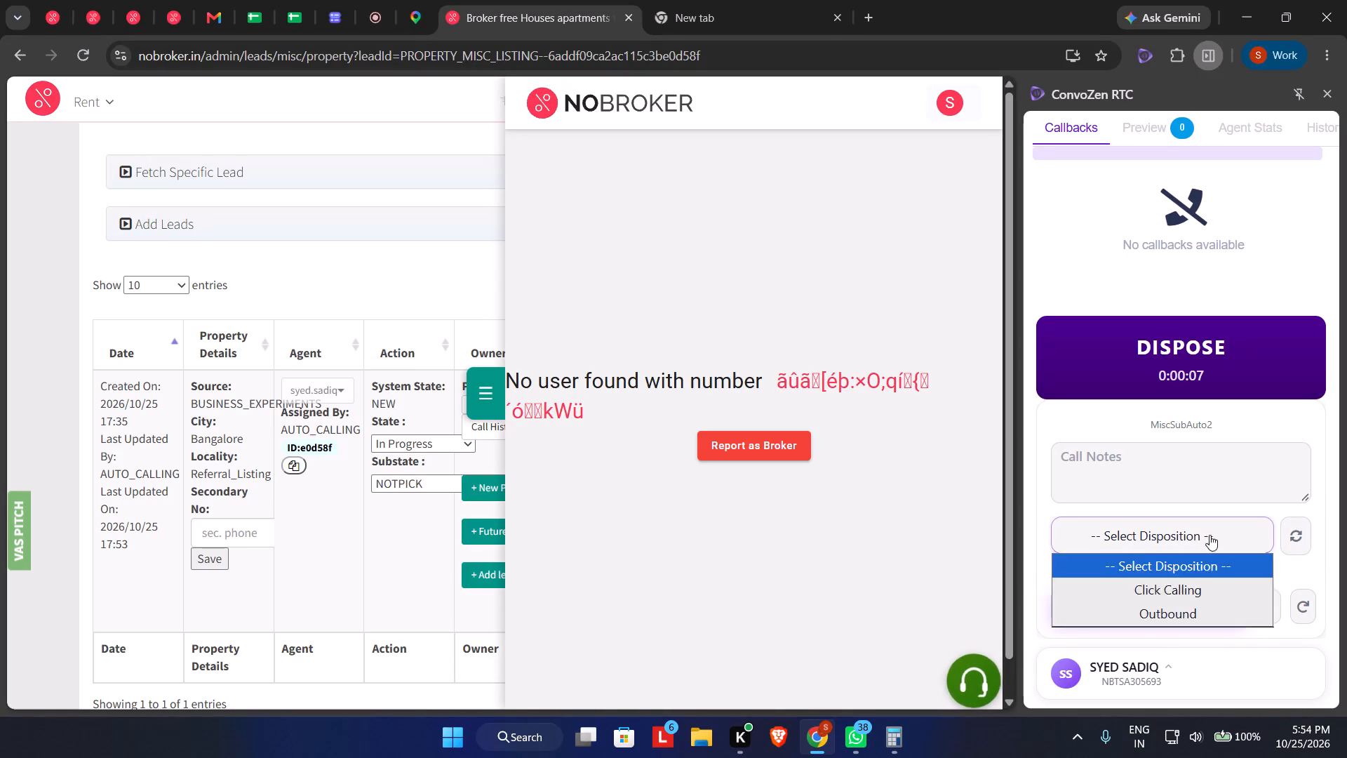
Change the property lead's state to Rejected with the substate No Property.
{"action": "left_click", "coordinate": [404, 447]}
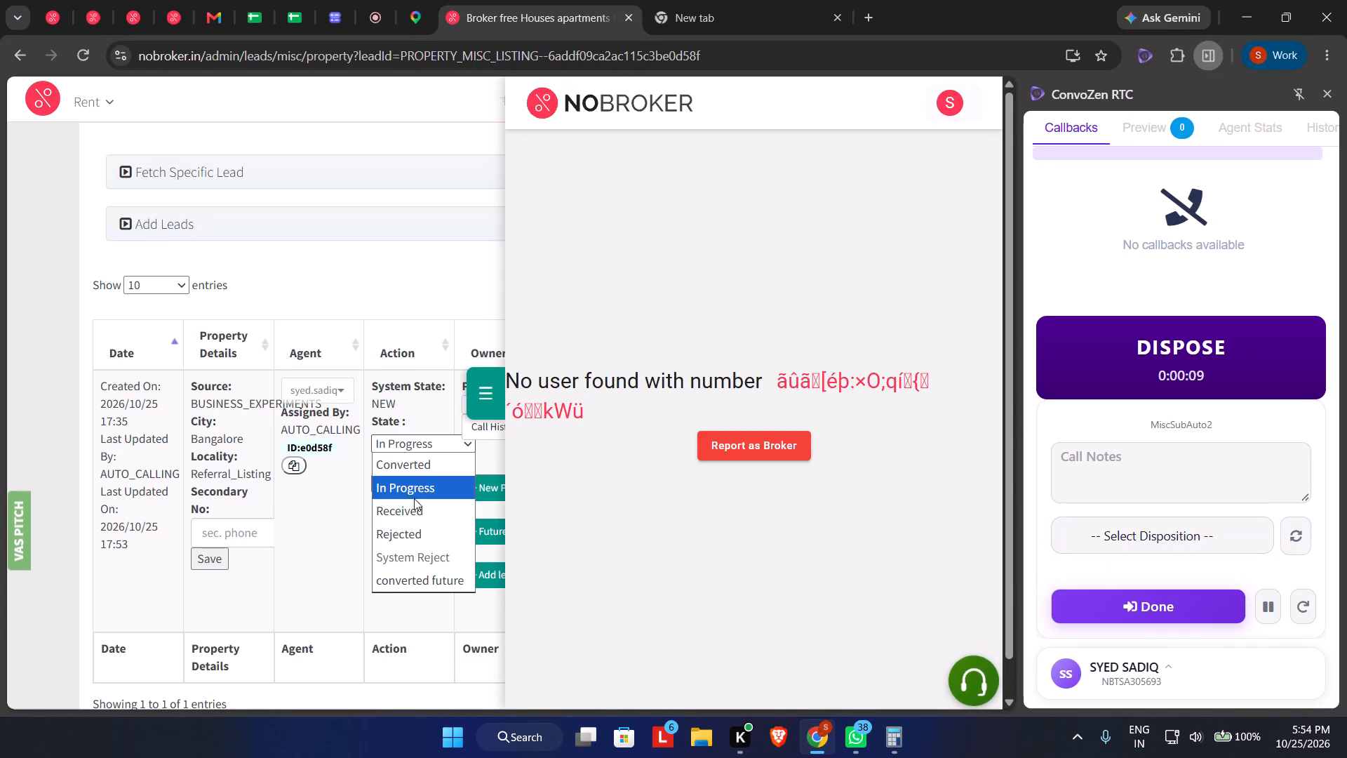
{"action": "left_click", "coordinate": [421, 528]}
{"action": "left_click", "coordinate": [417, 493]}
{"action": "left_click", "coordinate": [417, 488]}
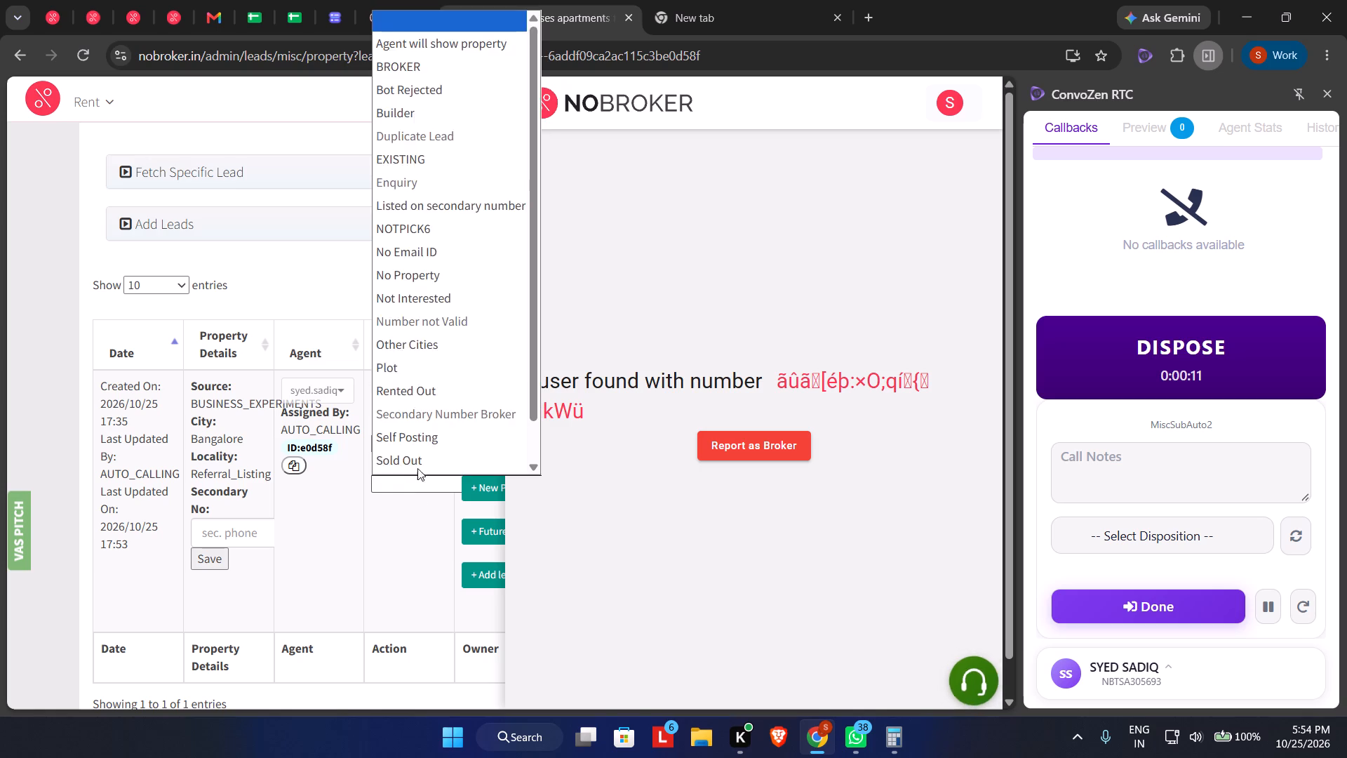
{"action": "left_click", "coordinate": [429, 253]}
Dispose the ended call as Click Calling, level 2 Rejected and level 3 No Property, and submit it.
{"action": "left_click", "coordinate": [1138, 534]}
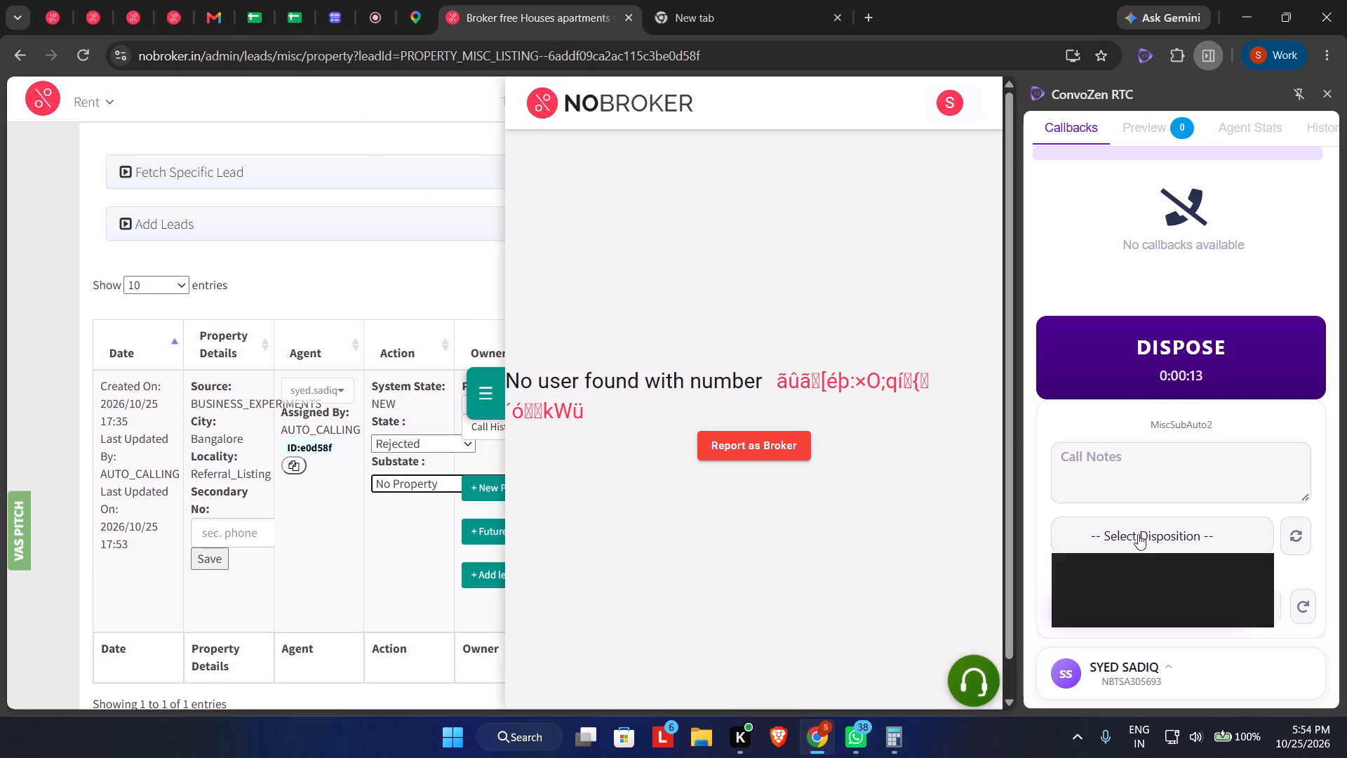
{"action": "left_click", "coordinate": [1168, 617]}
{"action": "left_click", "coordinate": [1158, 507]}
{"action": "left_click", "coordinate": [1172, 549]}
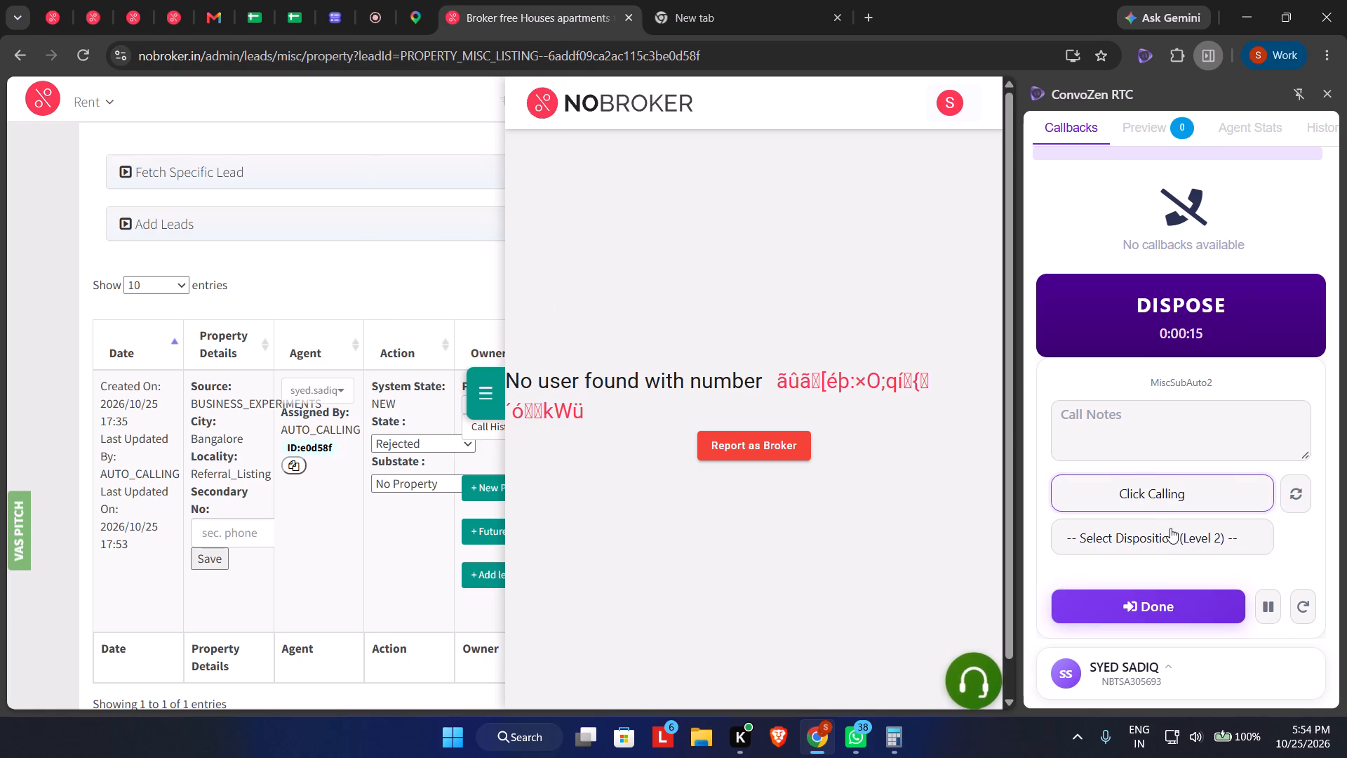
{"action": "left_click", "coordinate": [1170, 528]}
{"action": "left_click", "coordinate": [1164, 663]}
{"action": "left_click", "coordinate": [1146, 536]}
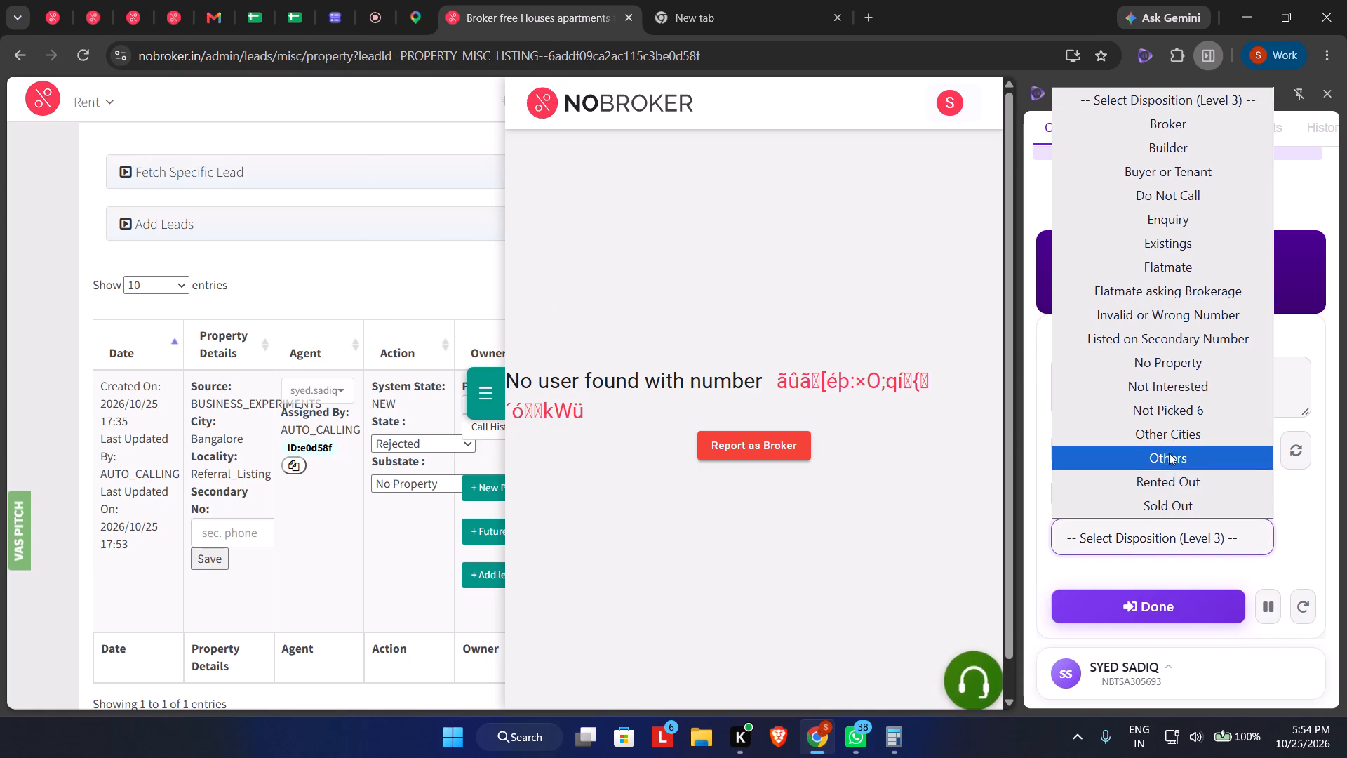
{"action": "left_click", "coordinate": [1165, 359]}
{"action": "left_click", "coordinate": [1177, 601]}
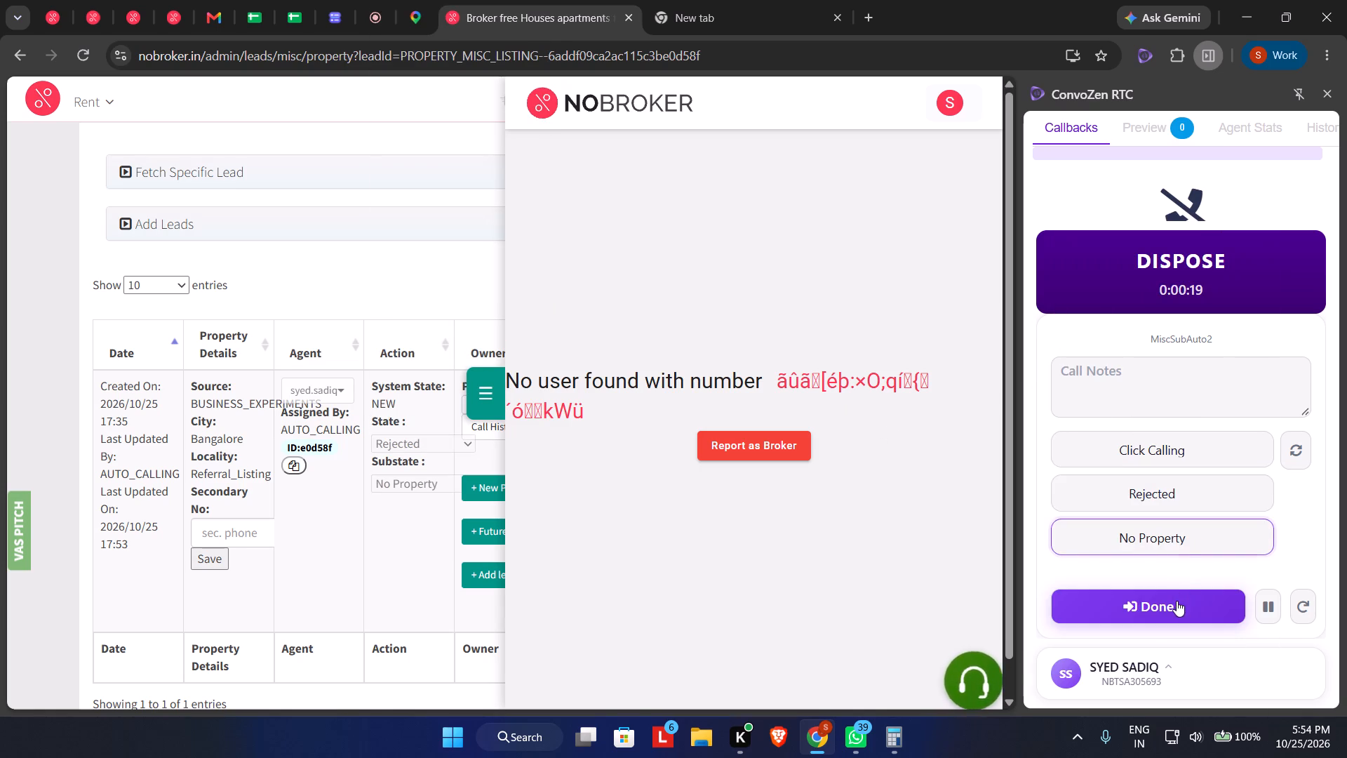
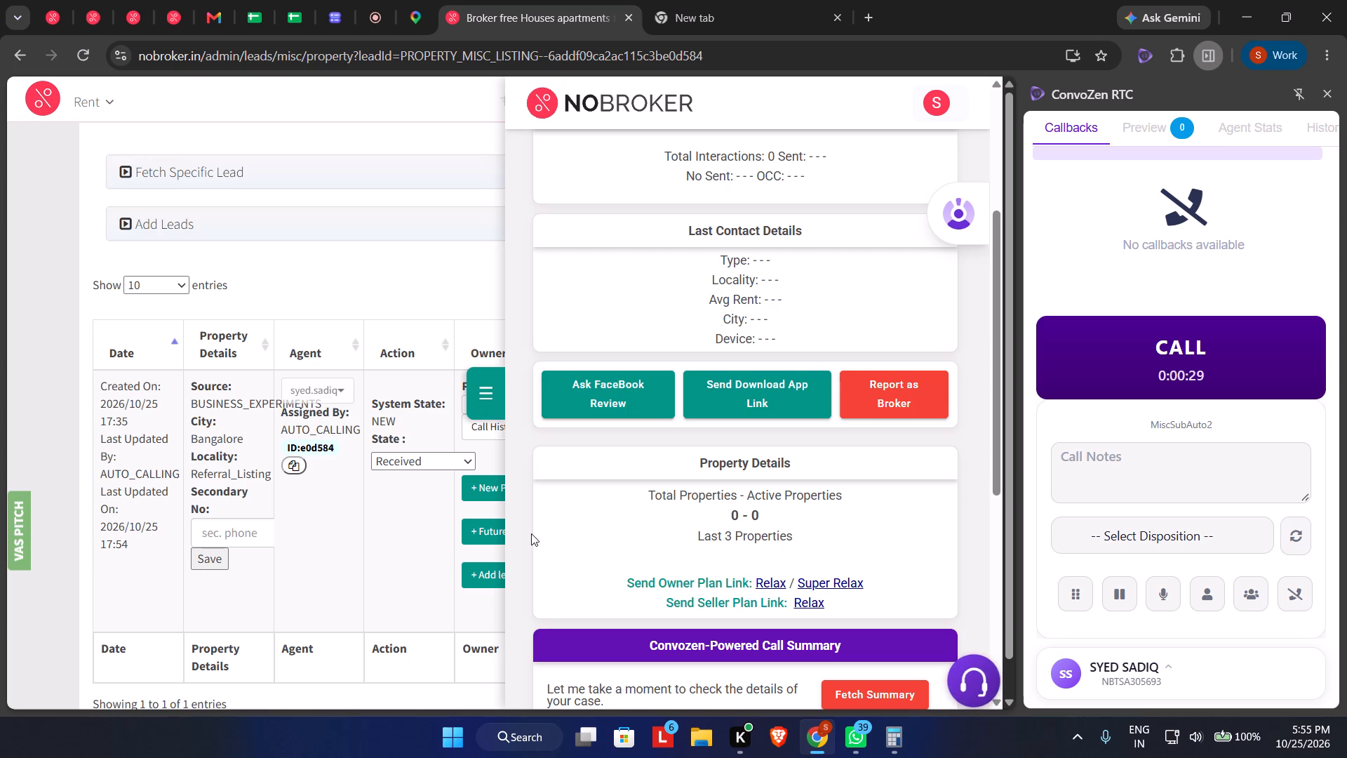
Start a new Residential Plot/Land property from the received lead.
{"action": "scroll", "coordinate": [452, 433], "scroll_direction": "up", "scroll_amount": 2}
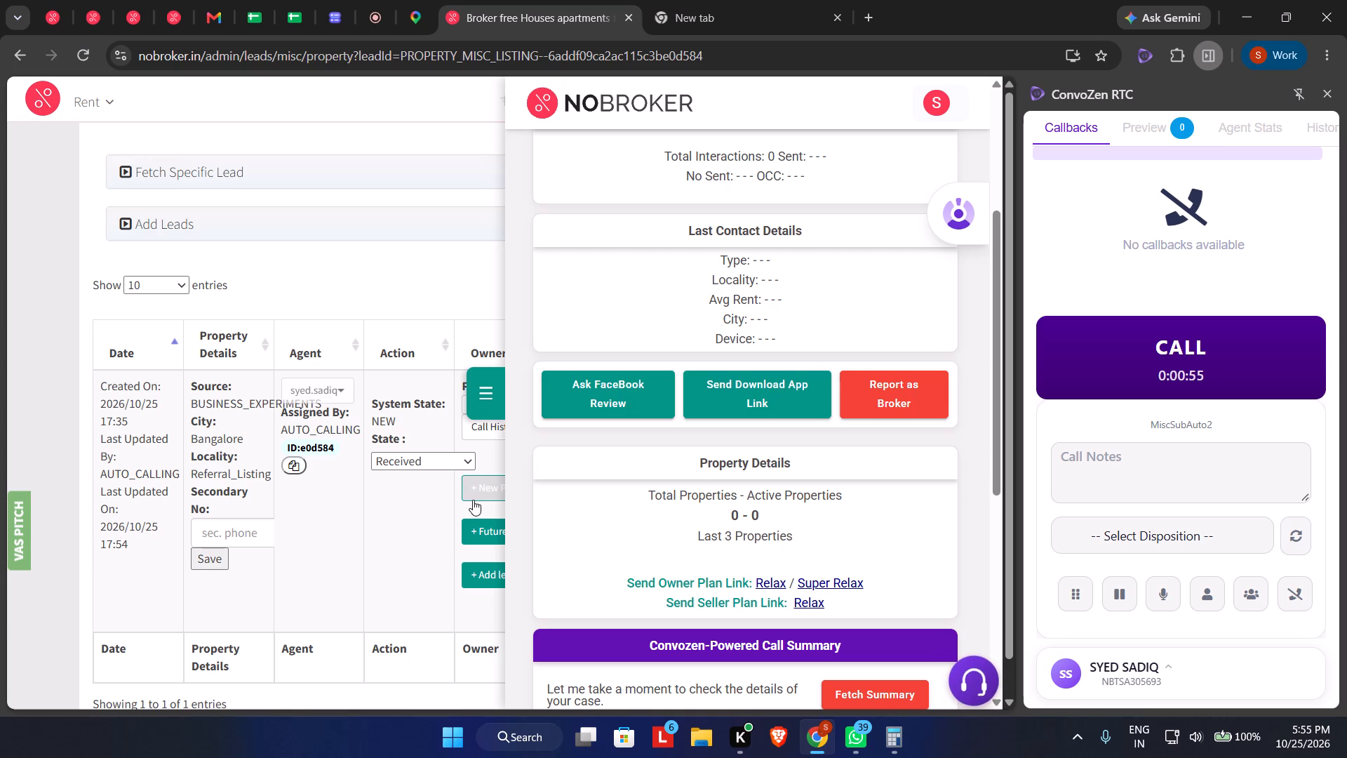
{"action": "left_click", "coordinate": [482, 410]}
{"action": "left_click", "coordinate": [514, 493]}
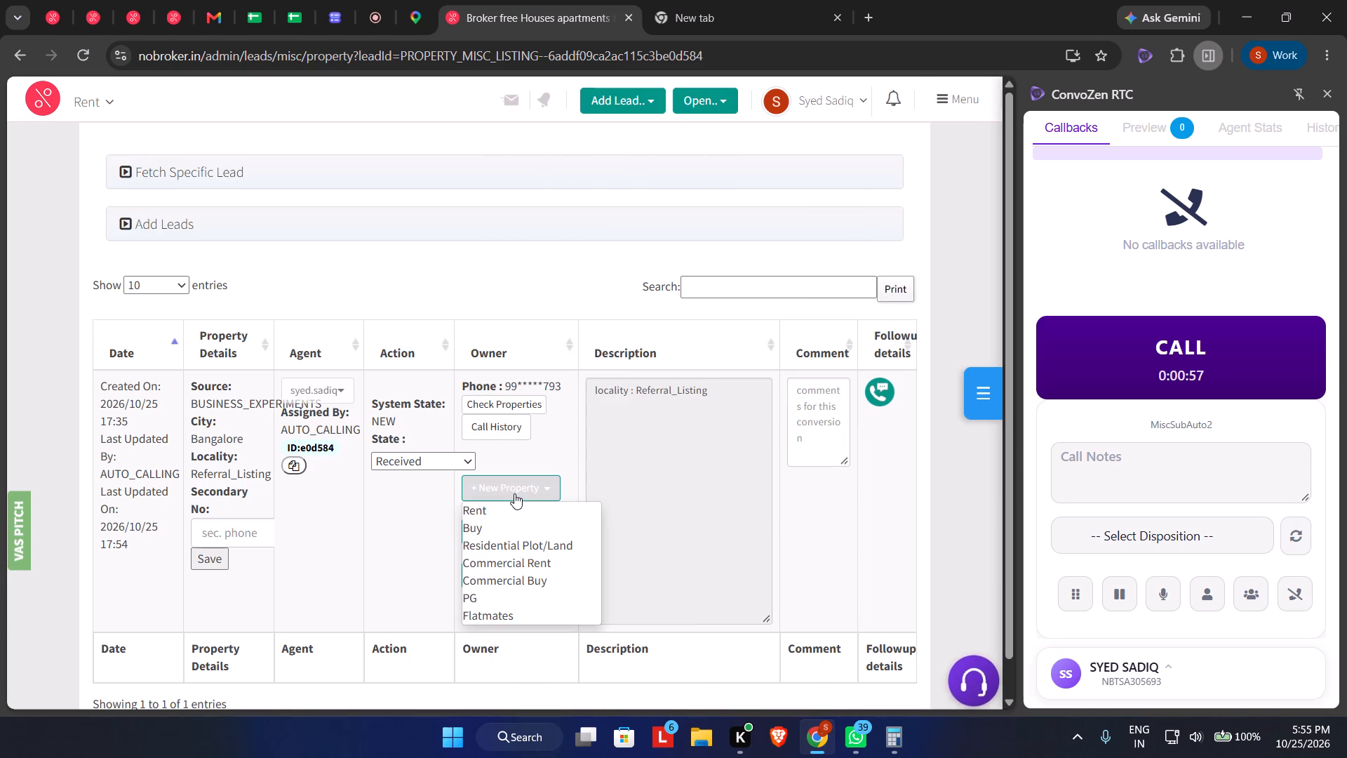
{"action": "left_click", "coordinate": [508, 545]}
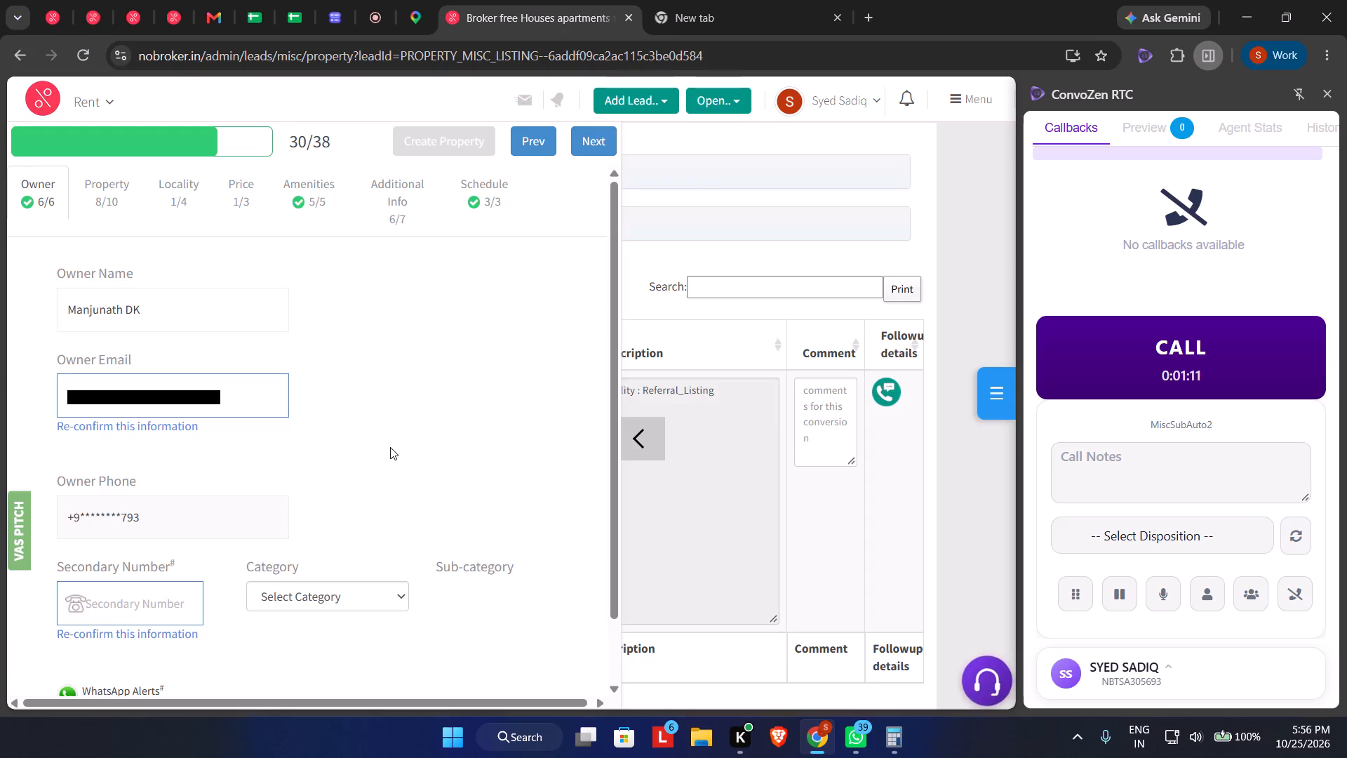
In the plot's property details, set the plot area to 1200 sq.ft. and the boundary wall to No.
{"action": "left_click", "coordinate": [107, 189]}
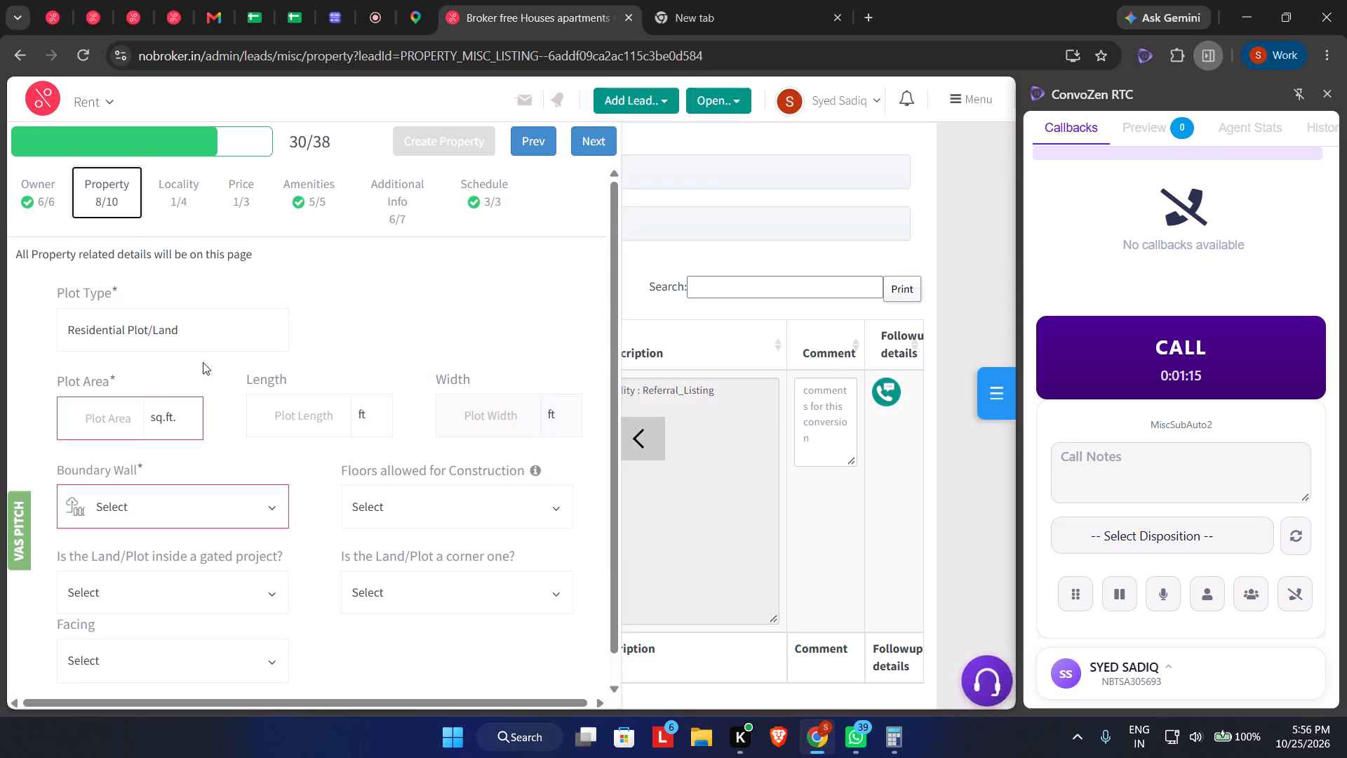
{"action": "left_click", "coordinate": [97, 429]}
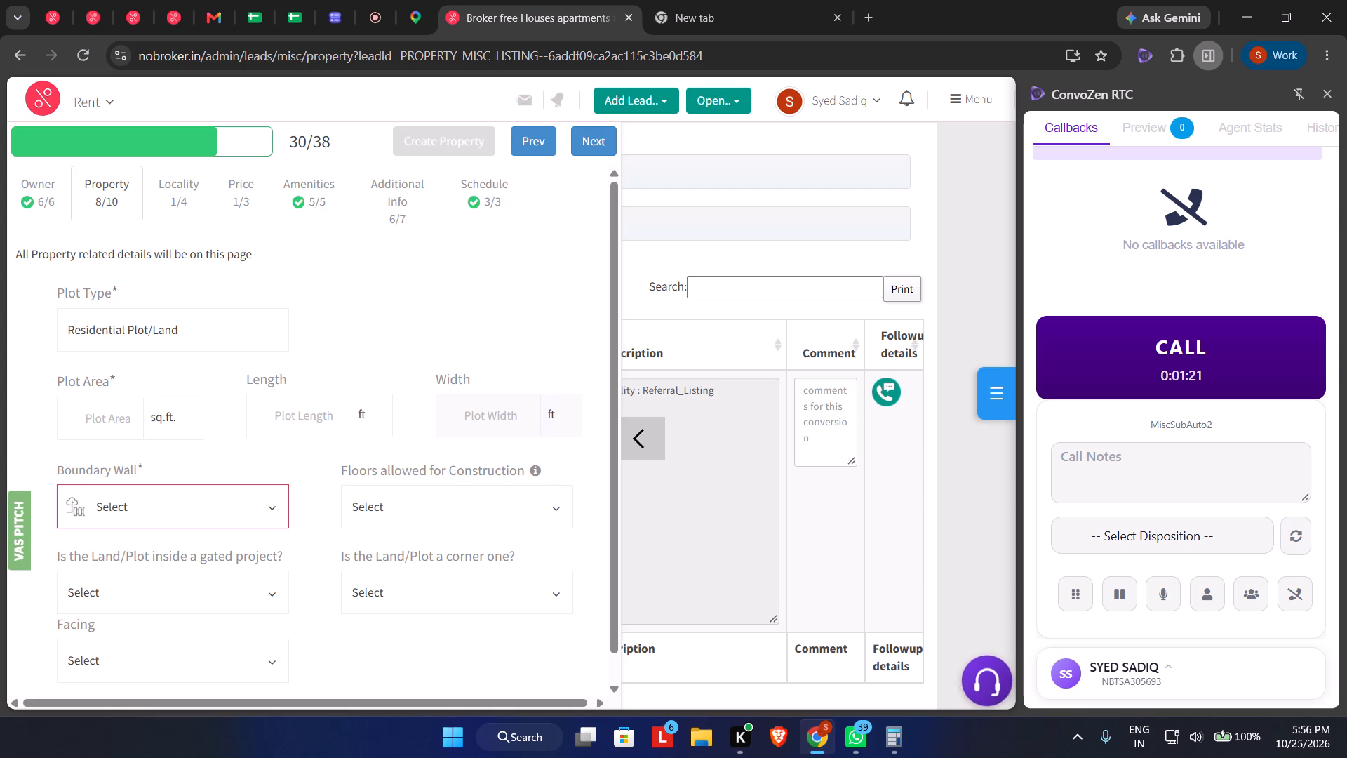
{"action": "type", "text": "1200"}
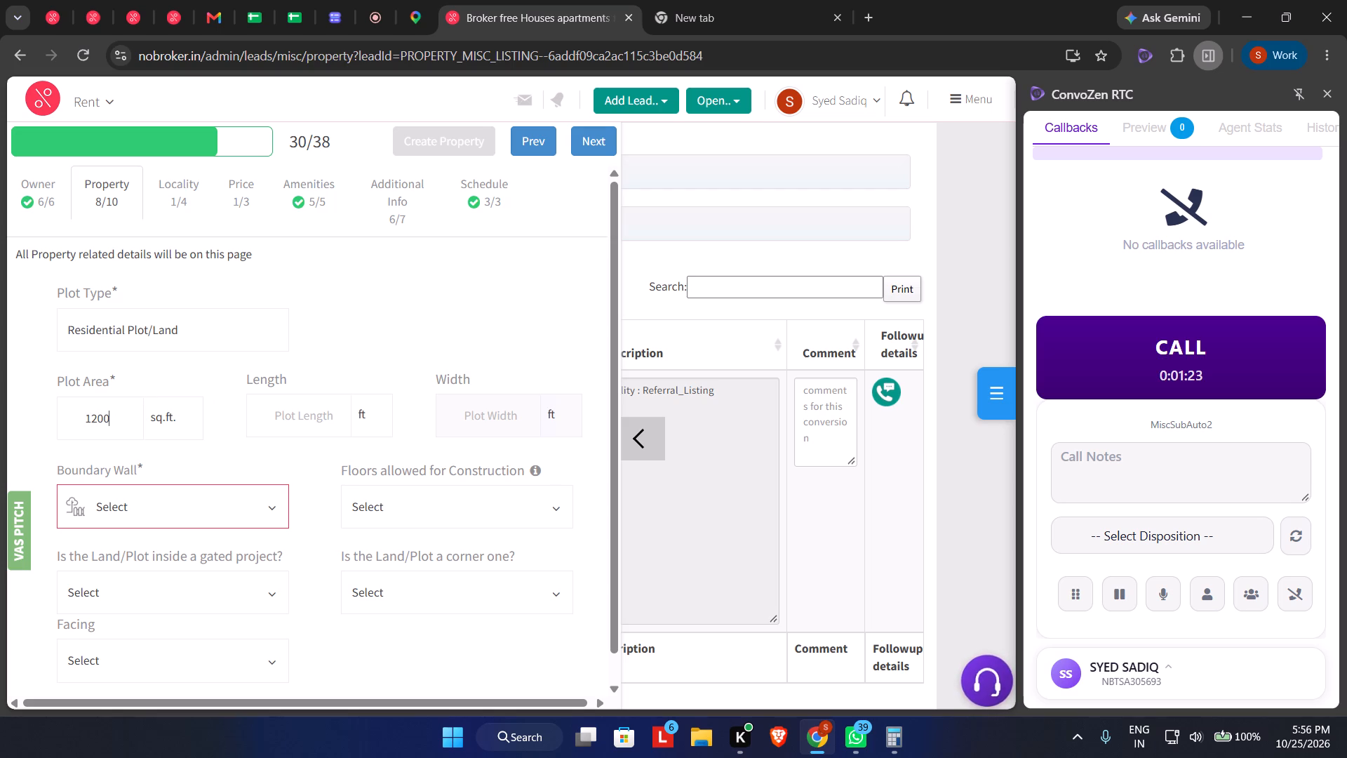
{"action": "left_click", "coordinate": [184, 510]}
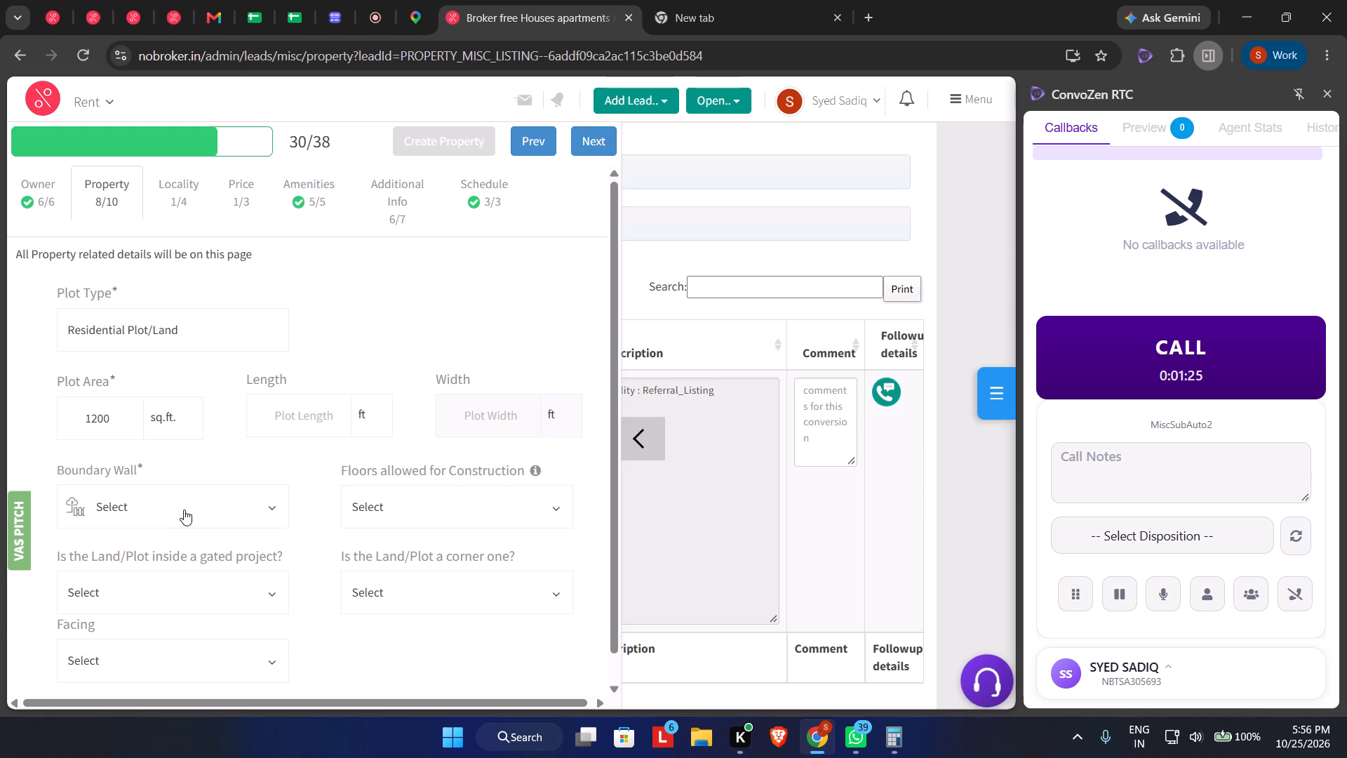
{"action": "scroll", "coordinate": [215, 452], "scroll_direction": "down", "scroll_amount": 1}
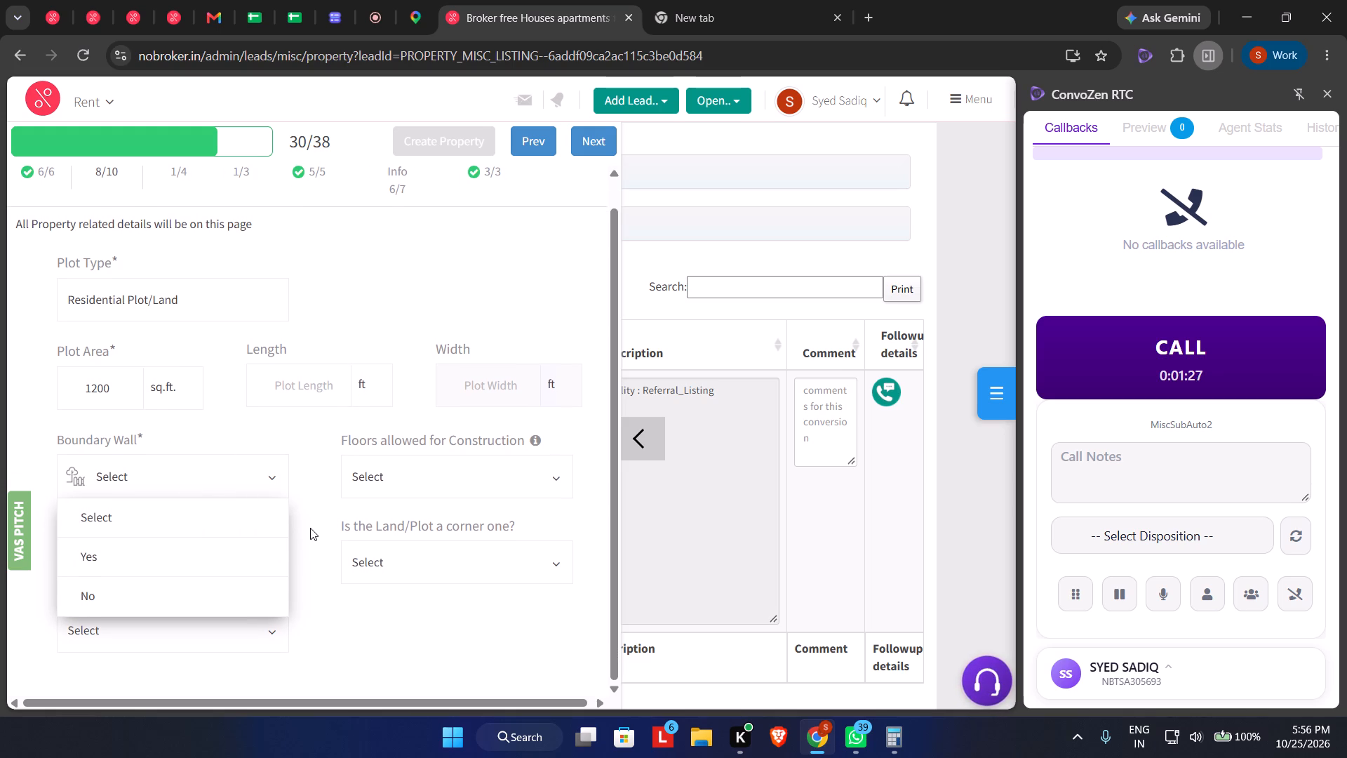
{"action": "left_click", "coordinate": [114, 592]}
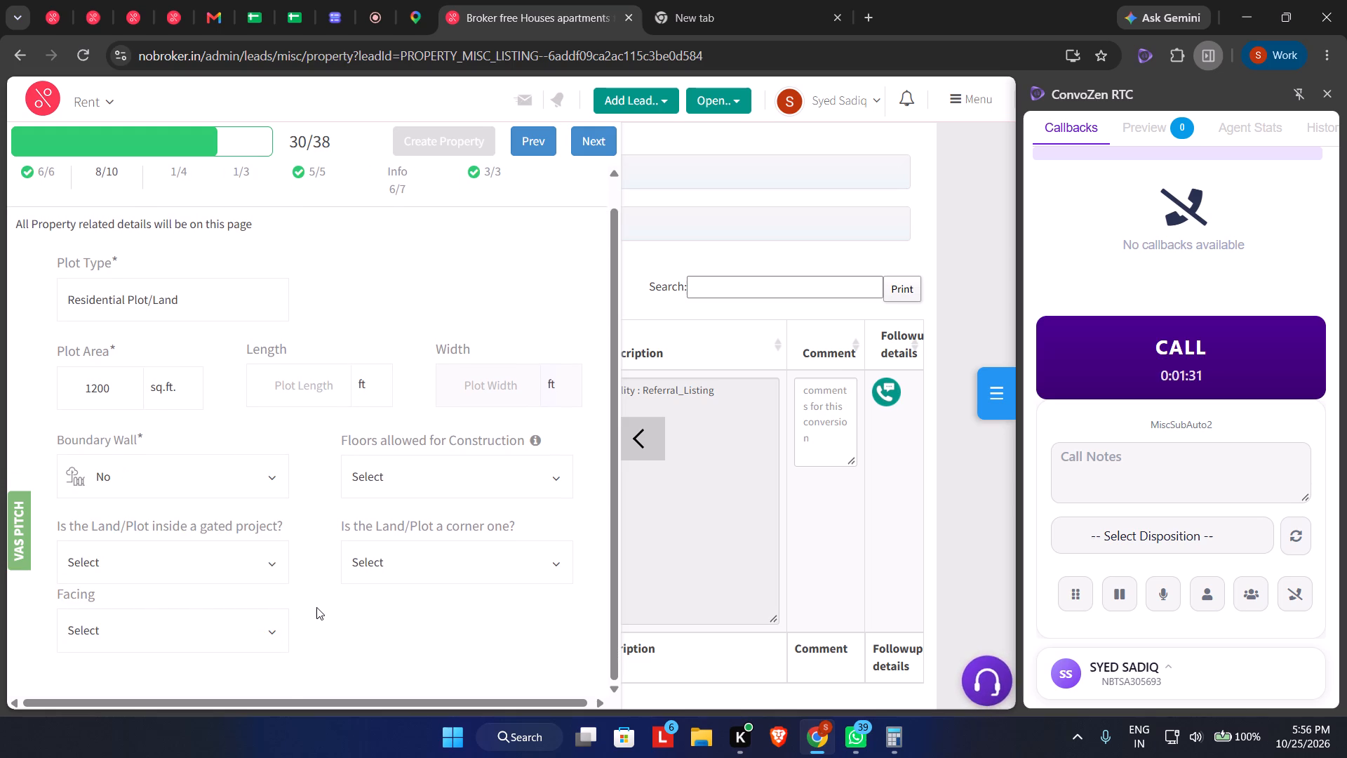
{"action": "scroll", "coordinate": [318, 607], "scroll_direction": "down", "scroll_amount": 1}
{"action": "scroll", "coordinate": [318, 607], "scroll_direction": "up", "scroll_amount": 4}
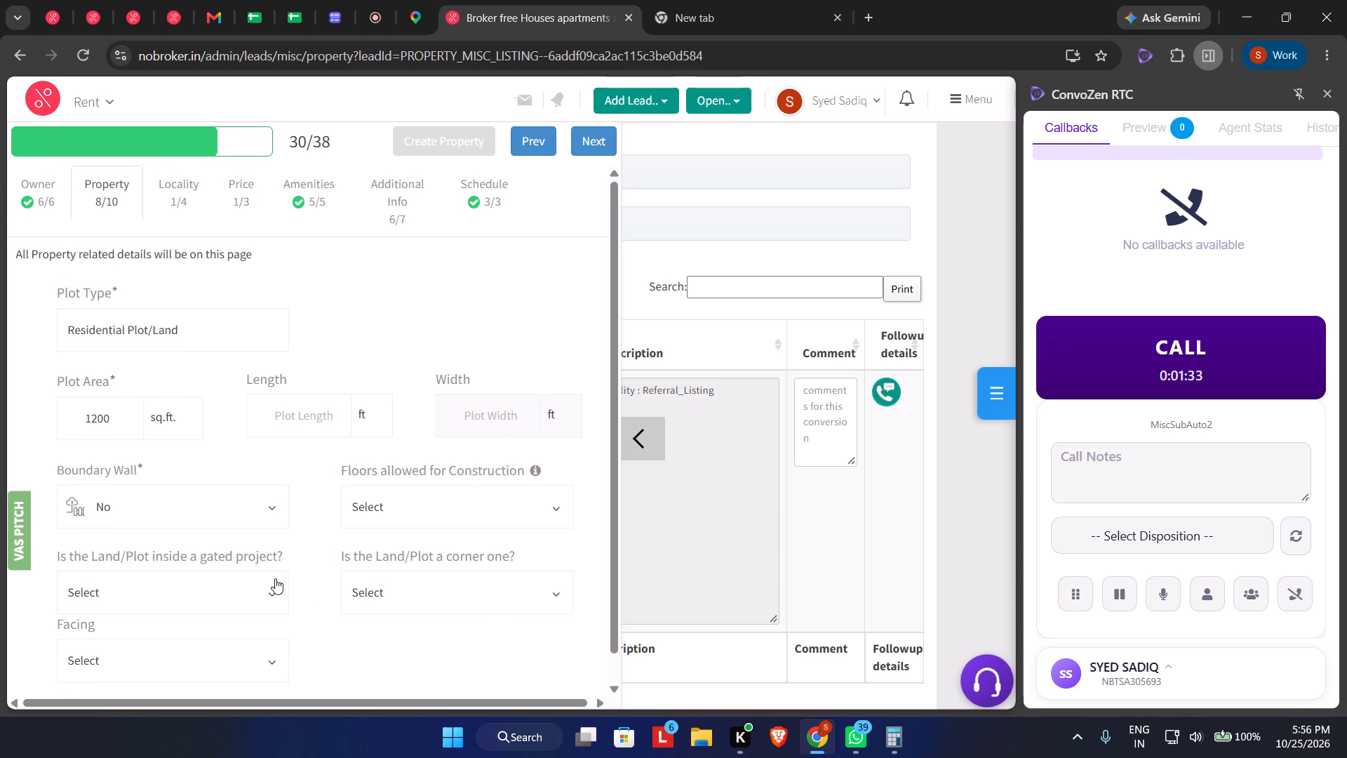
Go to the plot form's Price section and its Expected Price field.
{"action": "left_click", "coordinate": [184, 206]}
{"action": "left_click", "coordinate": [241, 193]}
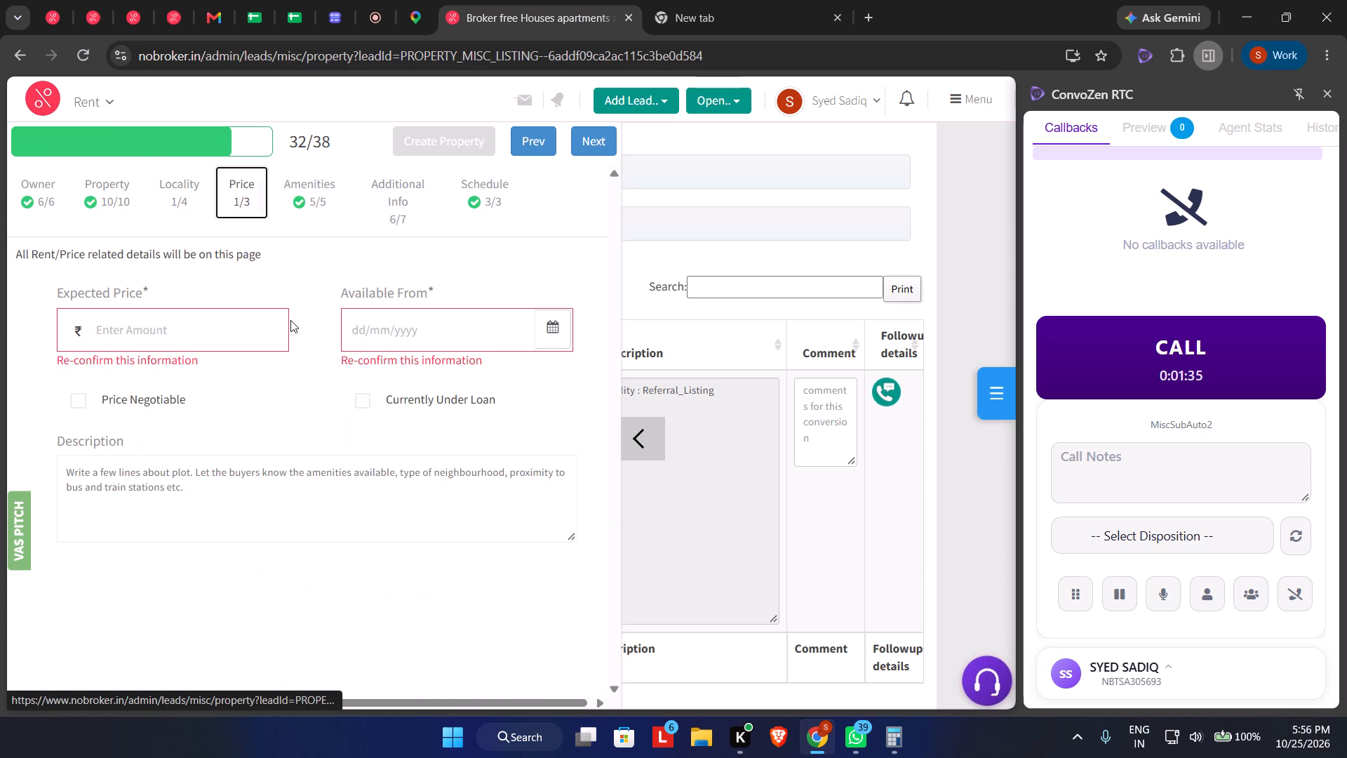
{"action": "left_click", "coordinate": [191, 334]}
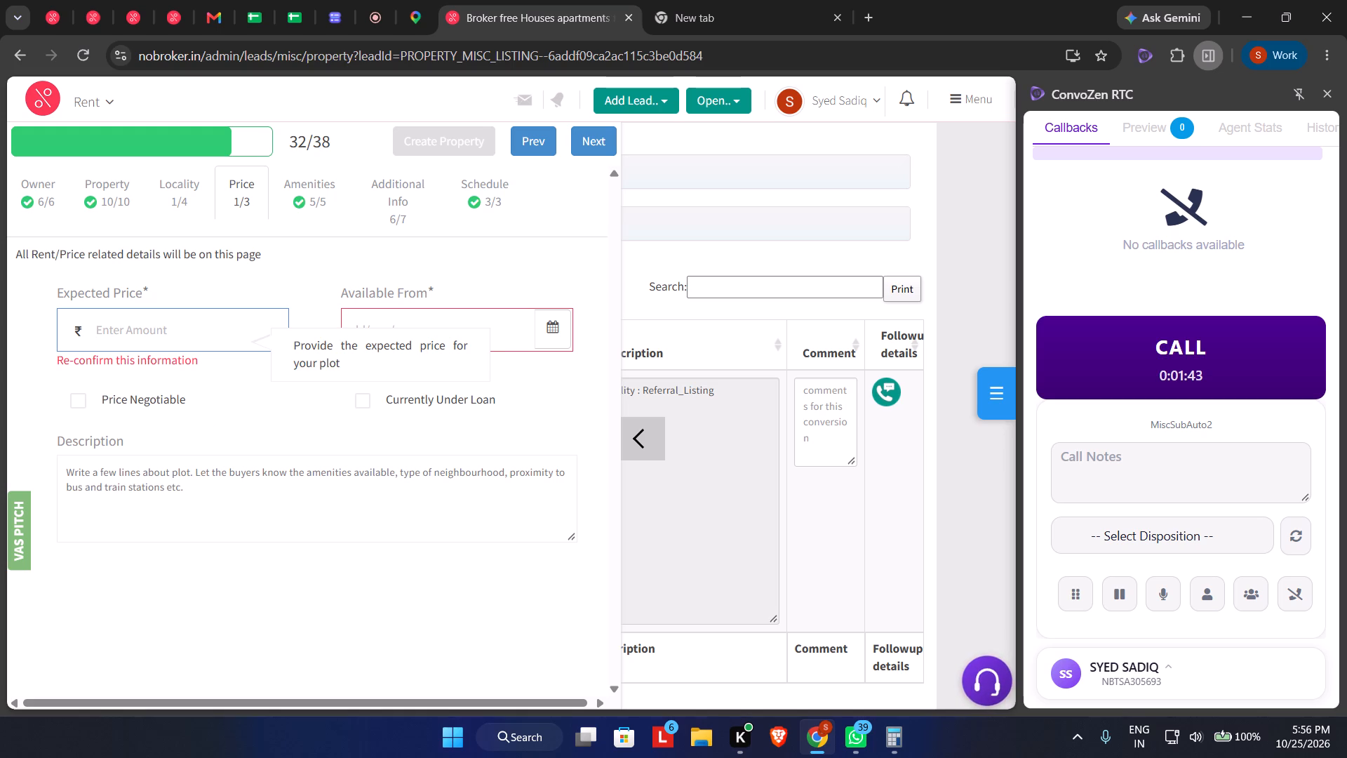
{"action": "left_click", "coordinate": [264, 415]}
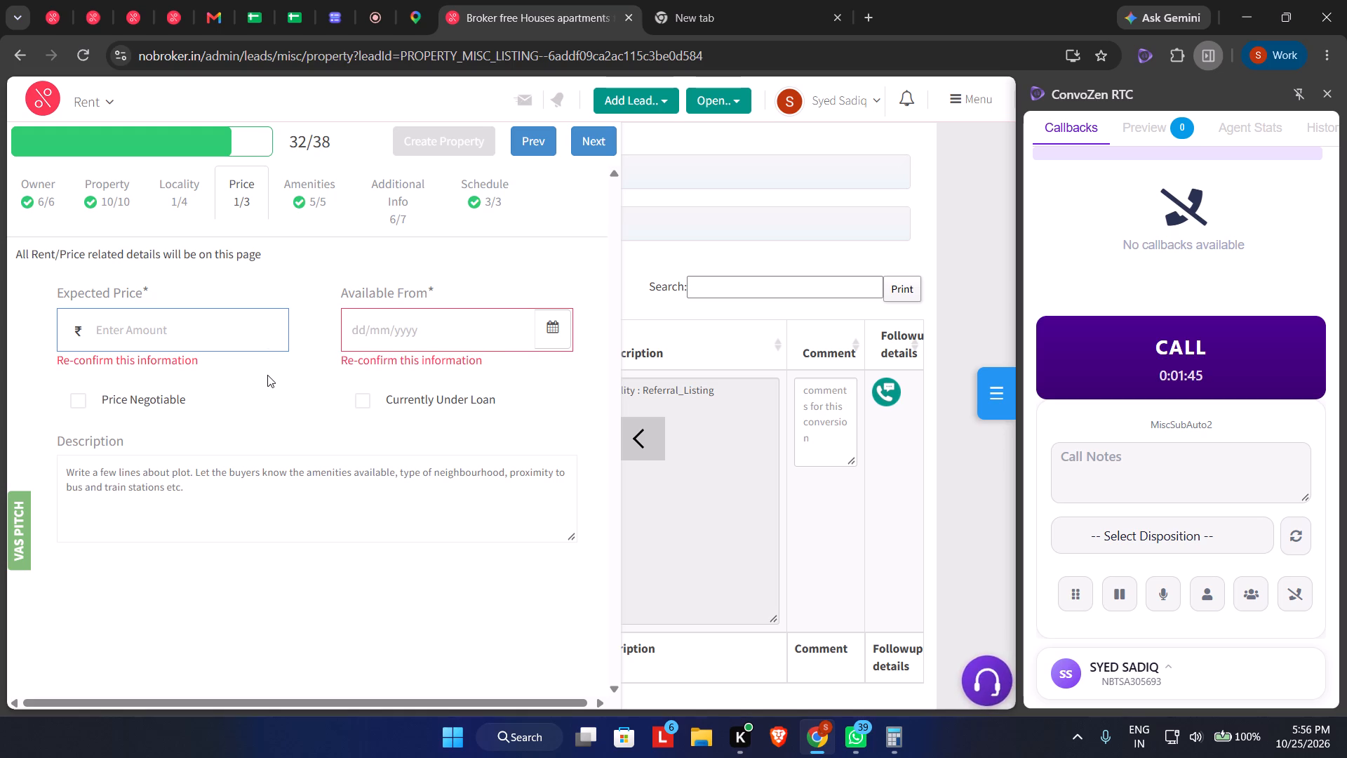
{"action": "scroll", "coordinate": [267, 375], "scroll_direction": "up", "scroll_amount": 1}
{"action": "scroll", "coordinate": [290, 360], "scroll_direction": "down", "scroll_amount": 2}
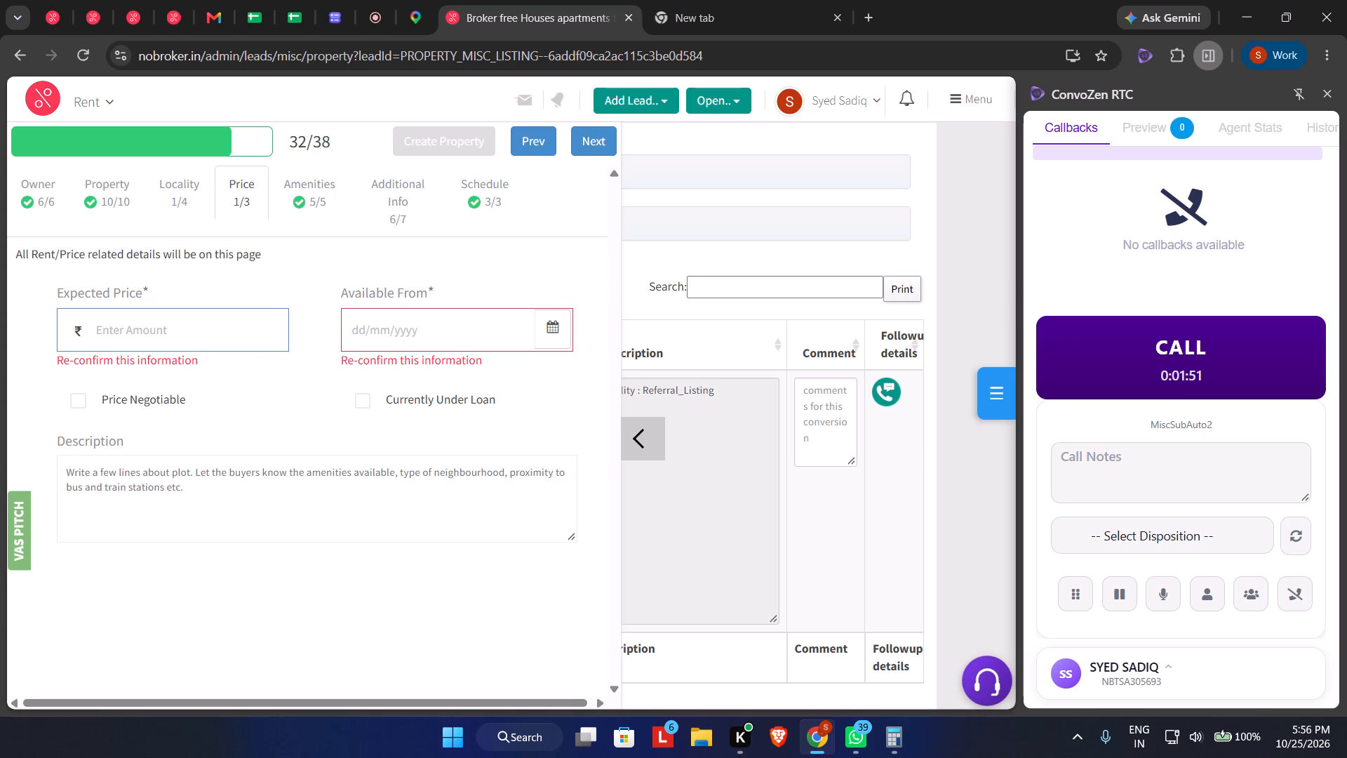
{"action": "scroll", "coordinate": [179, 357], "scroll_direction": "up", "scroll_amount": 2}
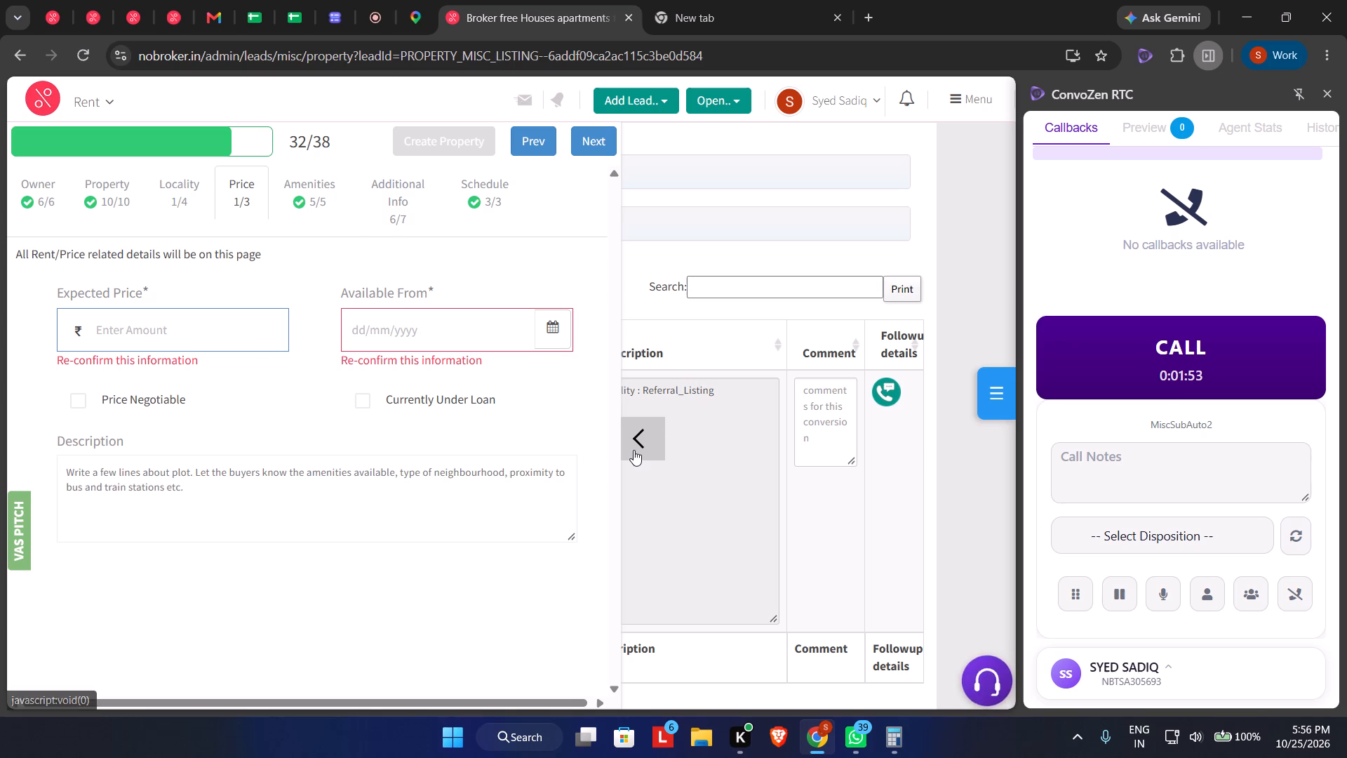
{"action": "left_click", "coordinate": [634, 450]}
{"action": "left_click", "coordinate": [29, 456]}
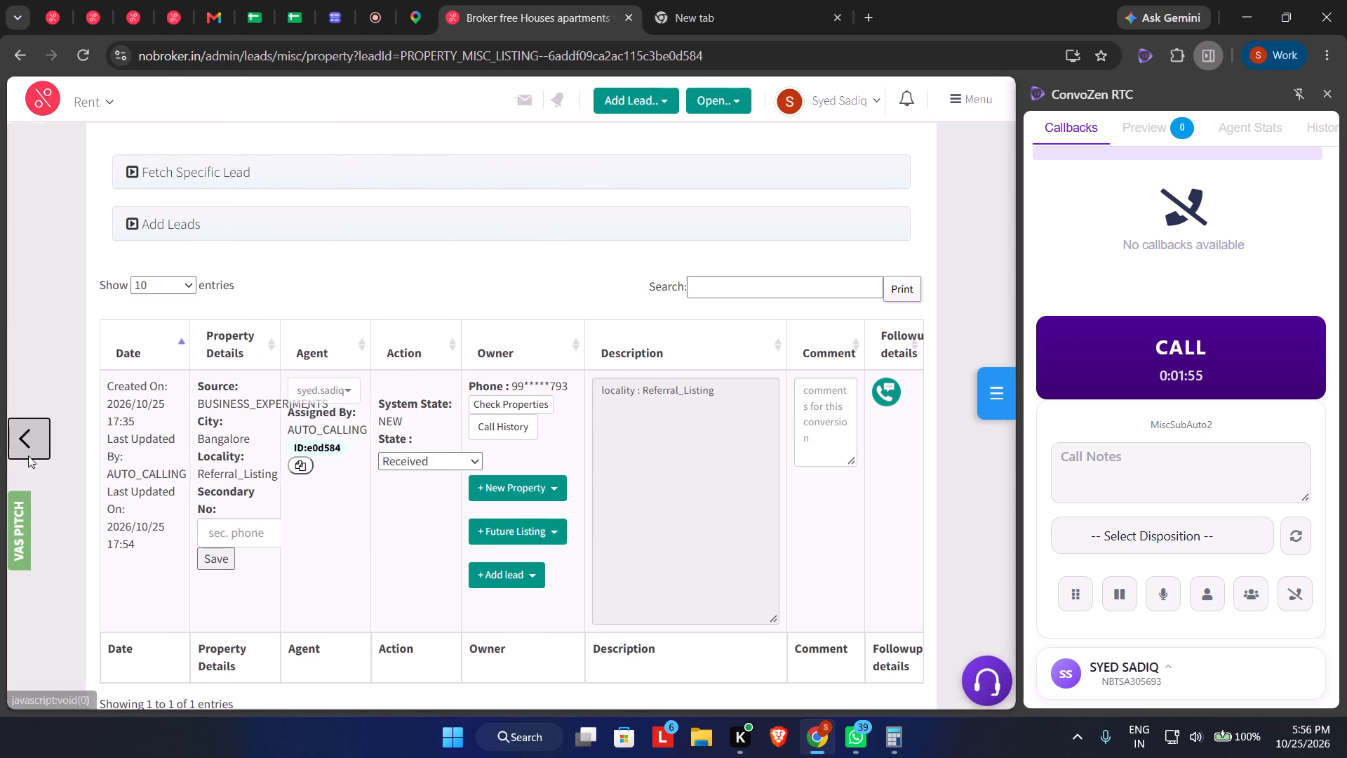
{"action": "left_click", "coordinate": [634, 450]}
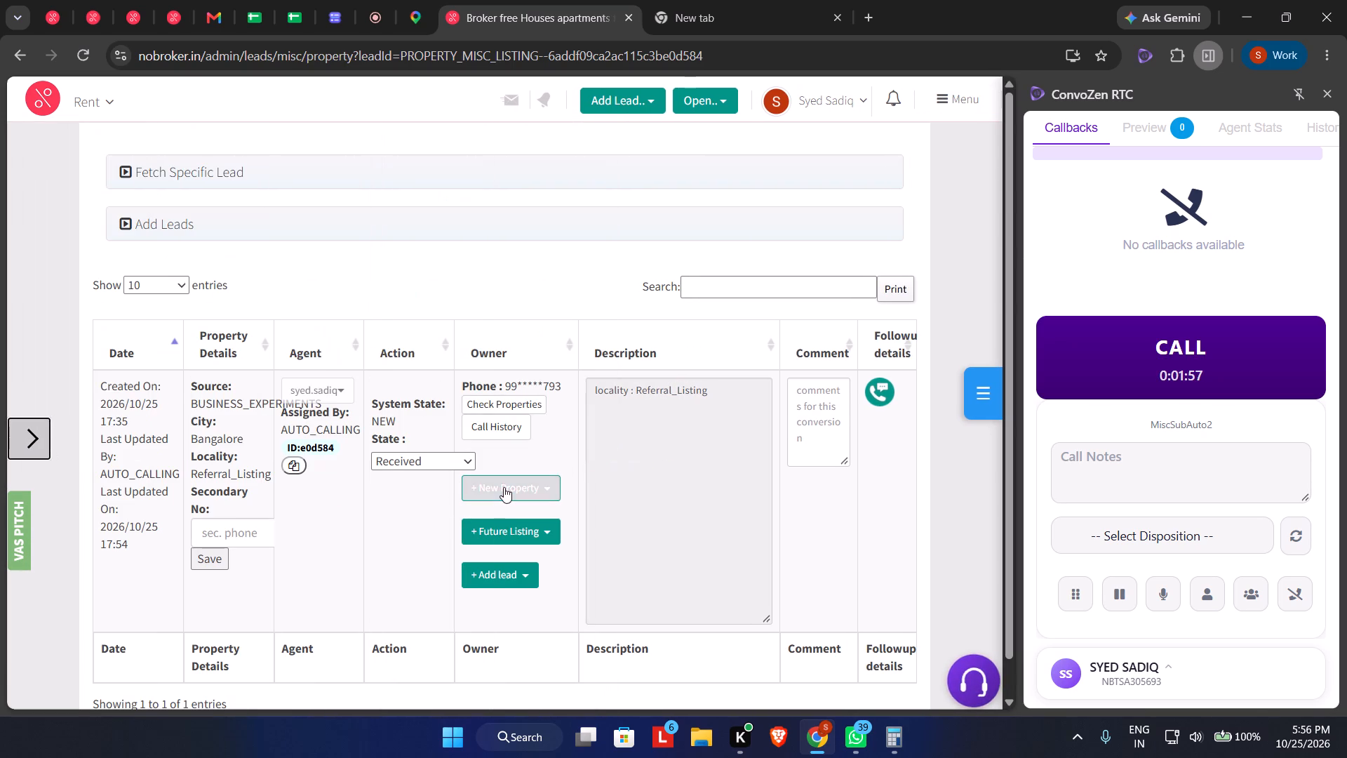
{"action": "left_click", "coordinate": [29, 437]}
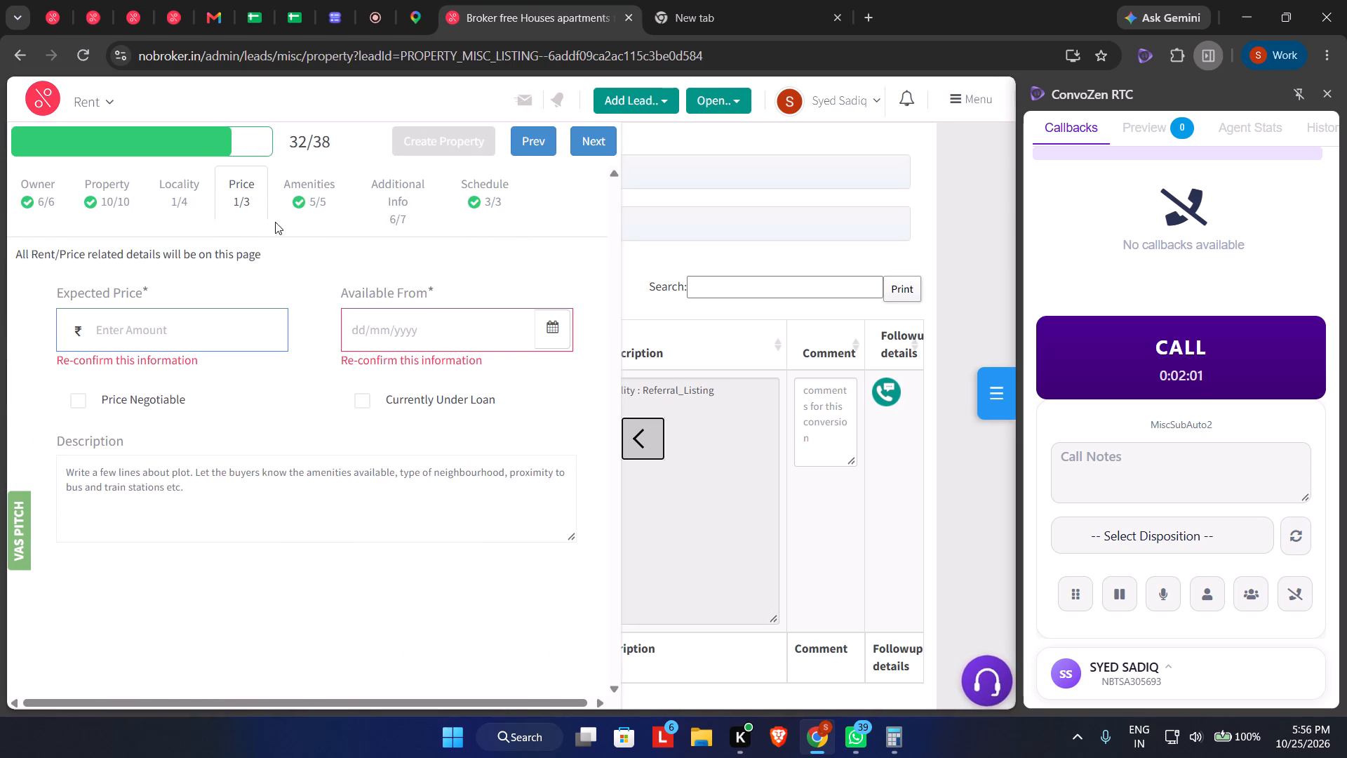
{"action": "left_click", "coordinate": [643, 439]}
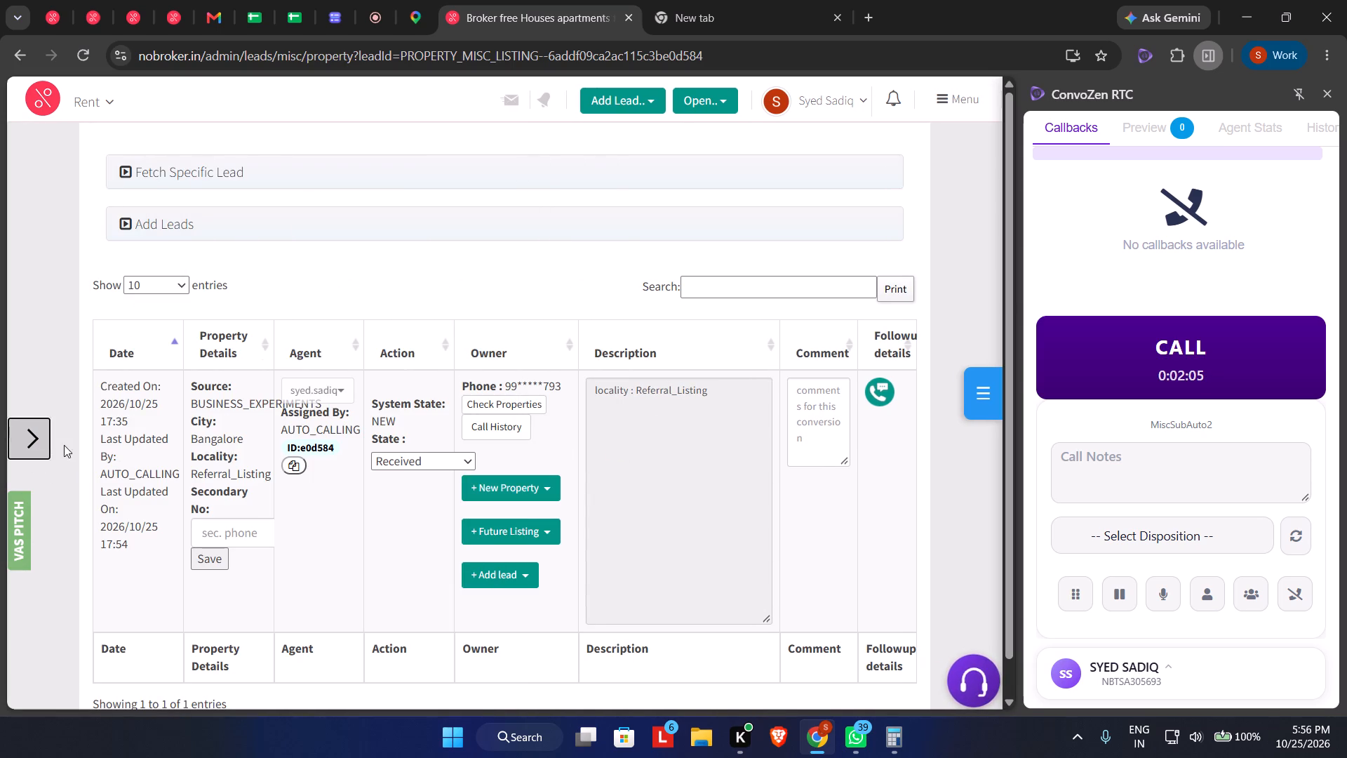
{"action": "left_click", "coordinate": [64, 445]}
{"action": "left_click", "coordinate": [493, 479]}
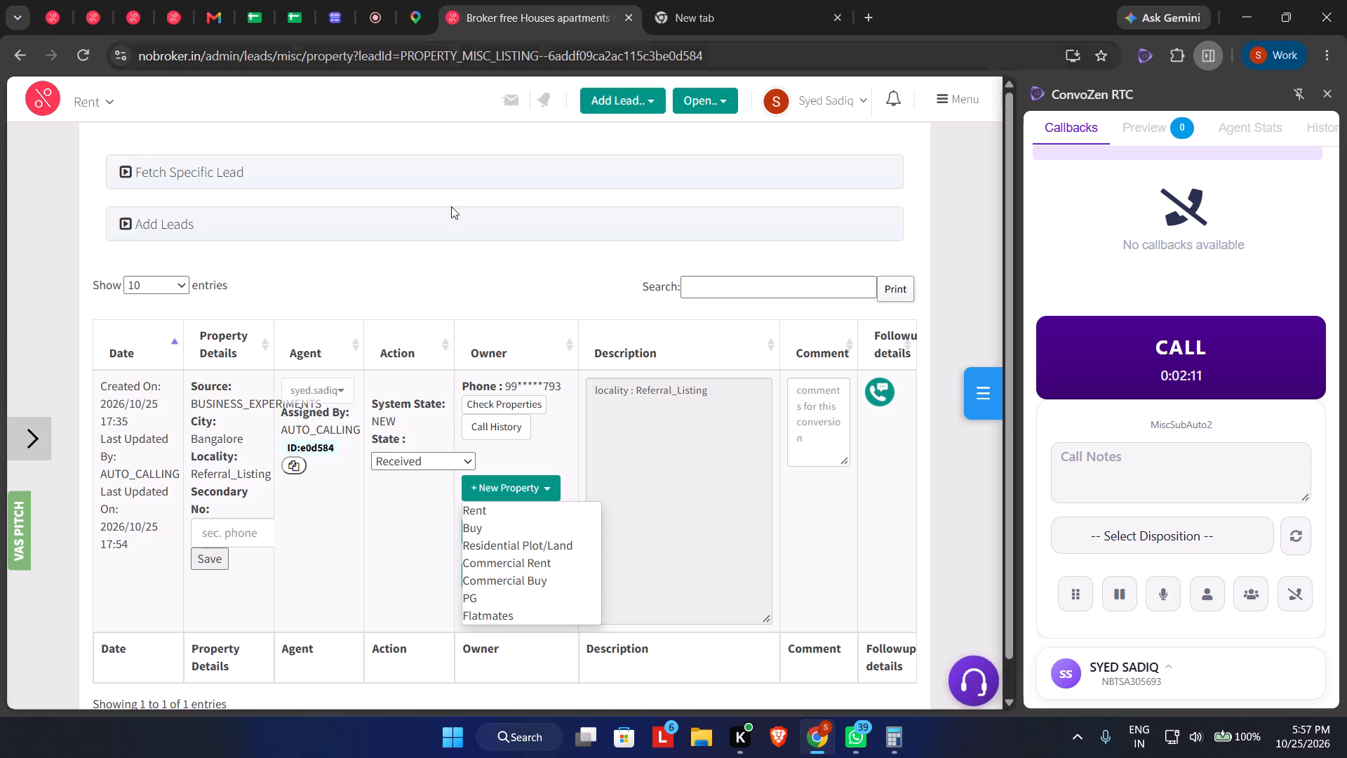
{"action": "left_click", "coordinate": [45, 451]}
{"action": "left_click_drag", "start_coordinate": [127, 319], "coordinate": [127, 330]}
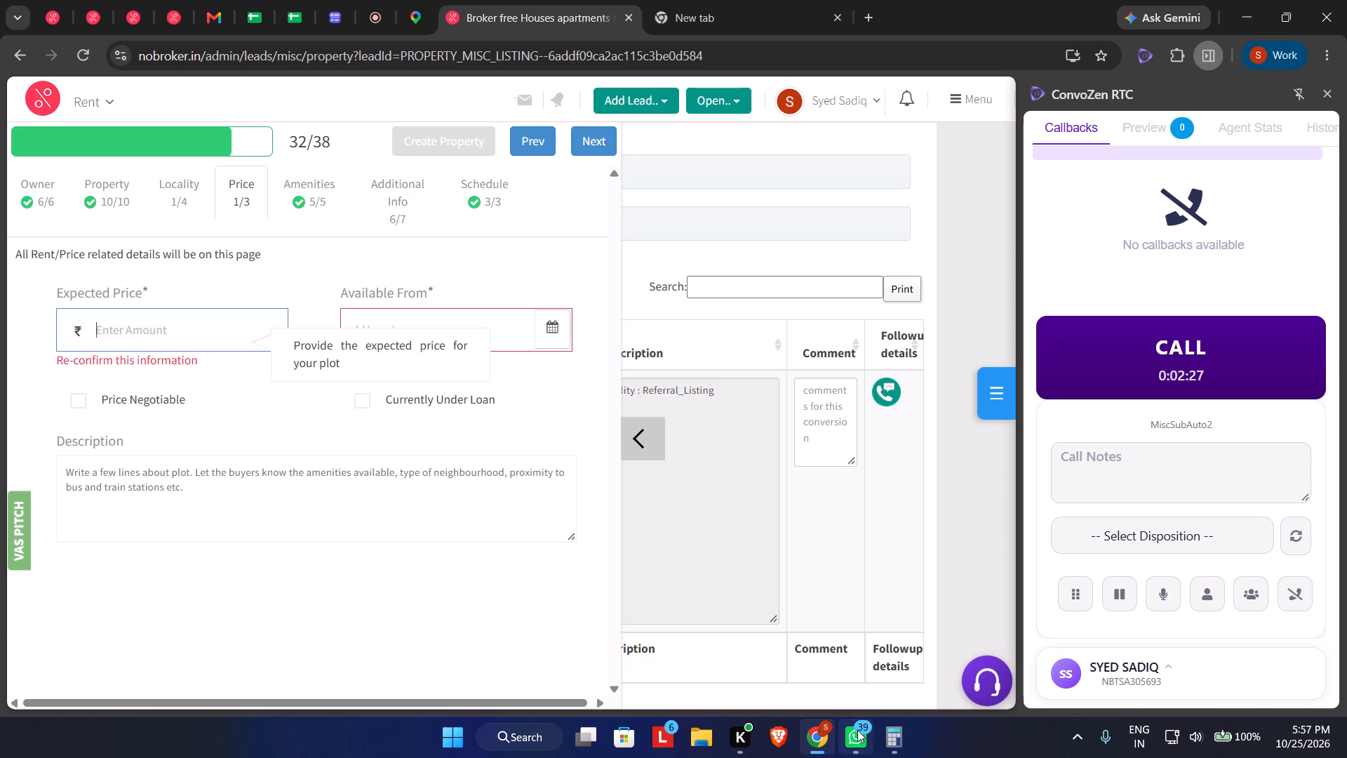
Switch to Calculator and multiply 7200 by 1200, checking the plot area in the form's property details.
{"action": "left_click", "coordinate": [904, 726]}
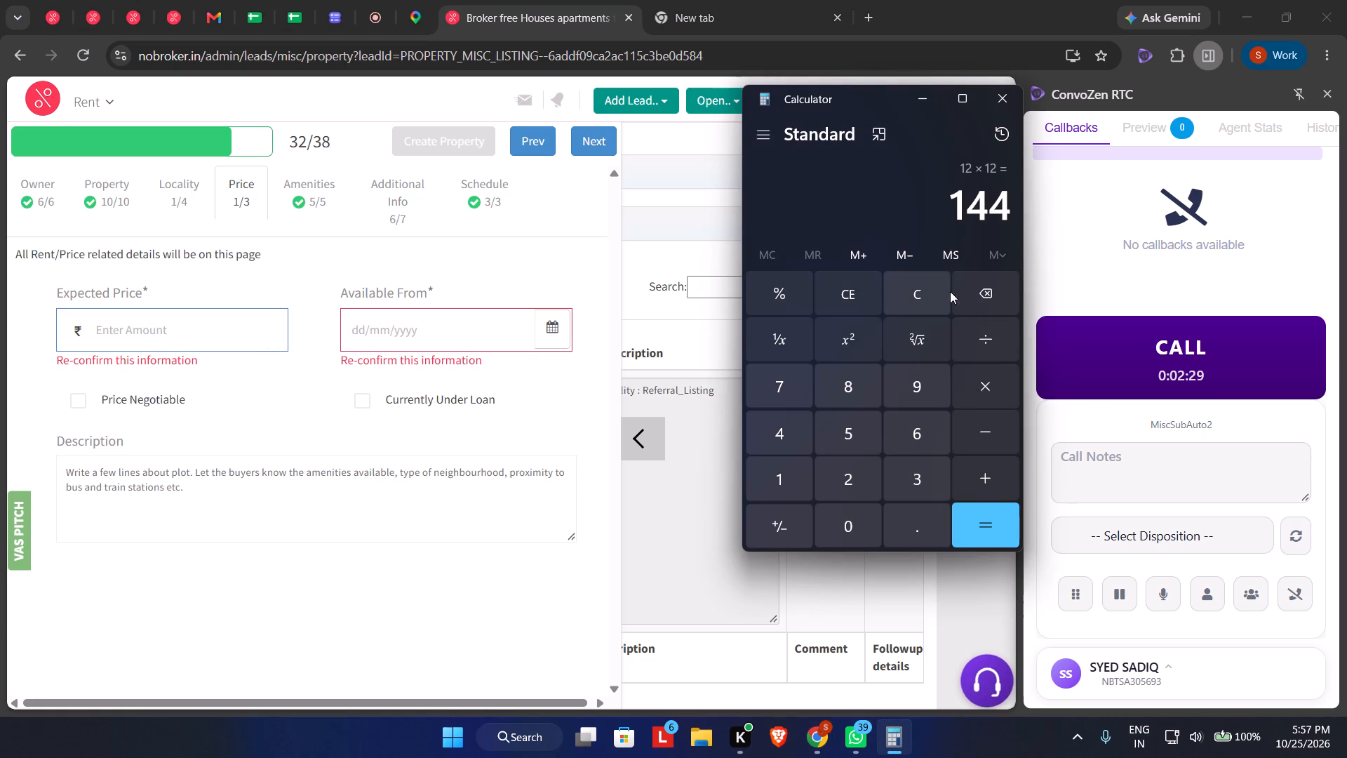
{"action": "left_click", "coordinate": [950, 291]}
{"action": "left_click", "coordinate": [789, 465]}
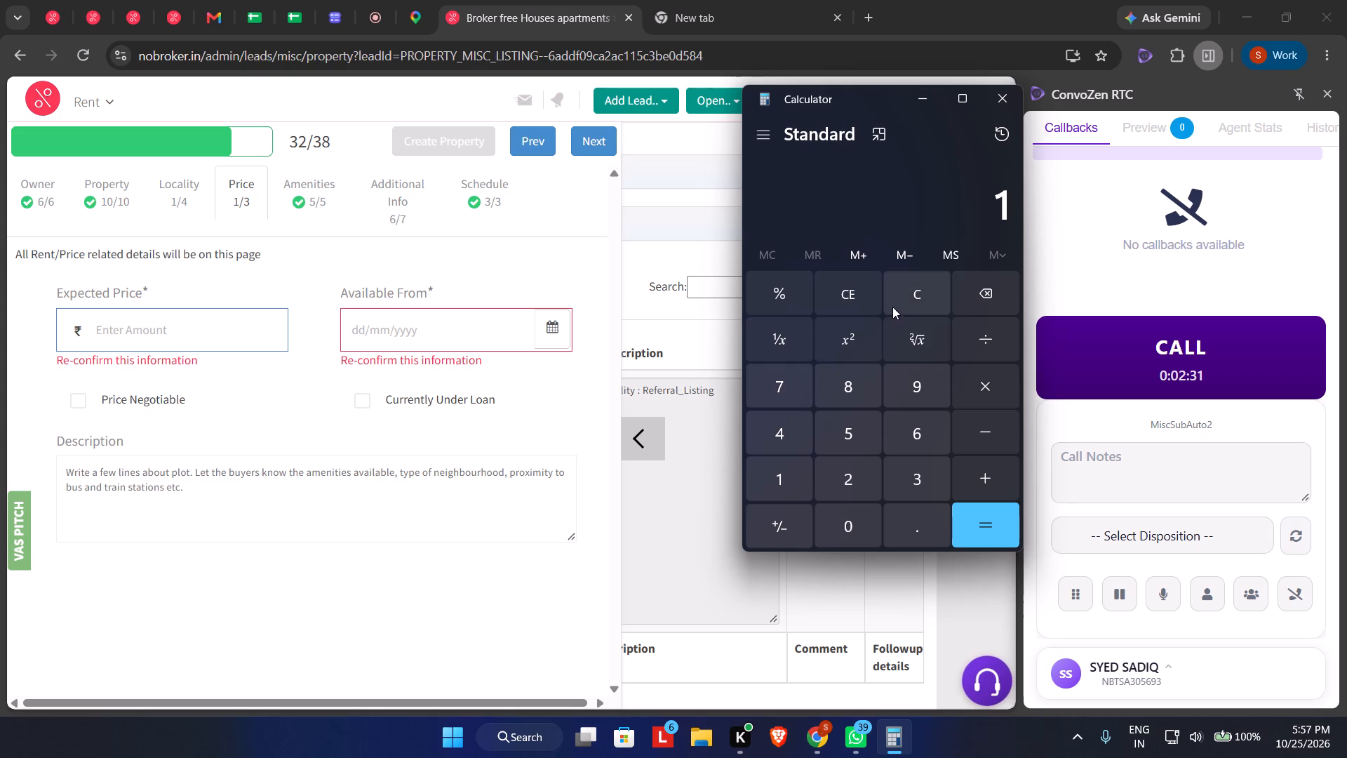
{"action": "left_click", "coordinate": [906, 291]}
{"action": "left_click", "coordinate": [792, 387]}
{"action": "left_click", "coordinate": [867, 484]}
{"action": "double_click", "coordinate": [867, 521]}
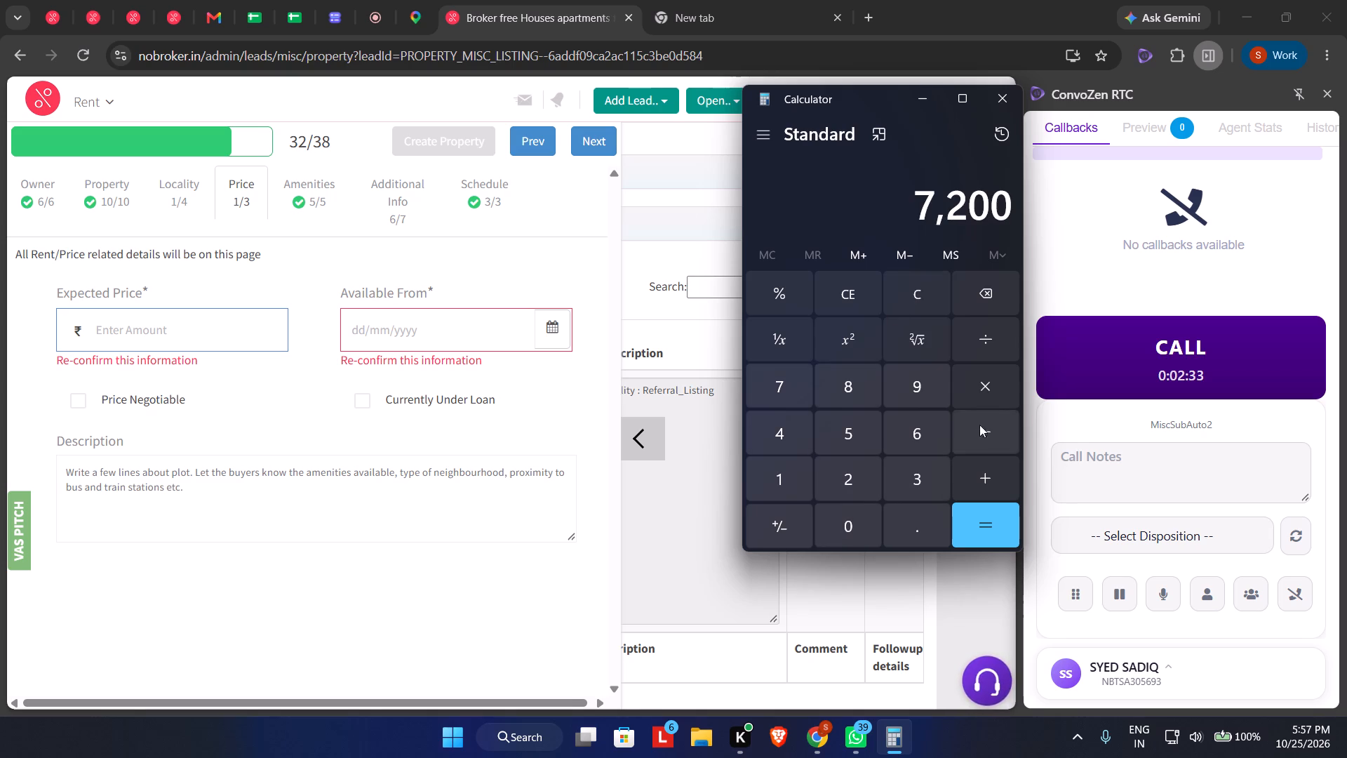
{"action": "left_click", "coordinate": [976, 371]}
{"action": "left_click", "coordinate": [121, 212]}
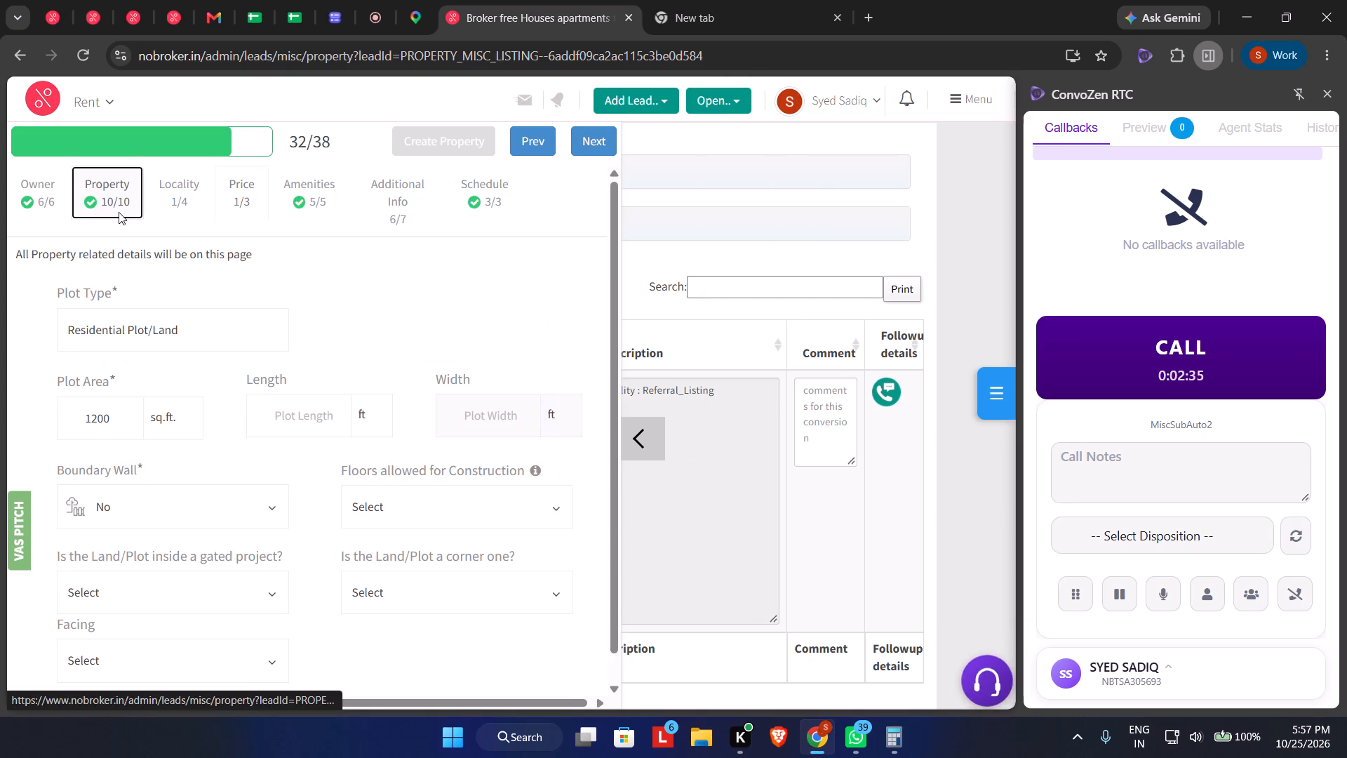
{"action": "left_click", "coordinate": [892, 757]}
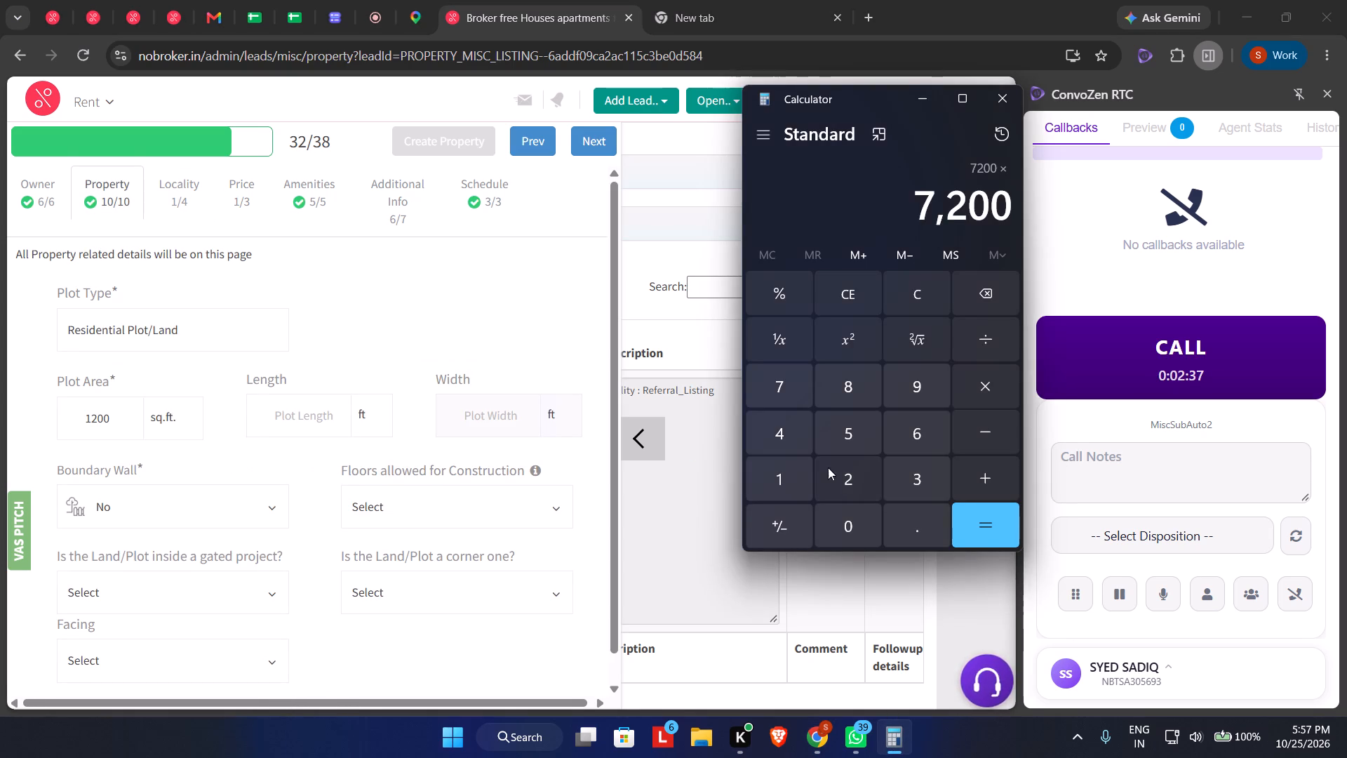
{"action": "left_click", "coordinate": [797, 470]}
{"action": "left_click", "coordinate": [838, 474]}
{"action": "double_click", "coordinate": [833, 510]}
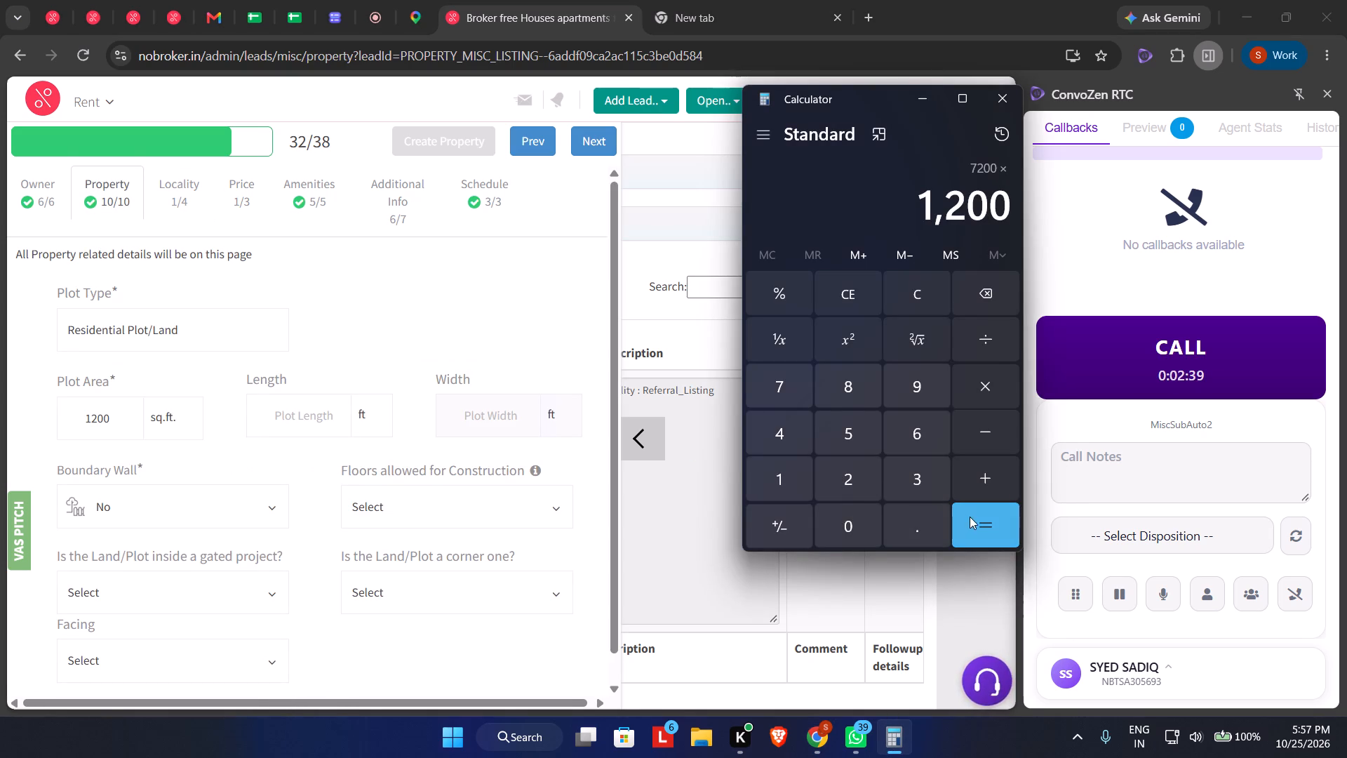
{"action": "left_click", "coordinate": [970, 517]}
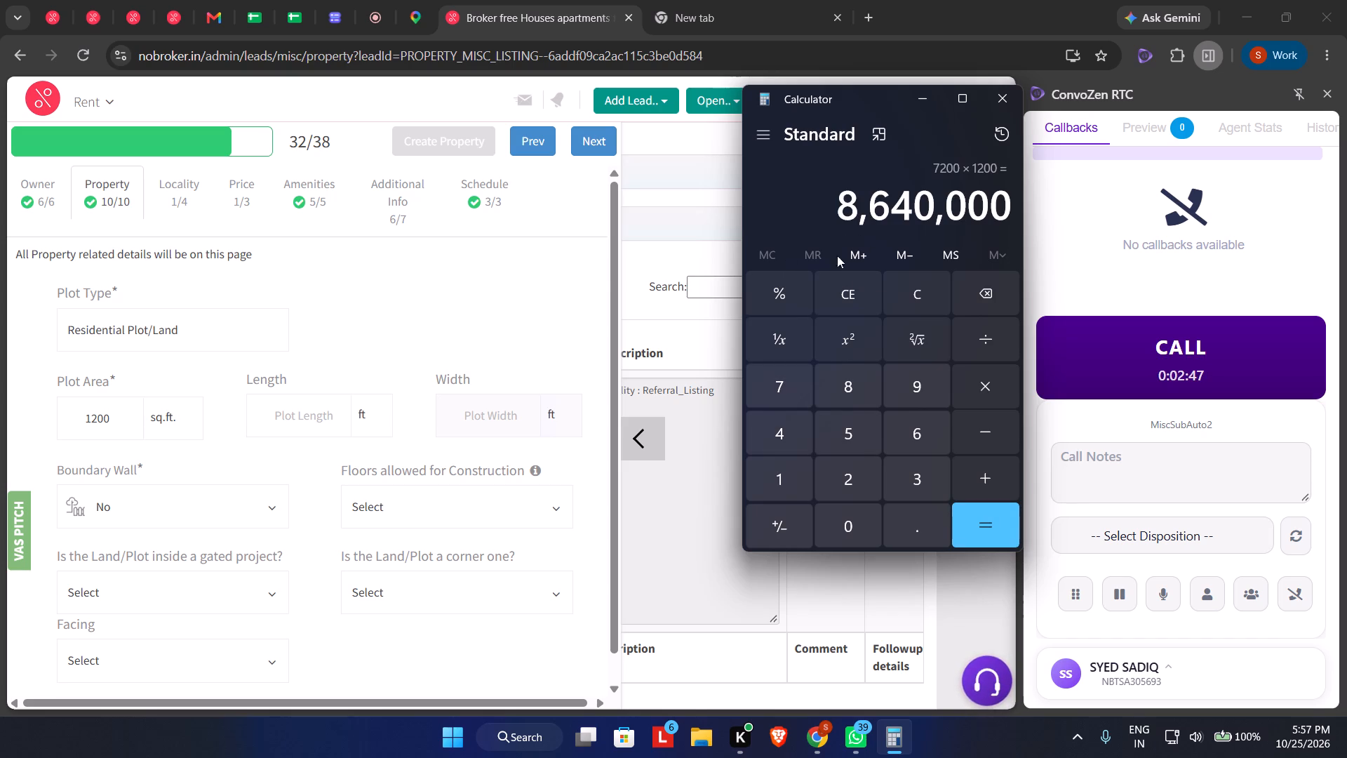
{"action": "scroll", "coordinate": [293, 460], "scroll_direction": "up", "scroll_amount": 2}
Return to the plot form's Price section and its Expected Price field.
{"action": "left_click", "coordinate": [243, 201]}
{"action": "left_click", "coordinate": [135, 331]}
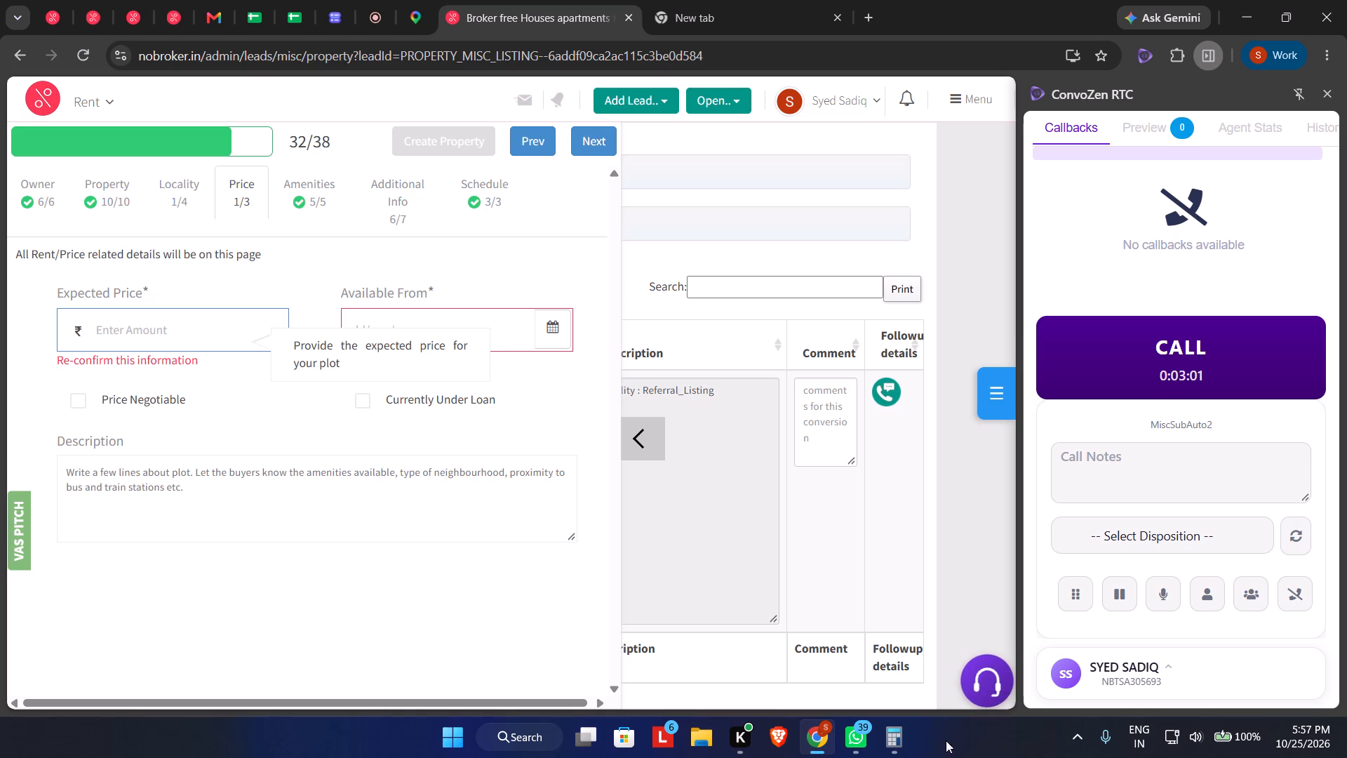
Switch to Calculator and multiply 7000 by 1200, checking the plot area in the form's property details.
{"action": "left_click", "coordinate": [911, 741]}
{"action": "double_click", "coordinate": [960, 169]}
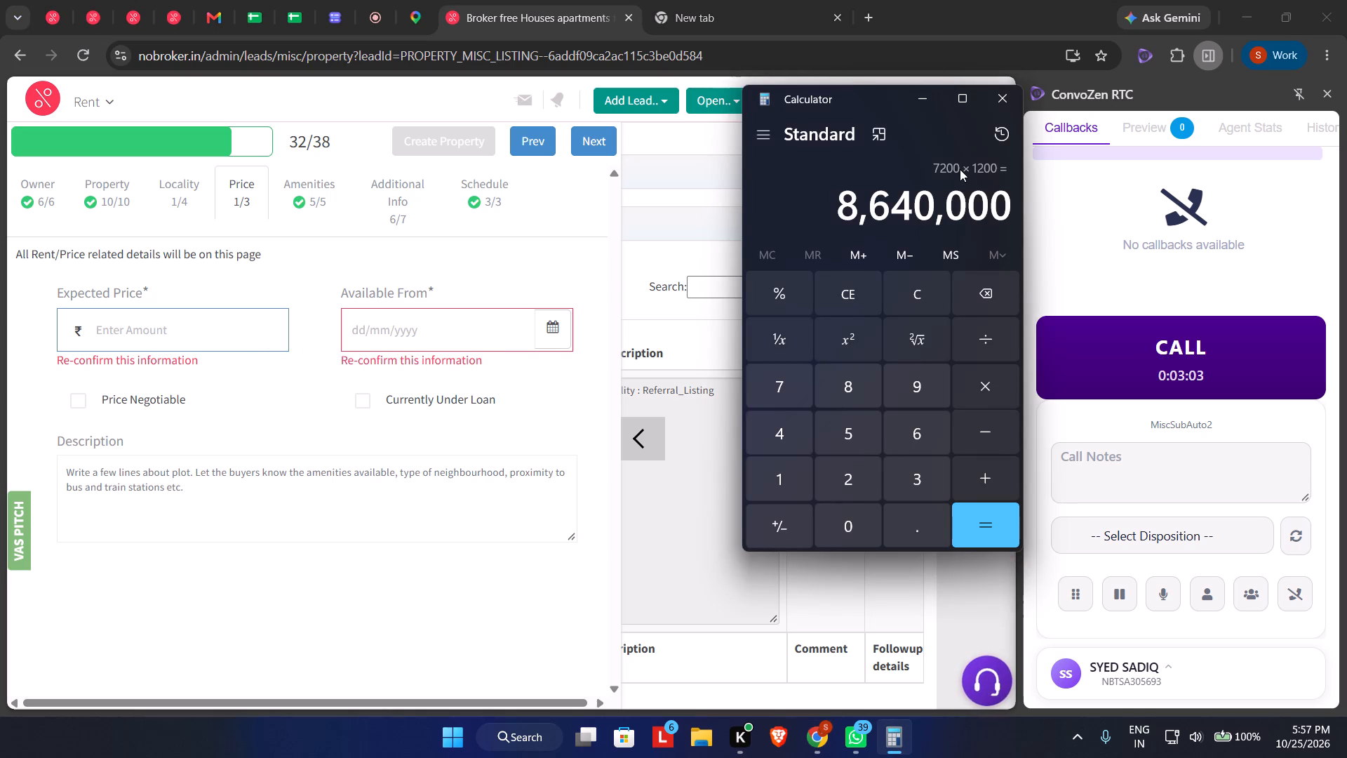
{"action": "left_click", "coordinate": [899, 296]}
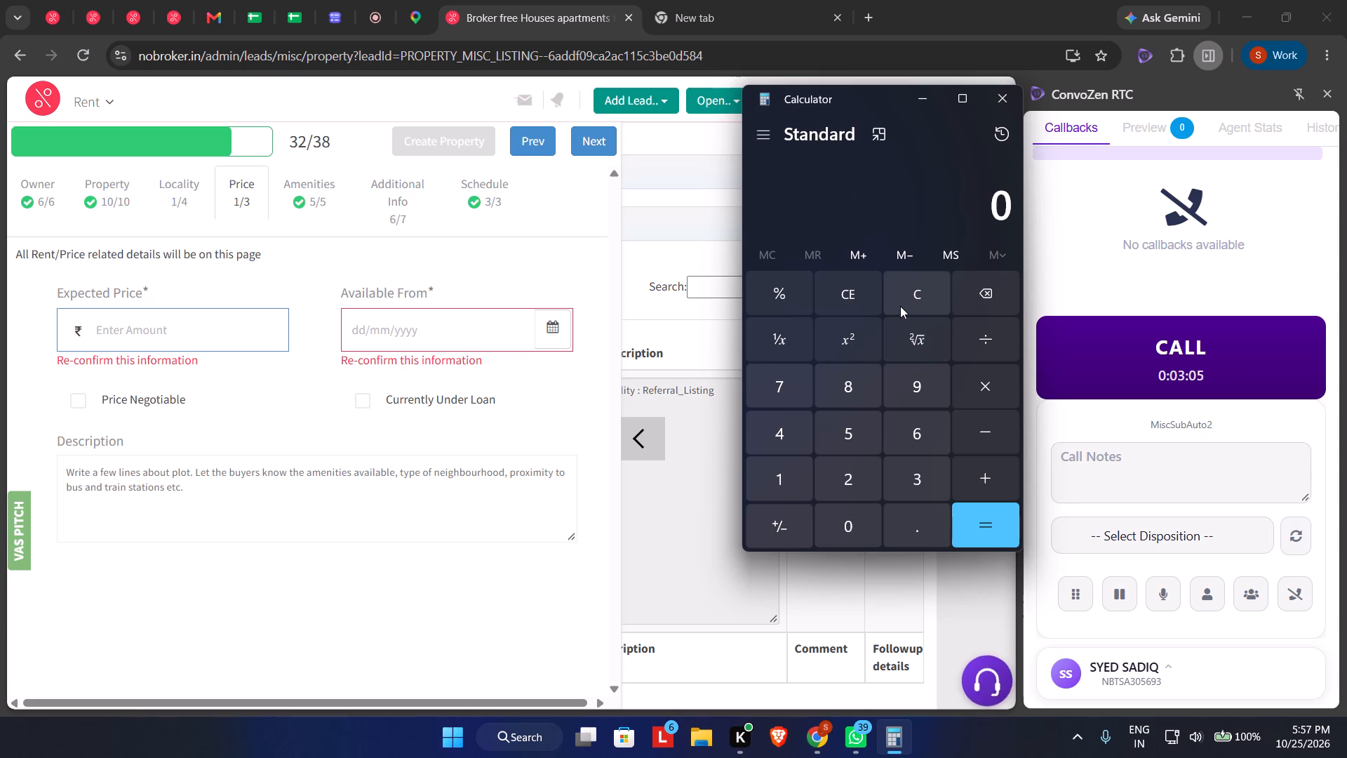
{"action": "left_click", "coordinate": [767, 382]}
{"action": "triple_click", "coordinate": [850, 535]}
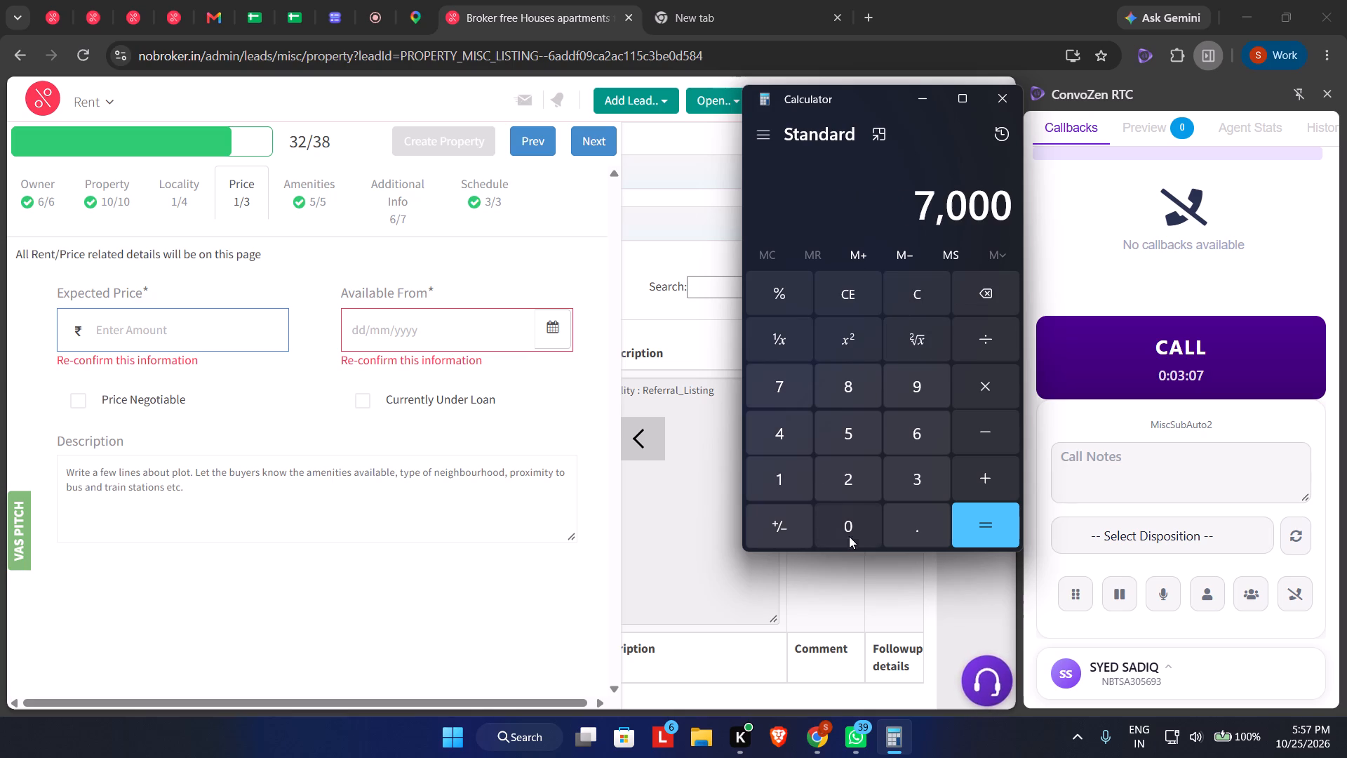
{"action": "left_click", "coordinate": [983, 382]}
{"action": "left_click", "coordinate": [782, 474]}
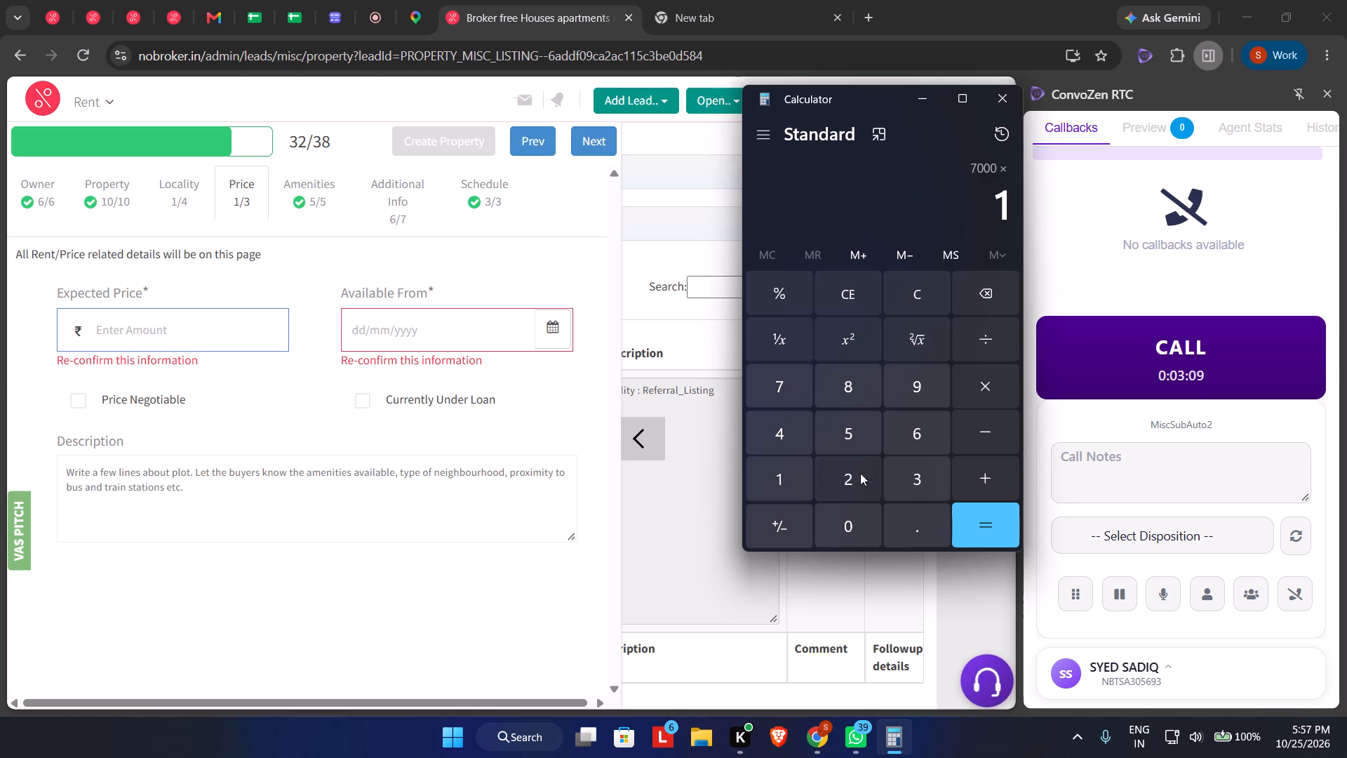
{"action": "left_click", "coordinate": [108, 180]}
{"action": "left_click", "coordinate": [886, 723]}
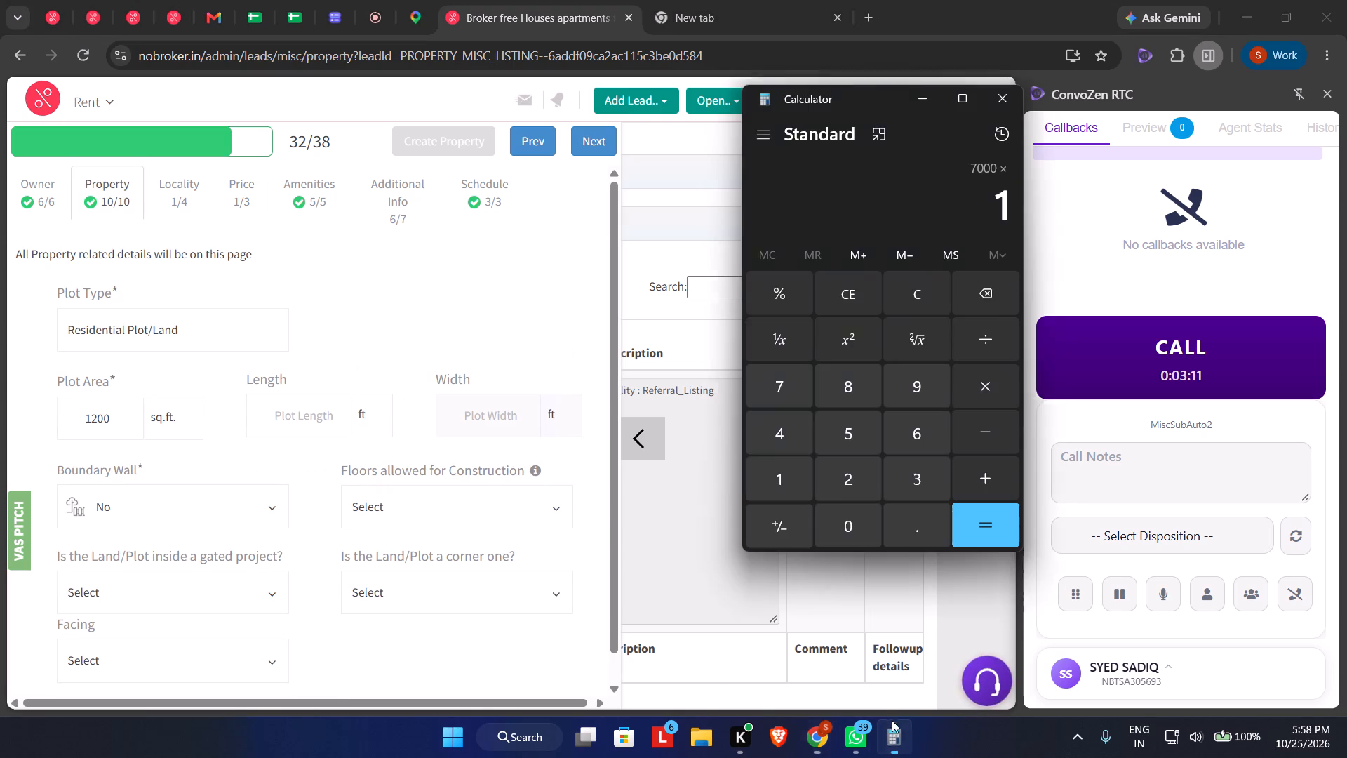
{"action": "left_click", "coordinate": [868, 488]}
{"action": "double_click", "coordinate": [853, 520]}
{"action": "left_click", "coordinate": [998, 509]}
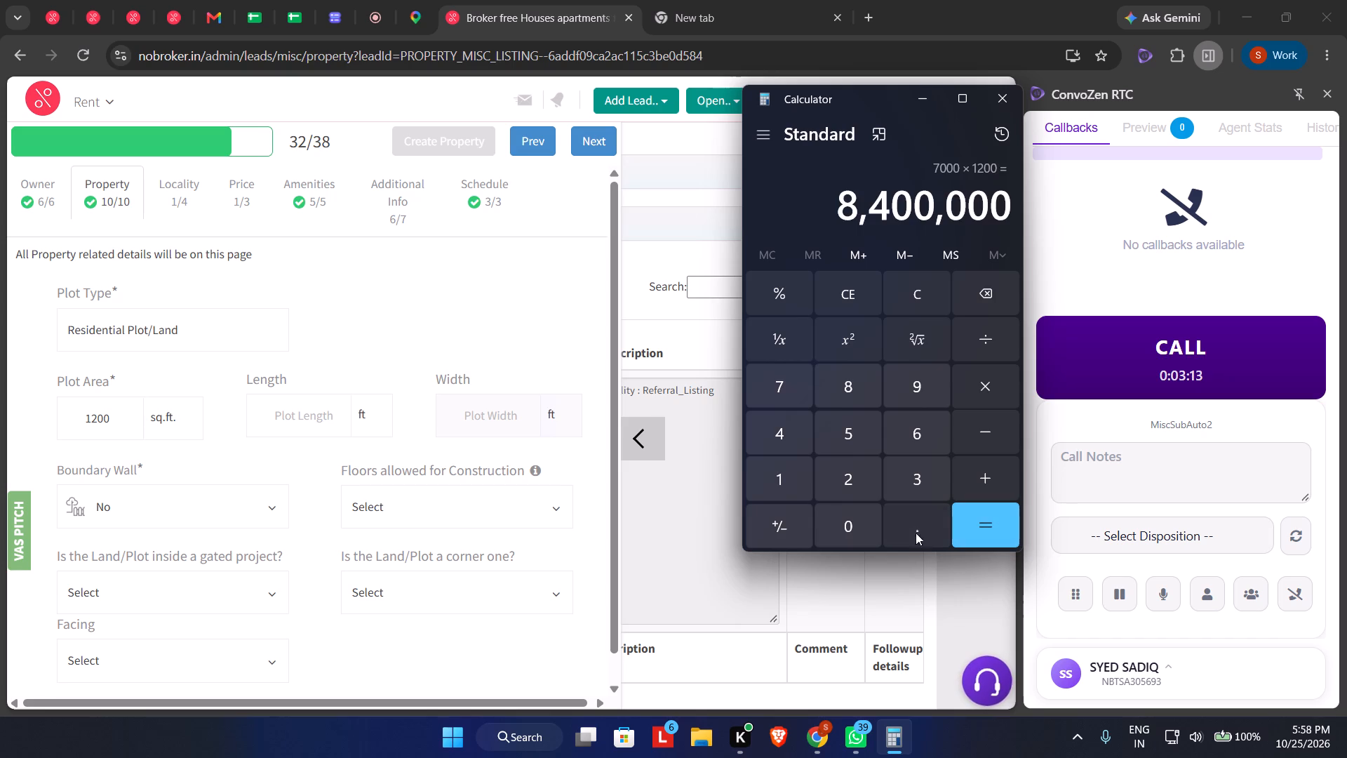
In the plot form's Price section, set the Expected Price to 8400000 and mark the price as negotiable.
{"action": "left_click", "coordinate": [242, 203]}
{"action": "left_click", "coordinate": [142, 324]}
{"action": "type", "text": "8400."}
{"action": "key", "text": "BackSpace"}
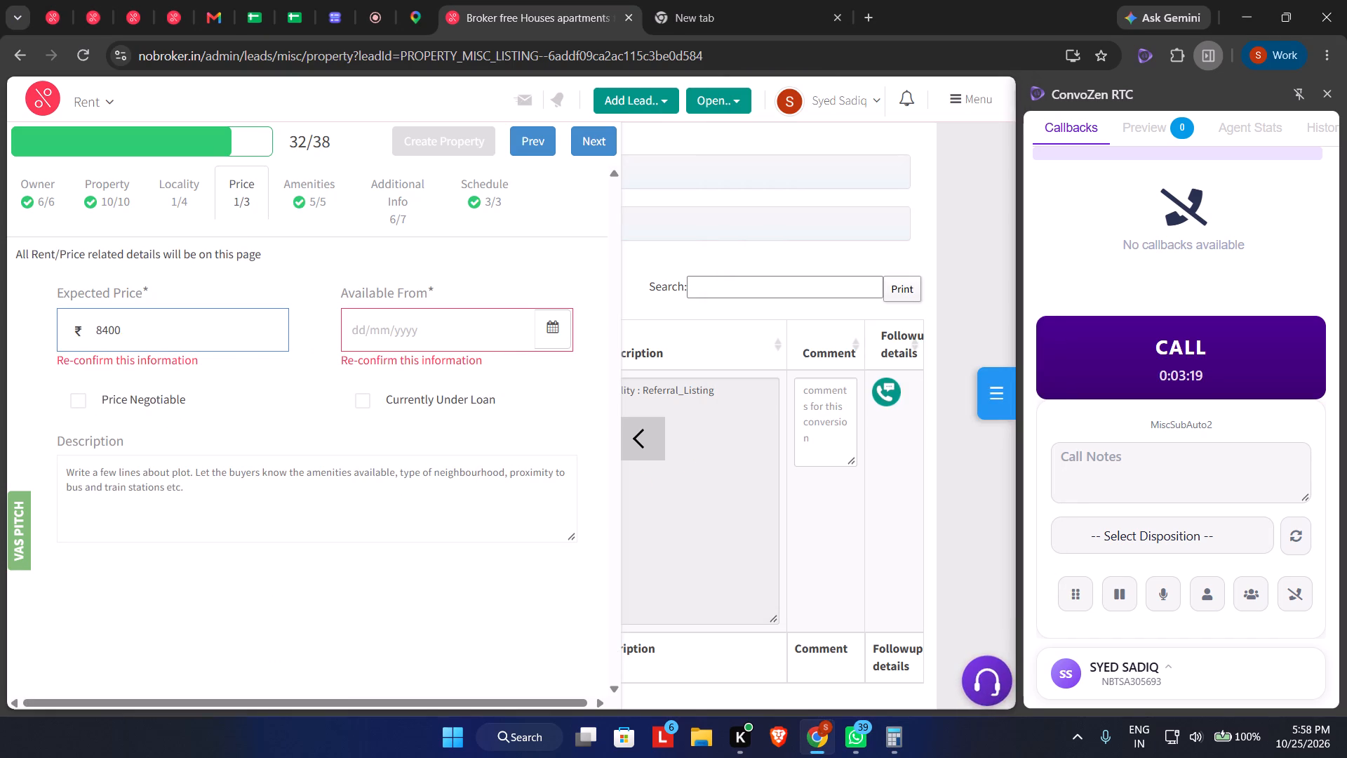
{"action": "type", "text": "00"}
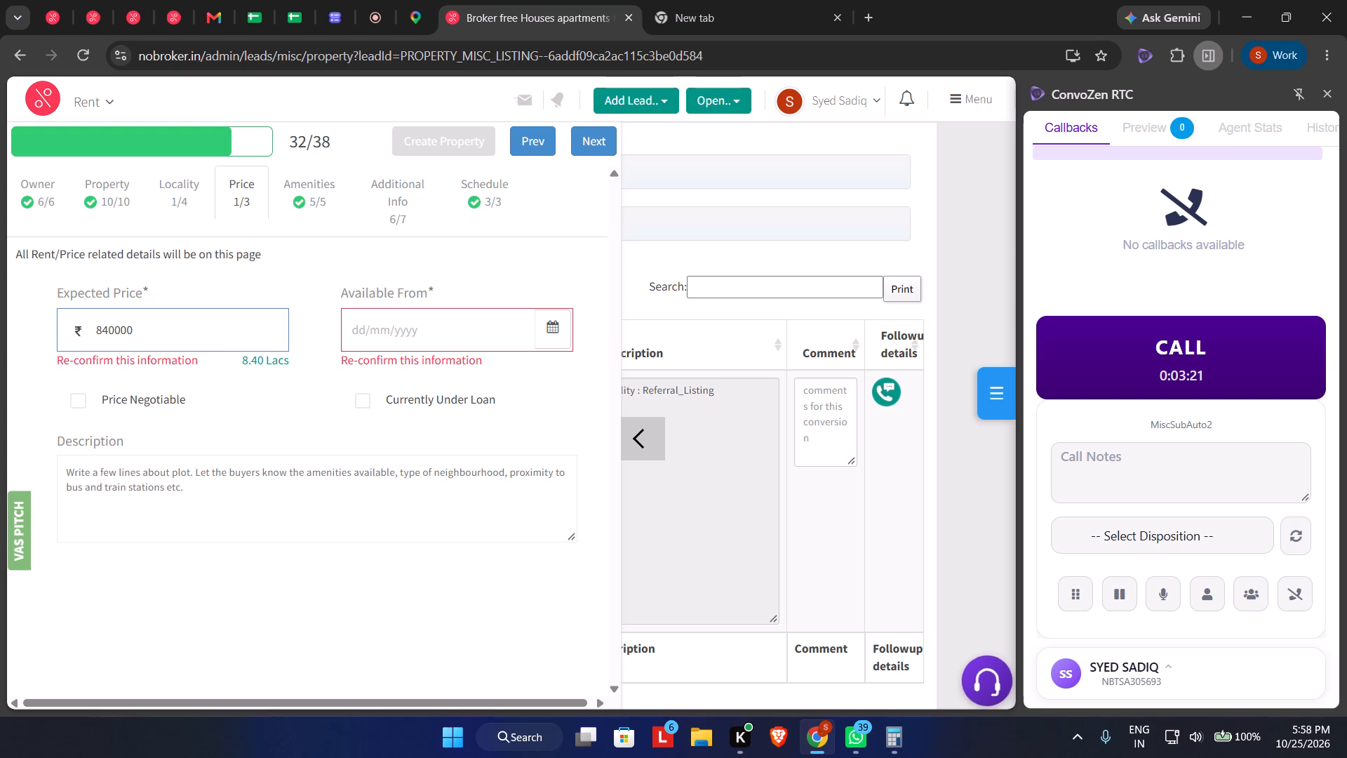
{"action": "key", "text": "0"}
{"action": "left_click", "coordinate": [78, 408]}
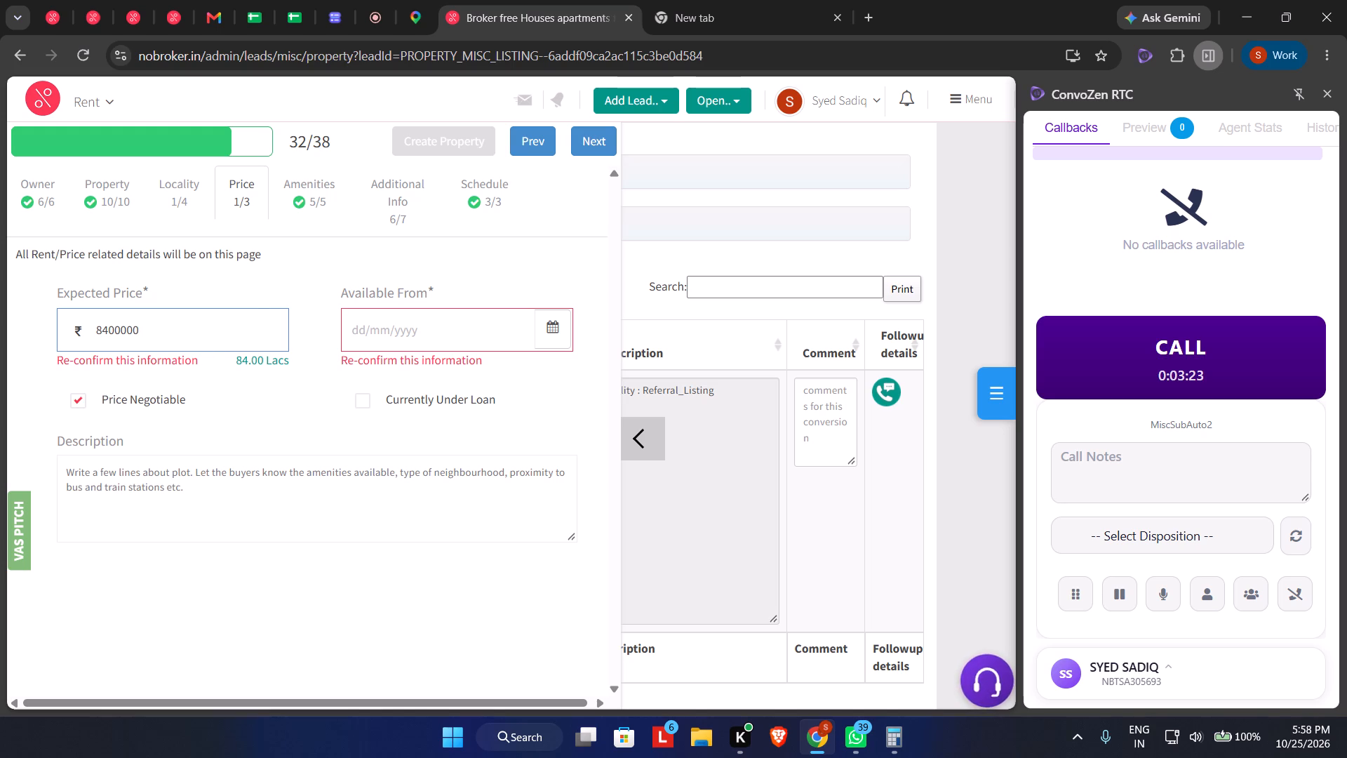
Set the plot's Available From date to 26-10-2026.
{"action": "left_click", "coordinate": [420, 335]}
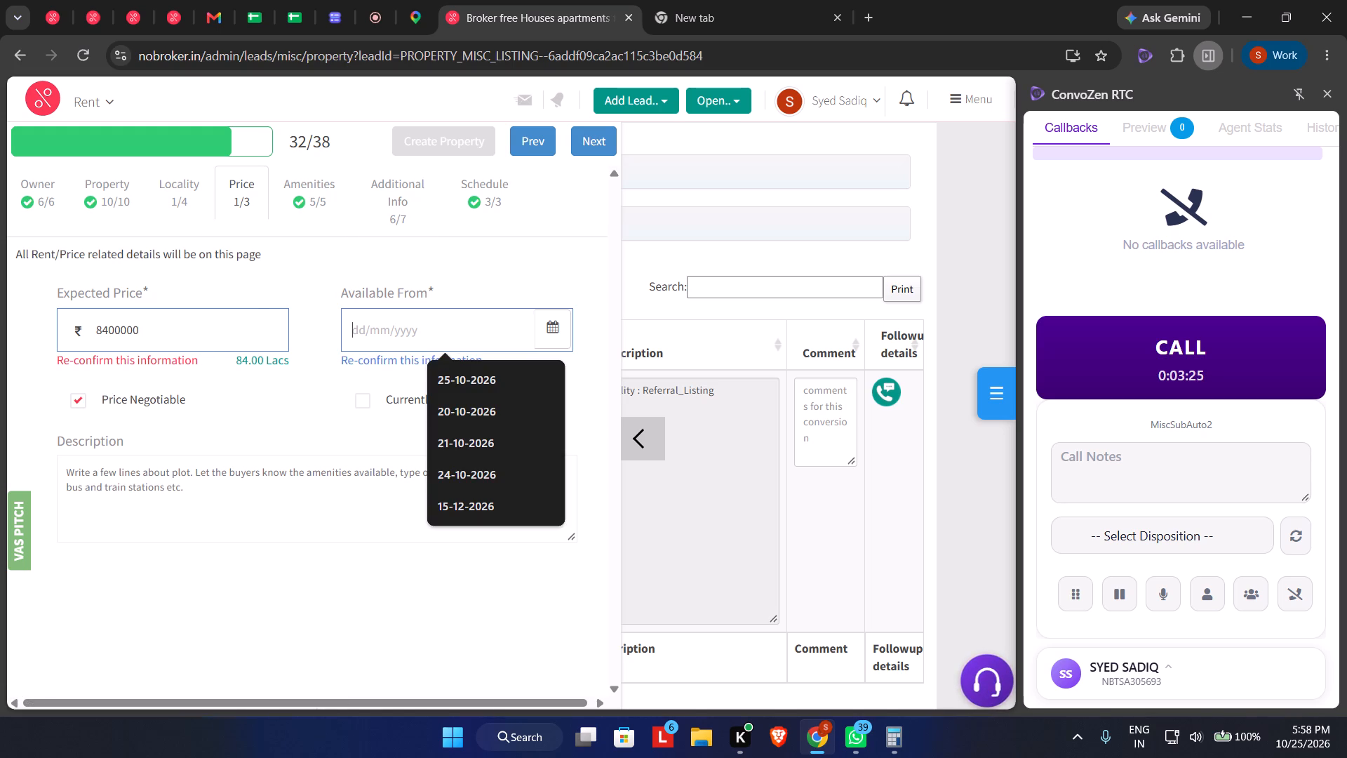
{"action": "left_click", "coordinate": [549, 326]}
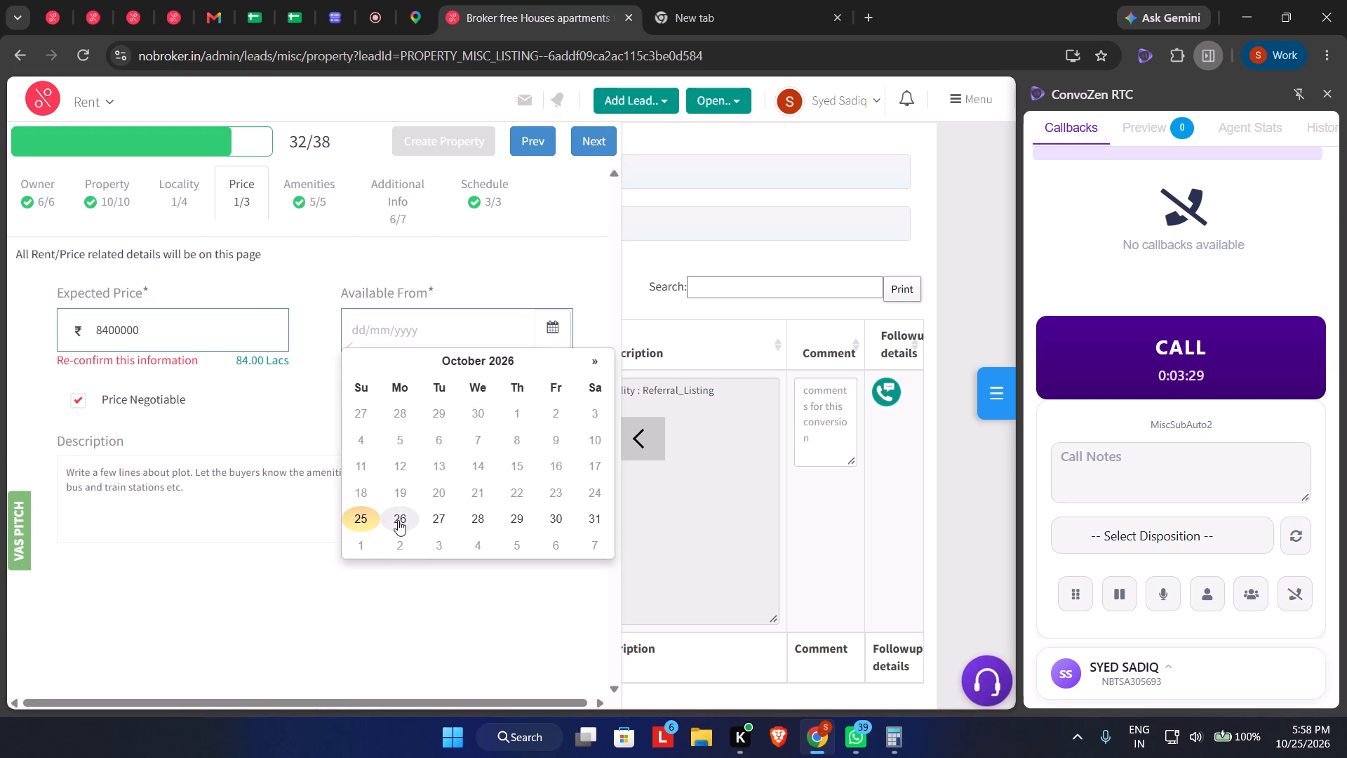
{"action": "left_click", "coordinate": [398, 520]}
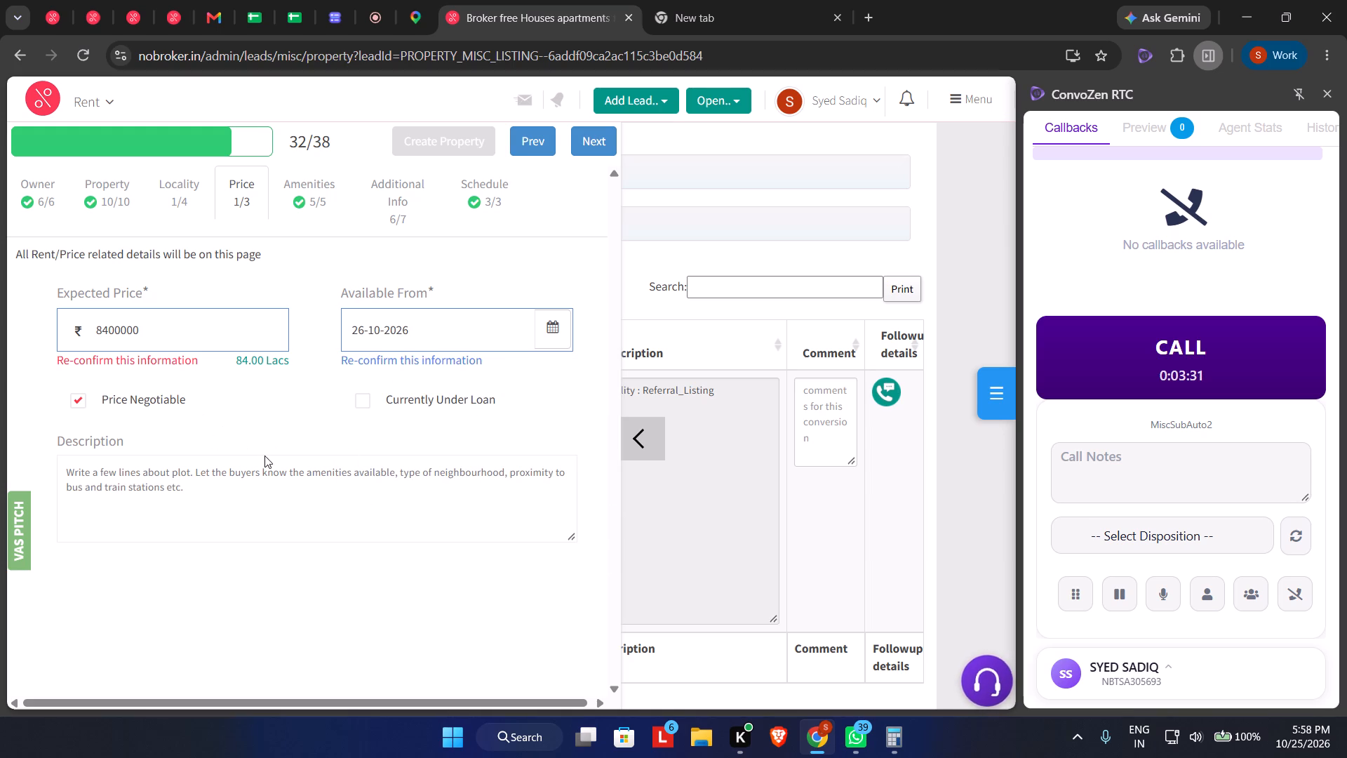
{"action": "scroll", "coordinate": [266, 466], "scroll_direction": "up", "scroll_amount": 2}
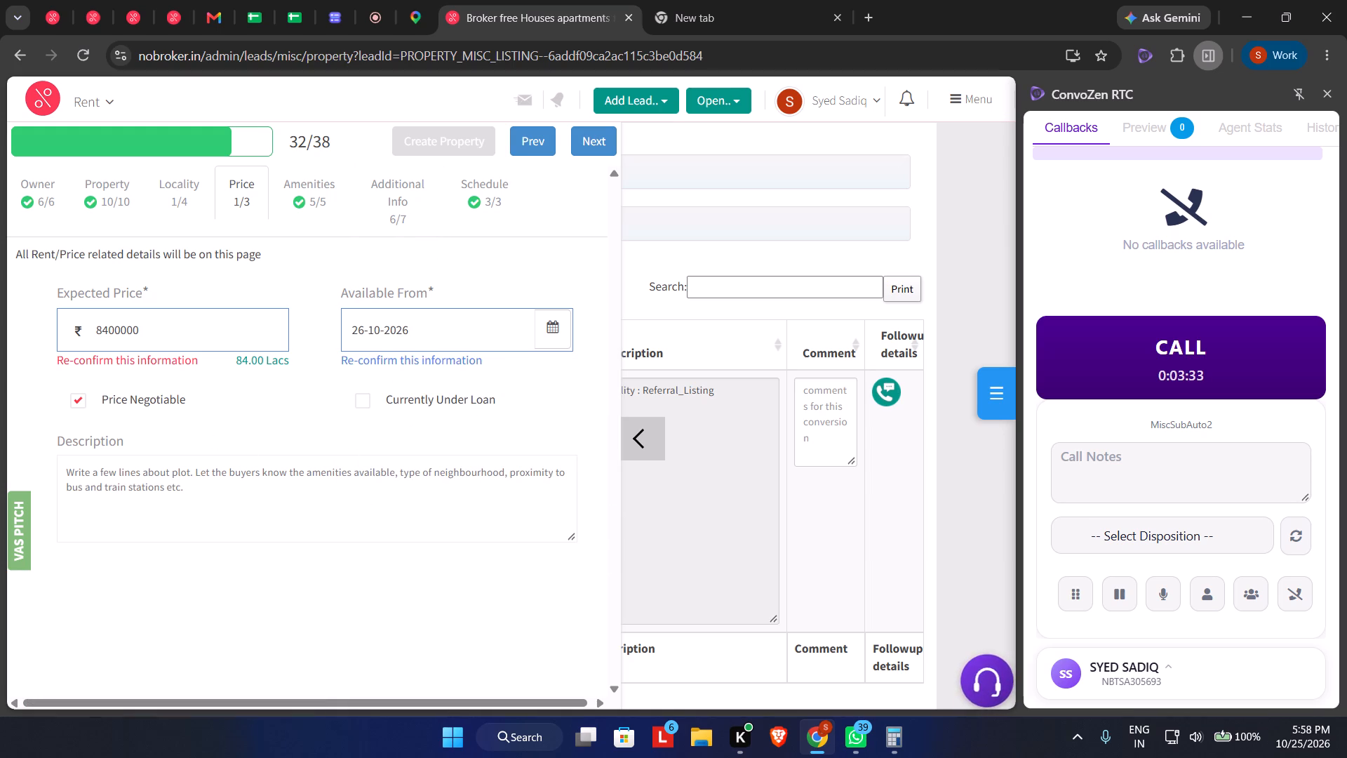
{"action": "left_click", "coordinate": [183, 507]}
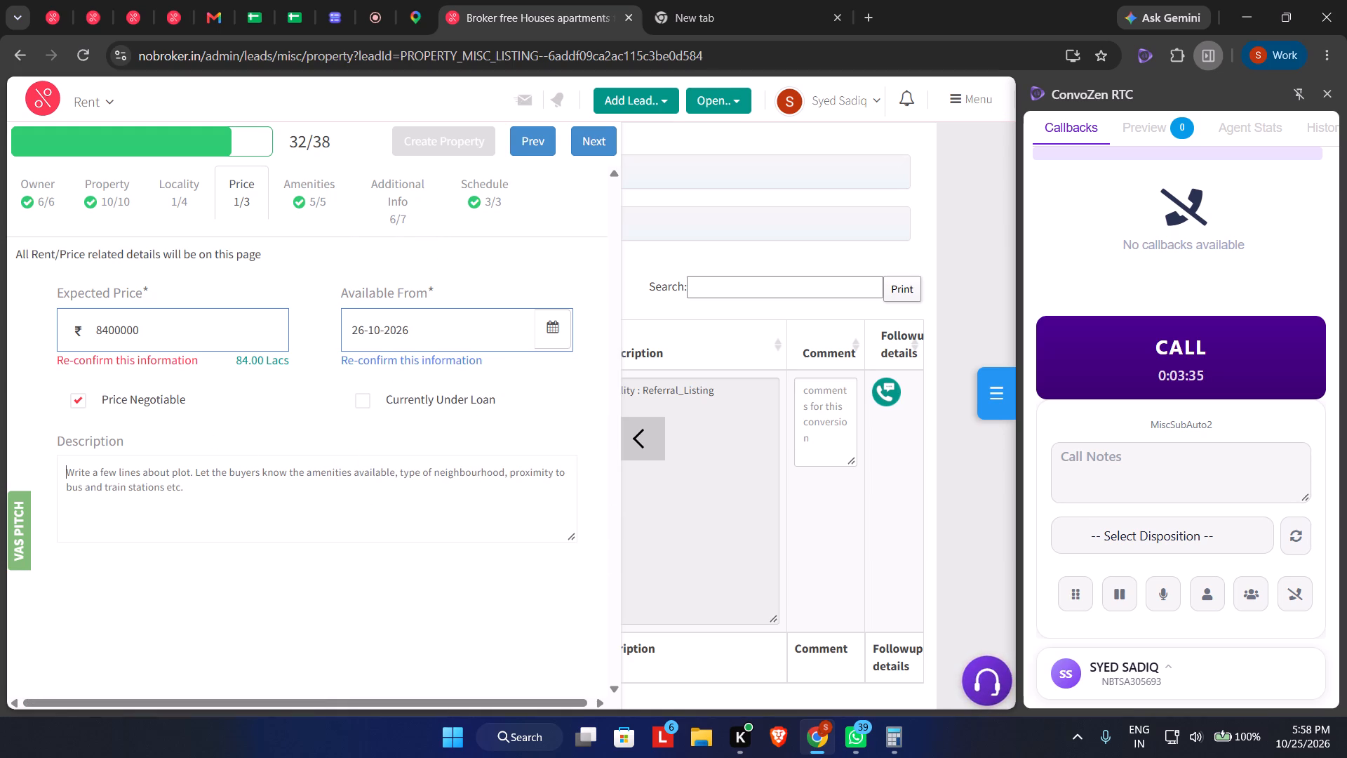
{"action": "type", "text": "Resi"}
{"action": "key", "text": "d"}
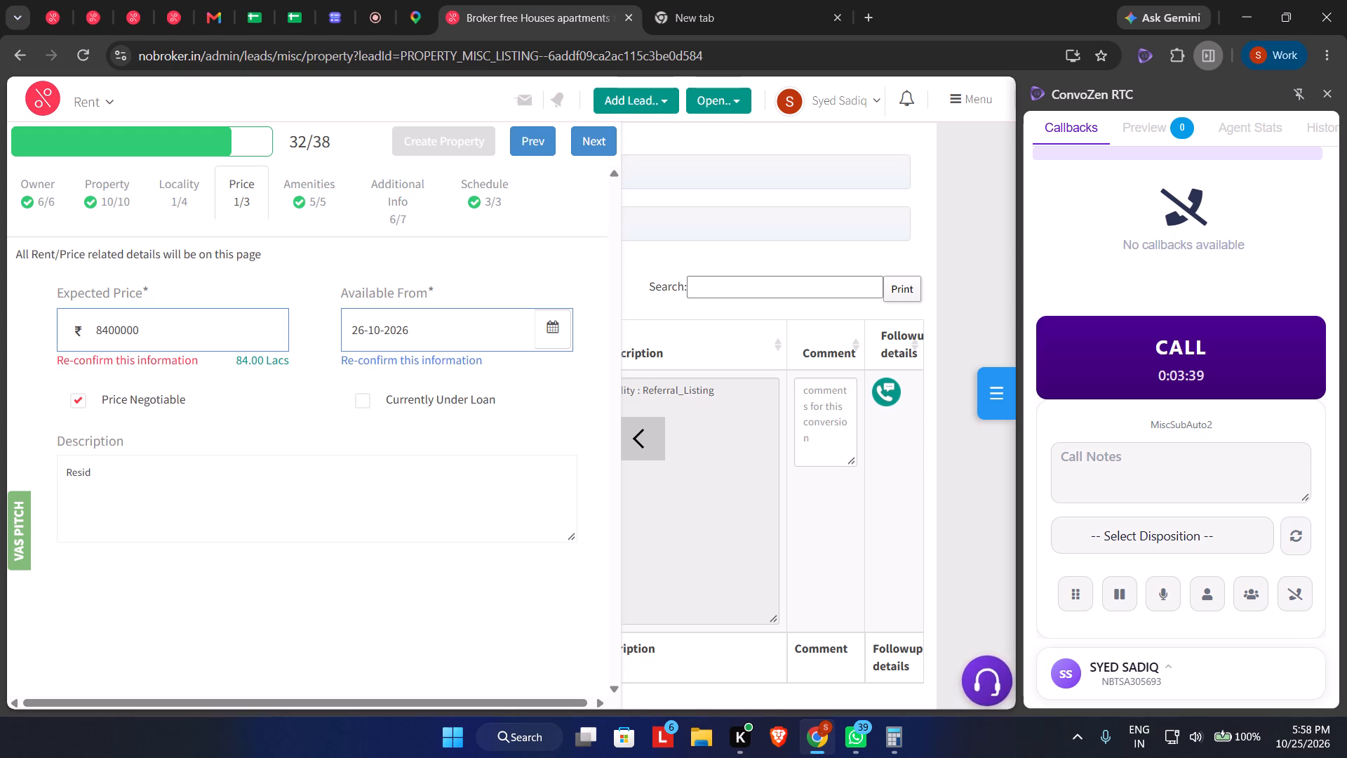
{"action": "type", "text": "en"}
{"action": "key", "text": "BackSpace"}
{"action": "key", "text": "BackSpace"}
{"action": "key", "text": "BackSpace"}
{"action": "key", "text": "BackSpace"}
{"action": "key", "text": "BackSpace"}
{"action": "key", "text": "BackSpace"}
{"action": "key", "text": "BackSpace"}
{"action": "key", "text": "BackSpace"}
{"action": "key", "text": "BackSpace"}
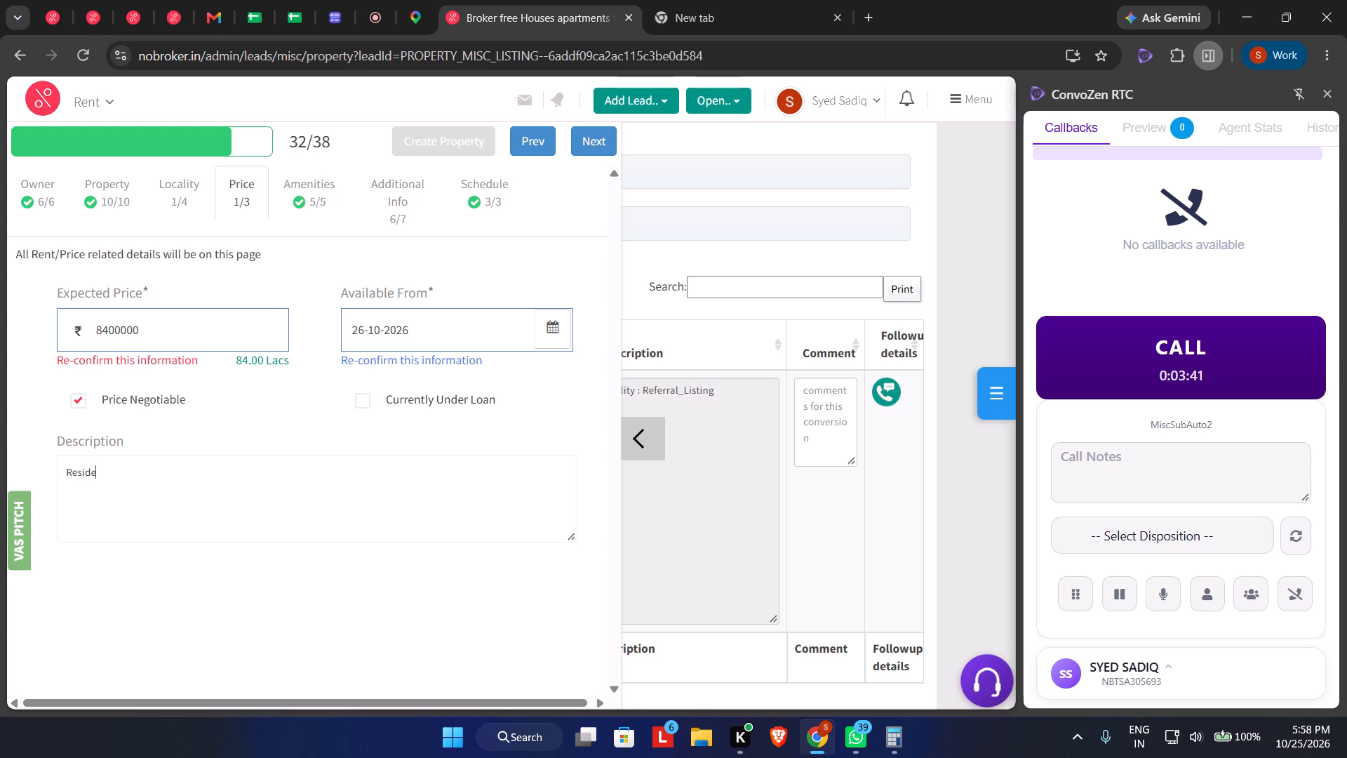
Go to the plot form's Locality section and its Locality field, checking the Additional Info section on the way.
{"action": "left_click", "coordinate": [151, 208]}
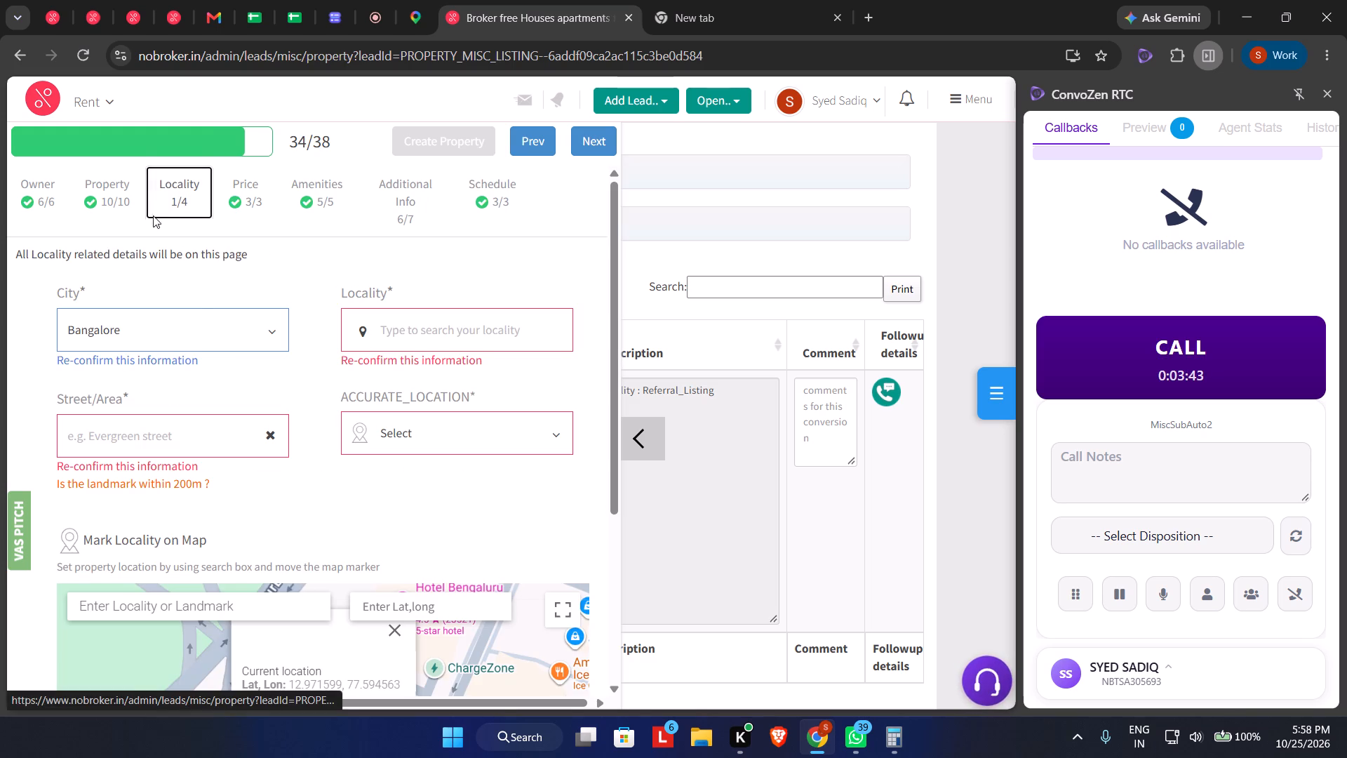
{"action": "left_click", "coordinate": [397, 324]}
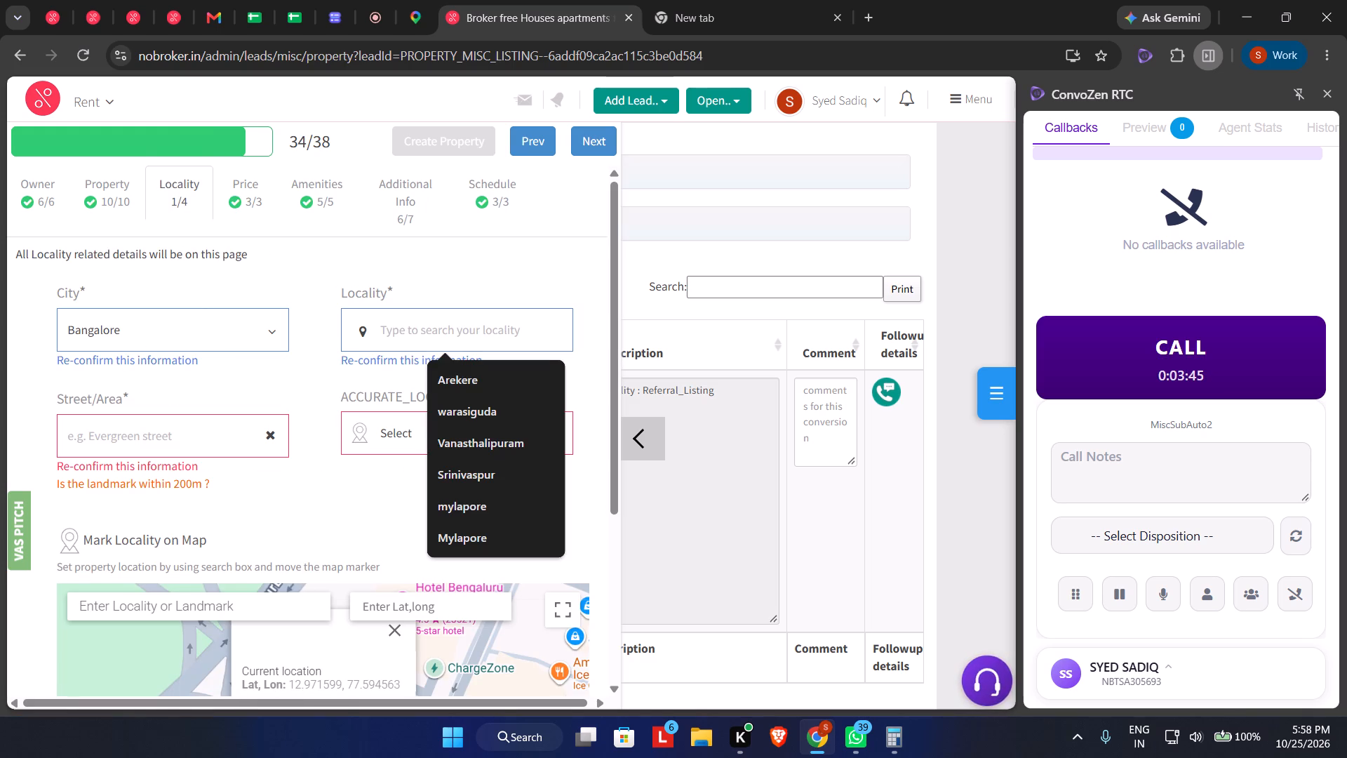
{"action": "left_click", "coordinate": [404, 206]}
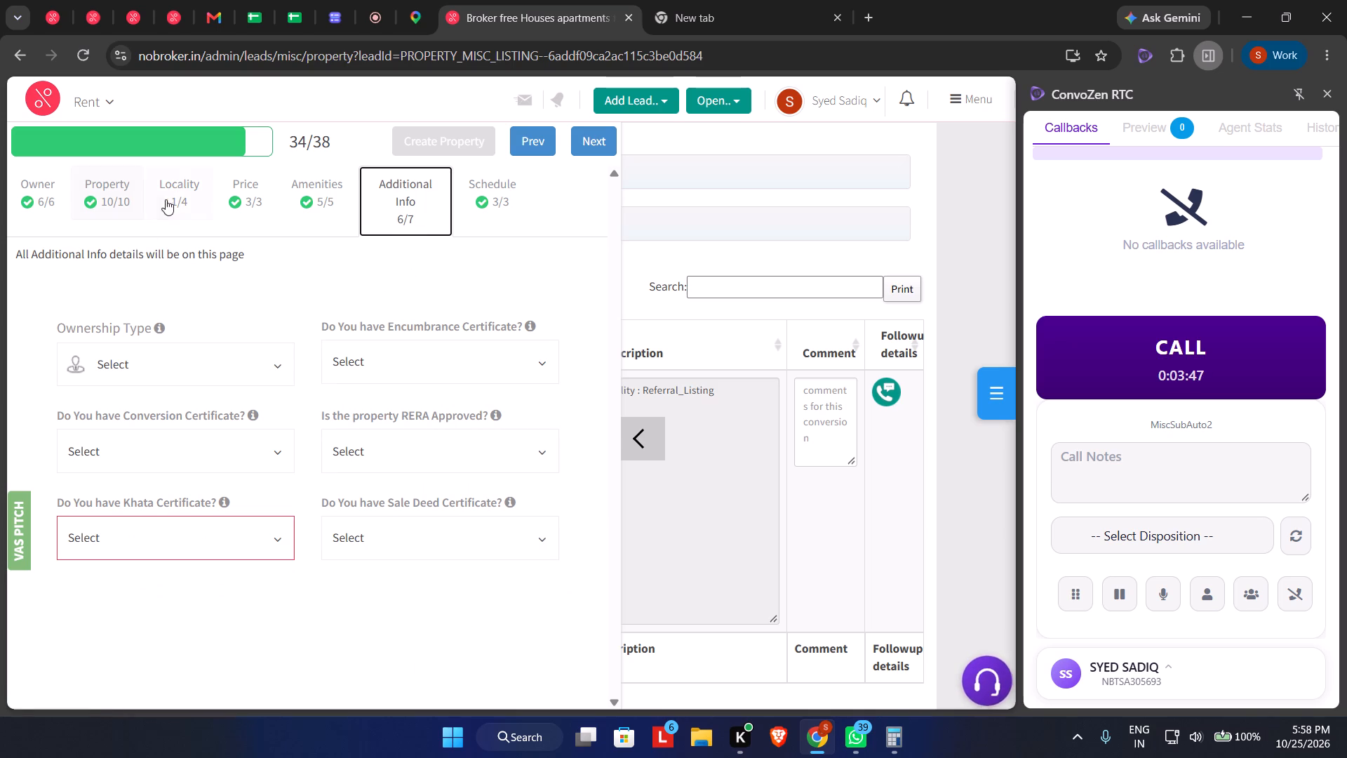
{"action": "left_click", "coordinate": [180, 199]}
{"action": "left_click", "coordinate": [424, 335]}
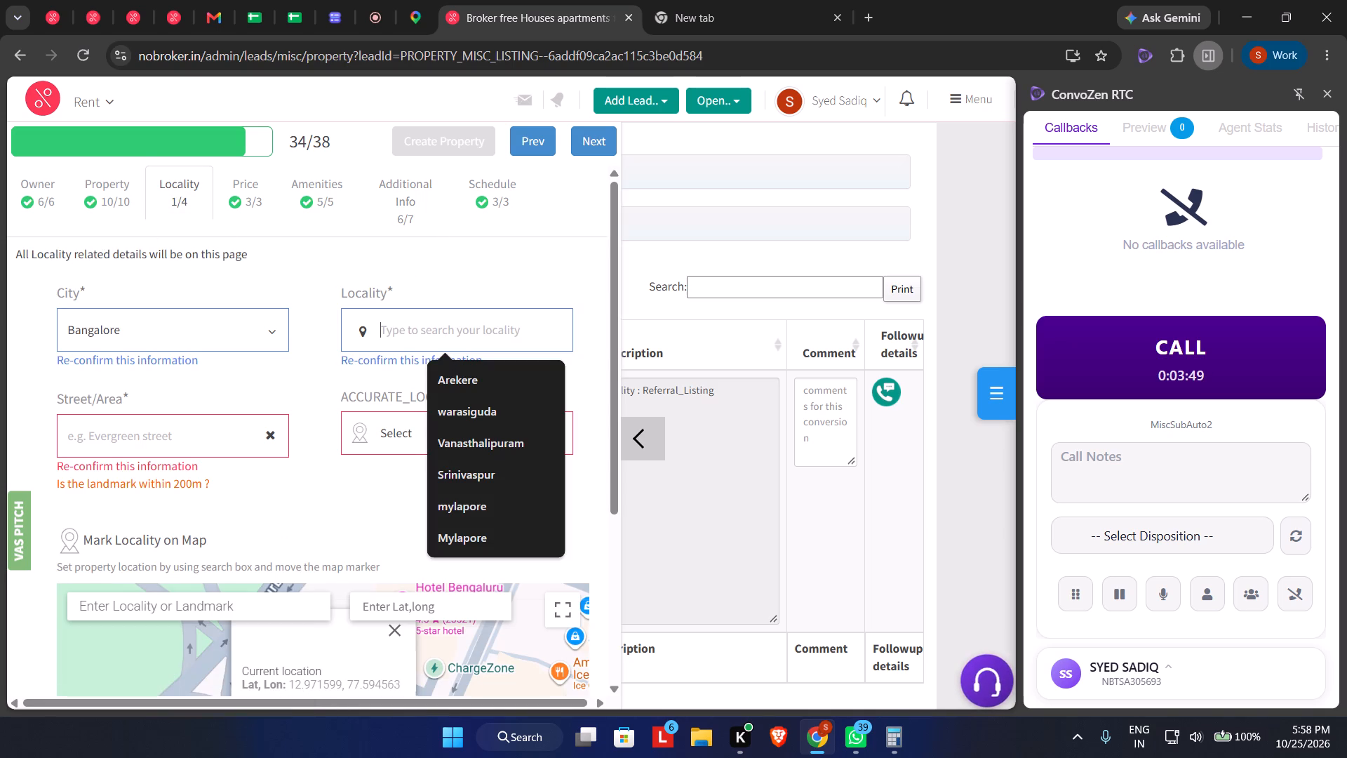
Switch to Google Maps, clear the Kambipura search and search for Bengaluru.
{"action": "left_click", "coordinate": [405, 23]}
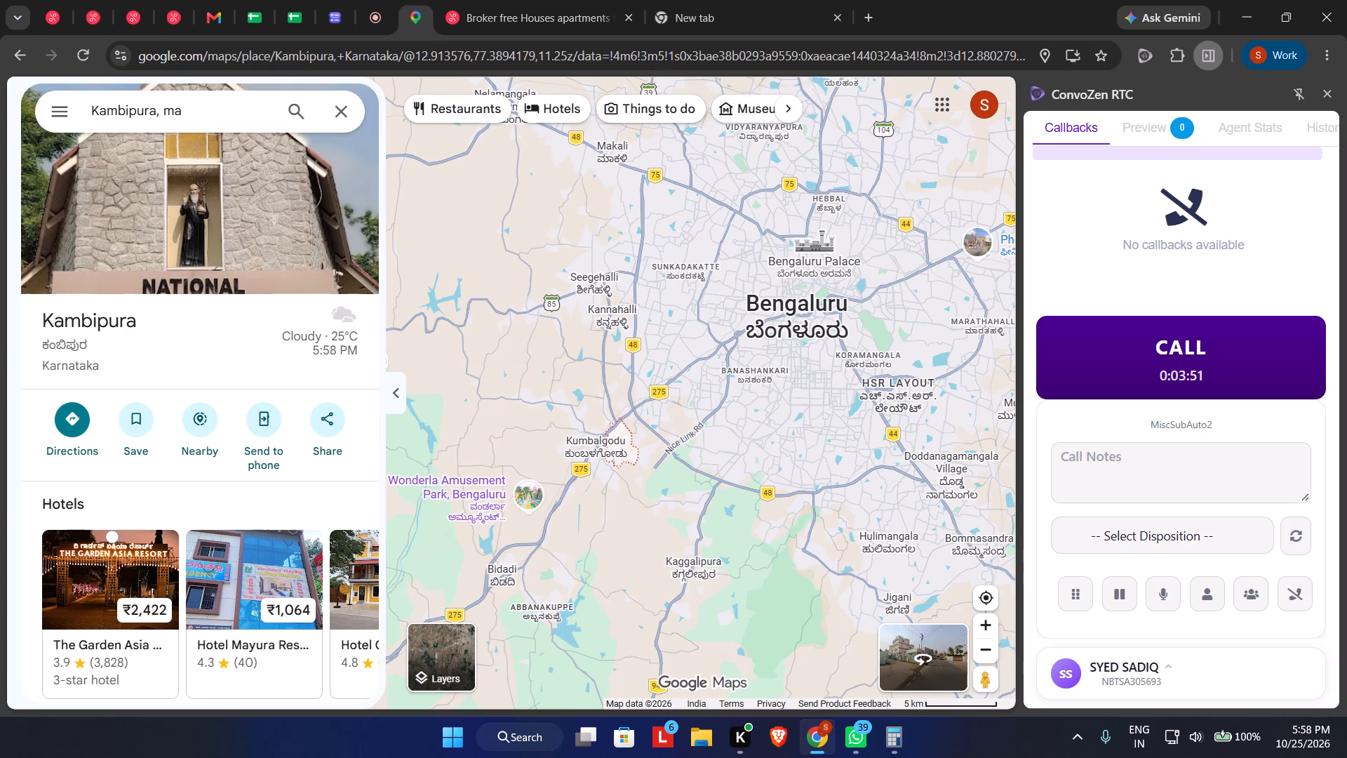
{"action": "left_click", "coordinate": [342, 121]}
{"action": "left_click", "coordinate": [217, 108]}
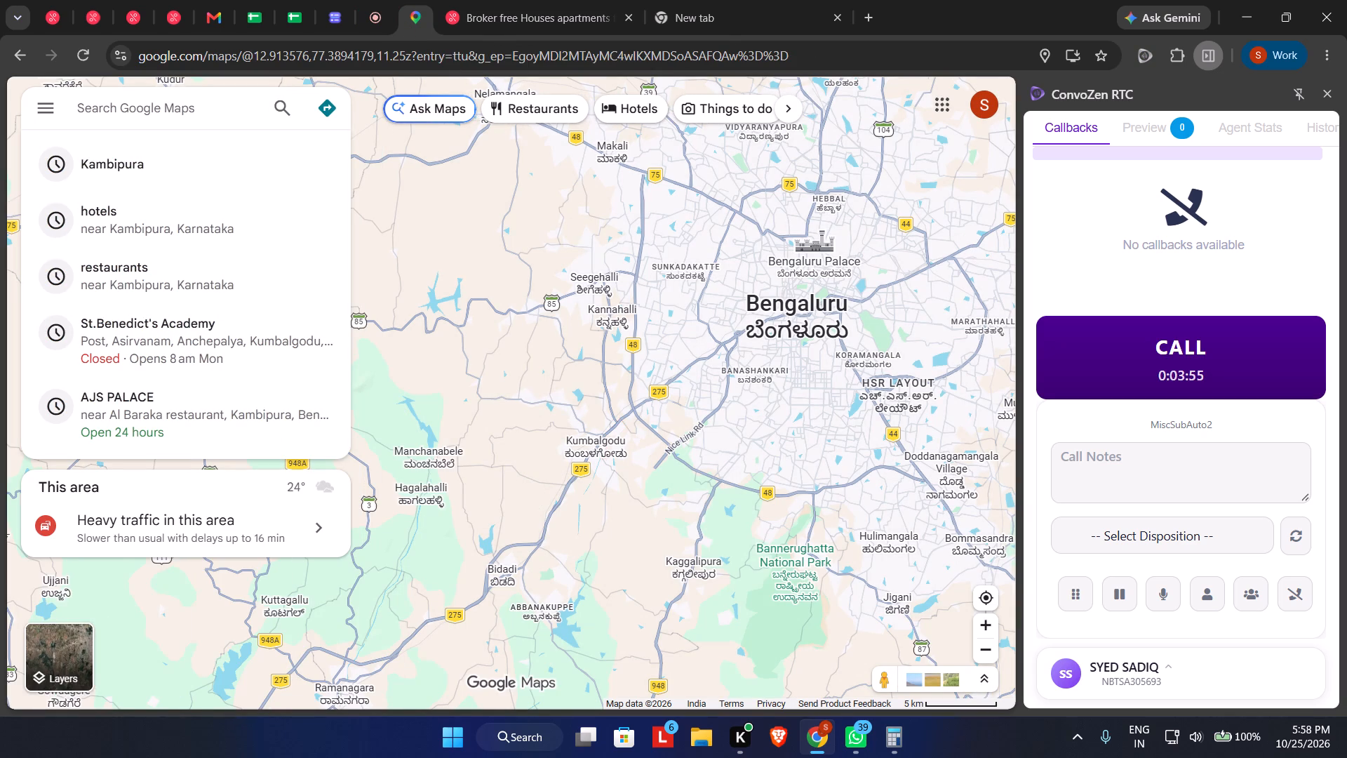
{"action": "type", "text": "bengaluru"}
{"action": "key", "text": "Return"}
Extend the map search to "Bengaluru, doddaballapura" and run it.
{"action": "left_click", "coordinate": [185, 99]}
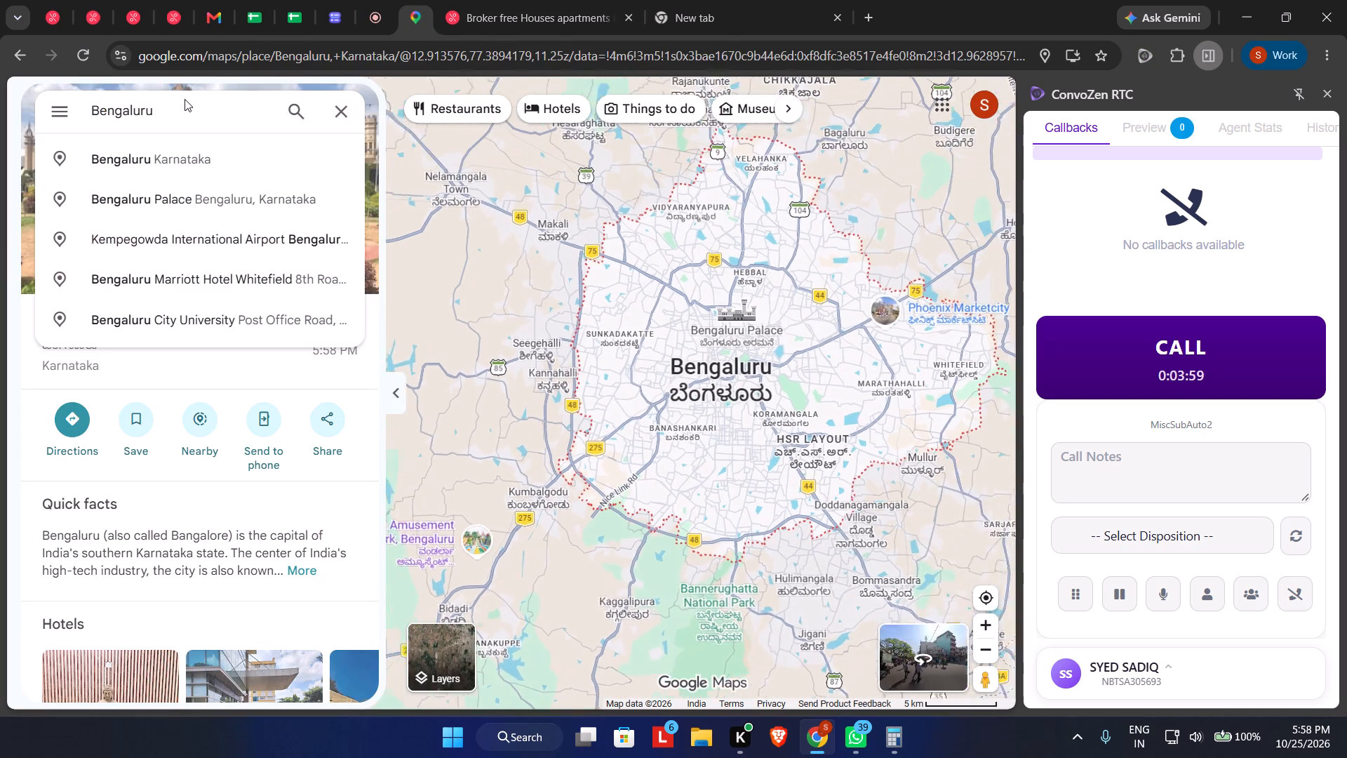
{"action": "type", "text": ", do"}
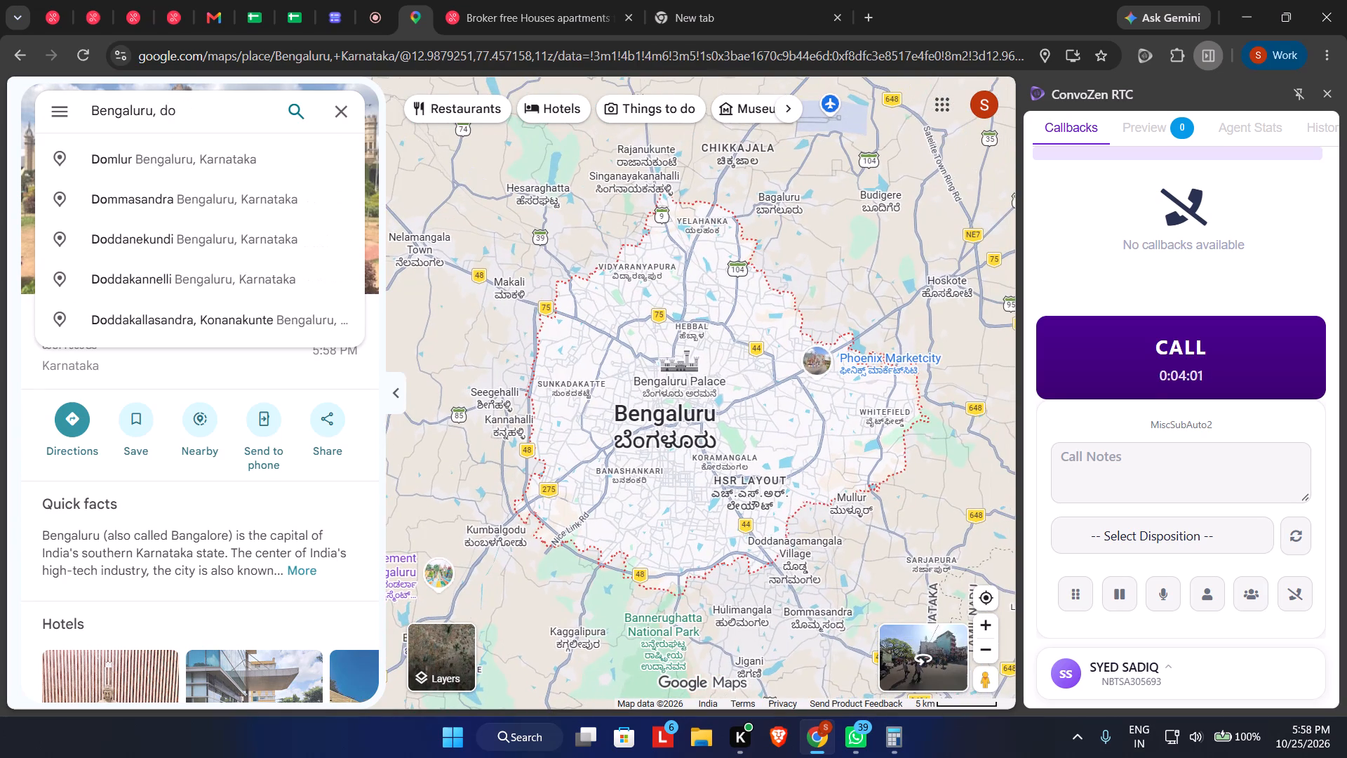
{"action": "key", "text": "d"}
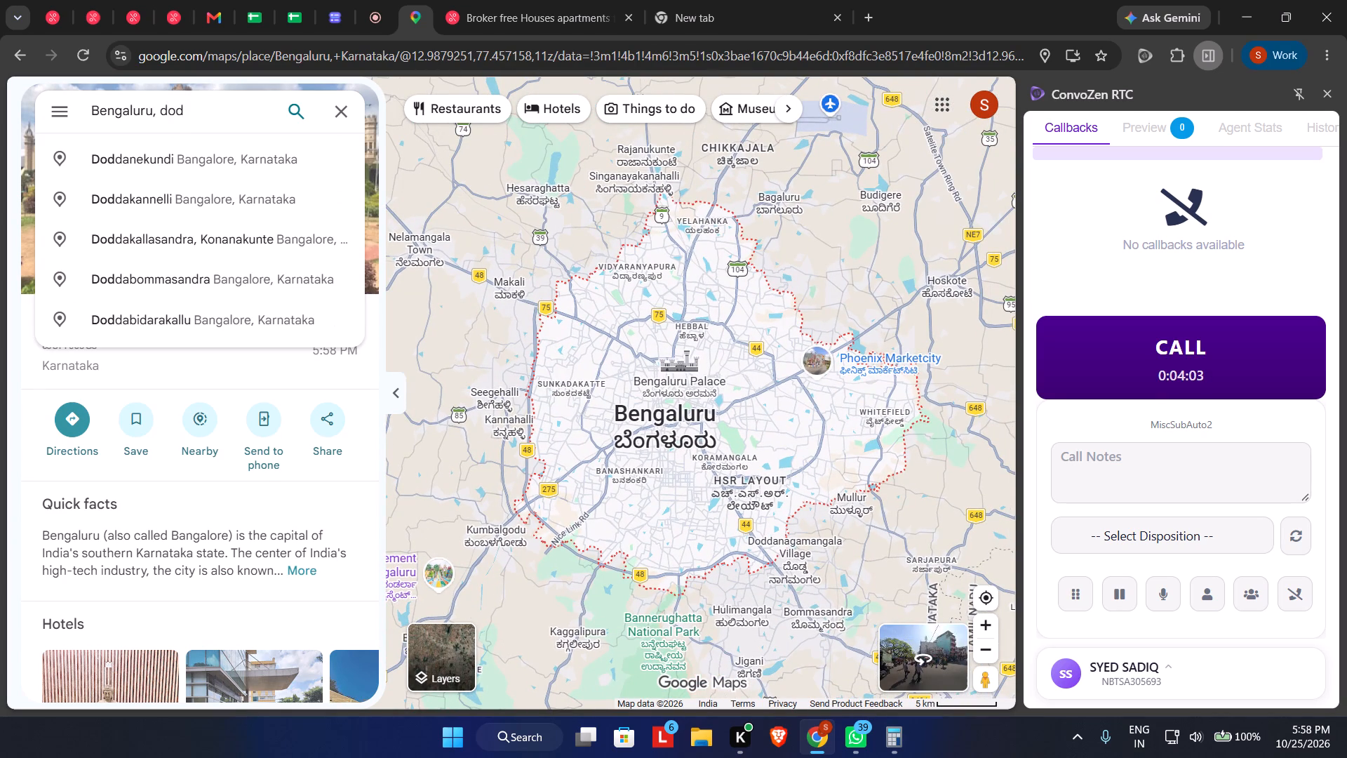
{"action": "key", "text": "BackSpace"}
{"action": "type", "text": "da"}
{"action": "key", "text": "BackSpace"}
{"action": "type", "text": "da"}
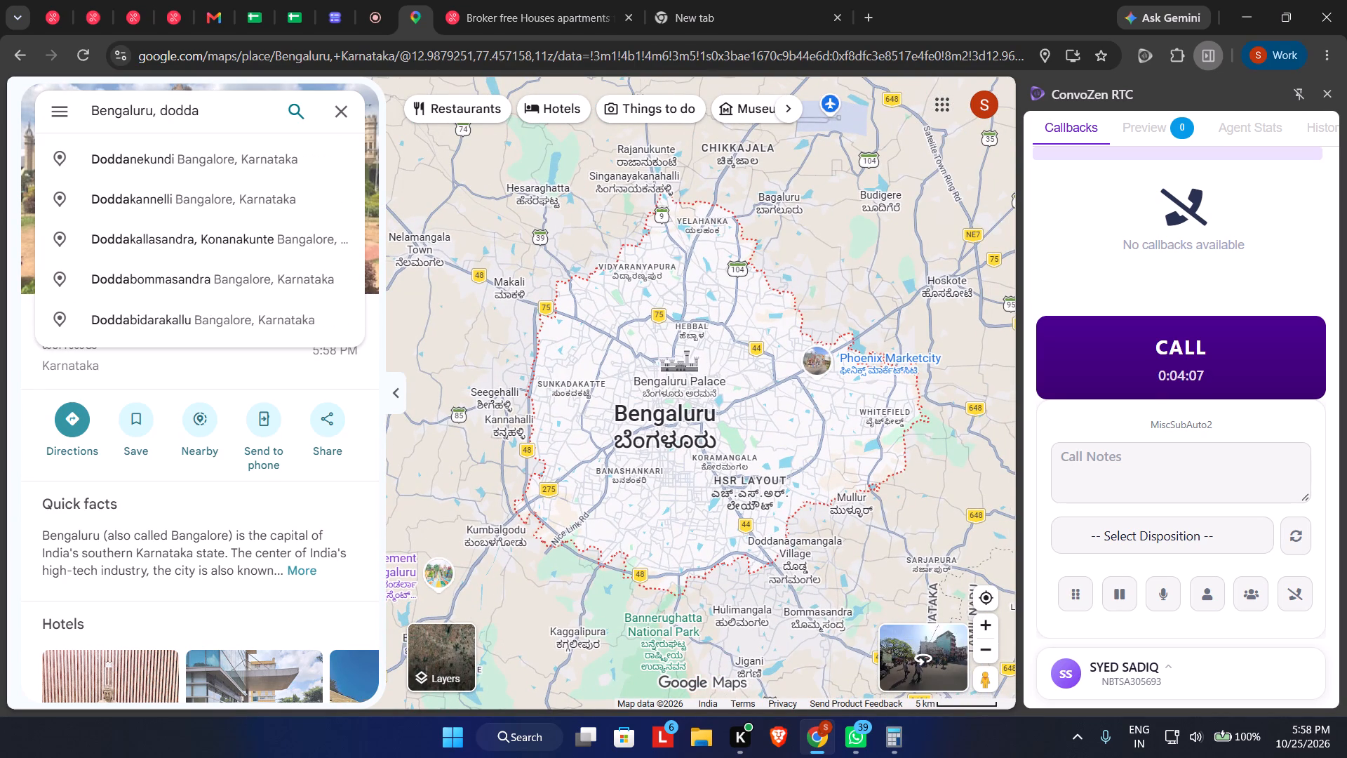
{"action": "type", "text": "ba"}
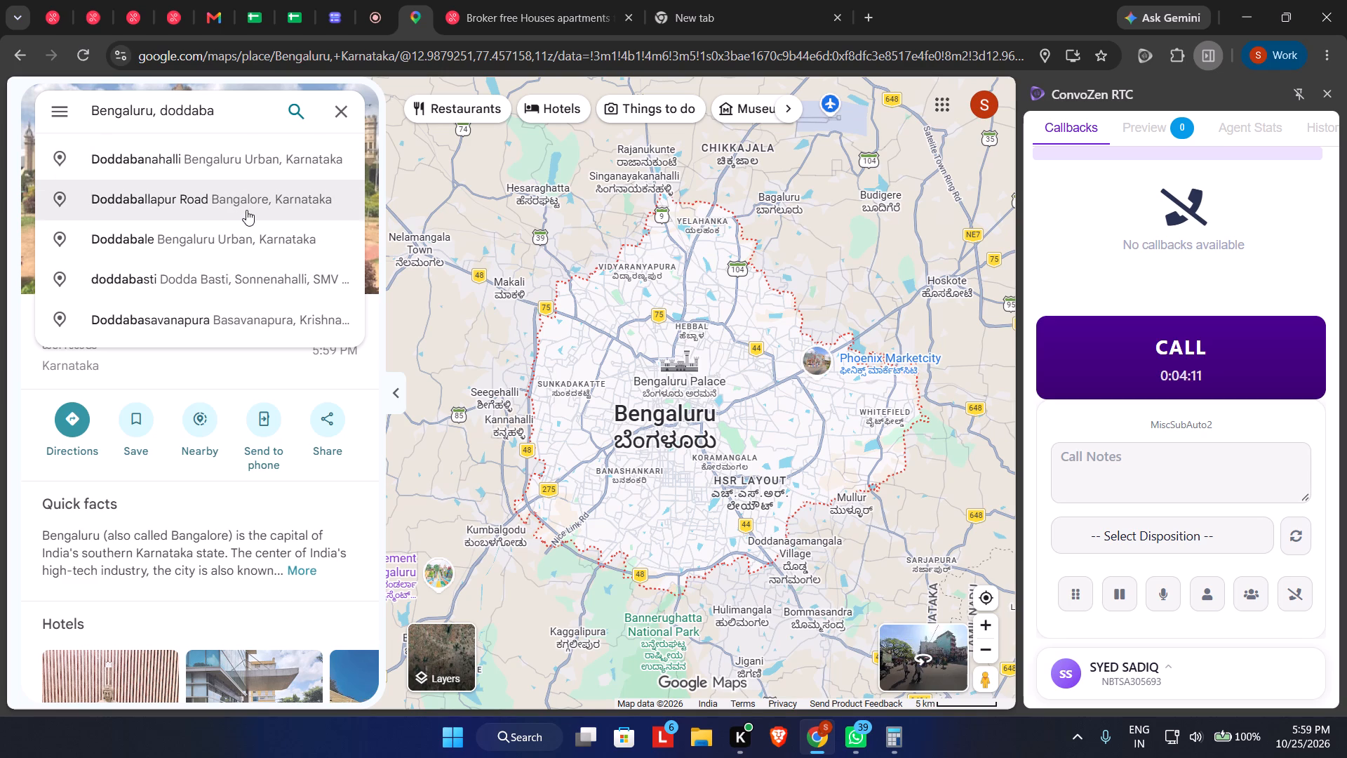
{"action": "type", "text": "ll"}
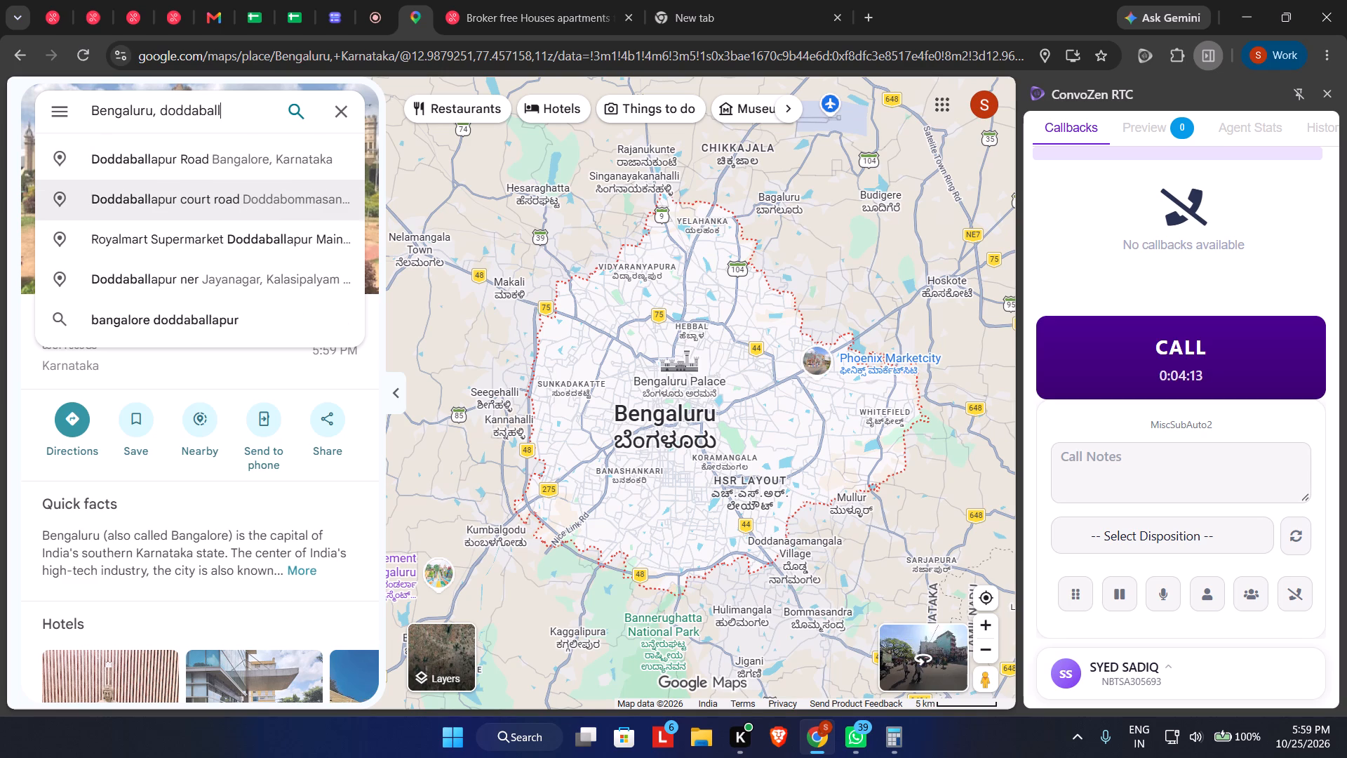
{"action": "type", "text": "apura"}
{"action": "key", "text": "Return"}
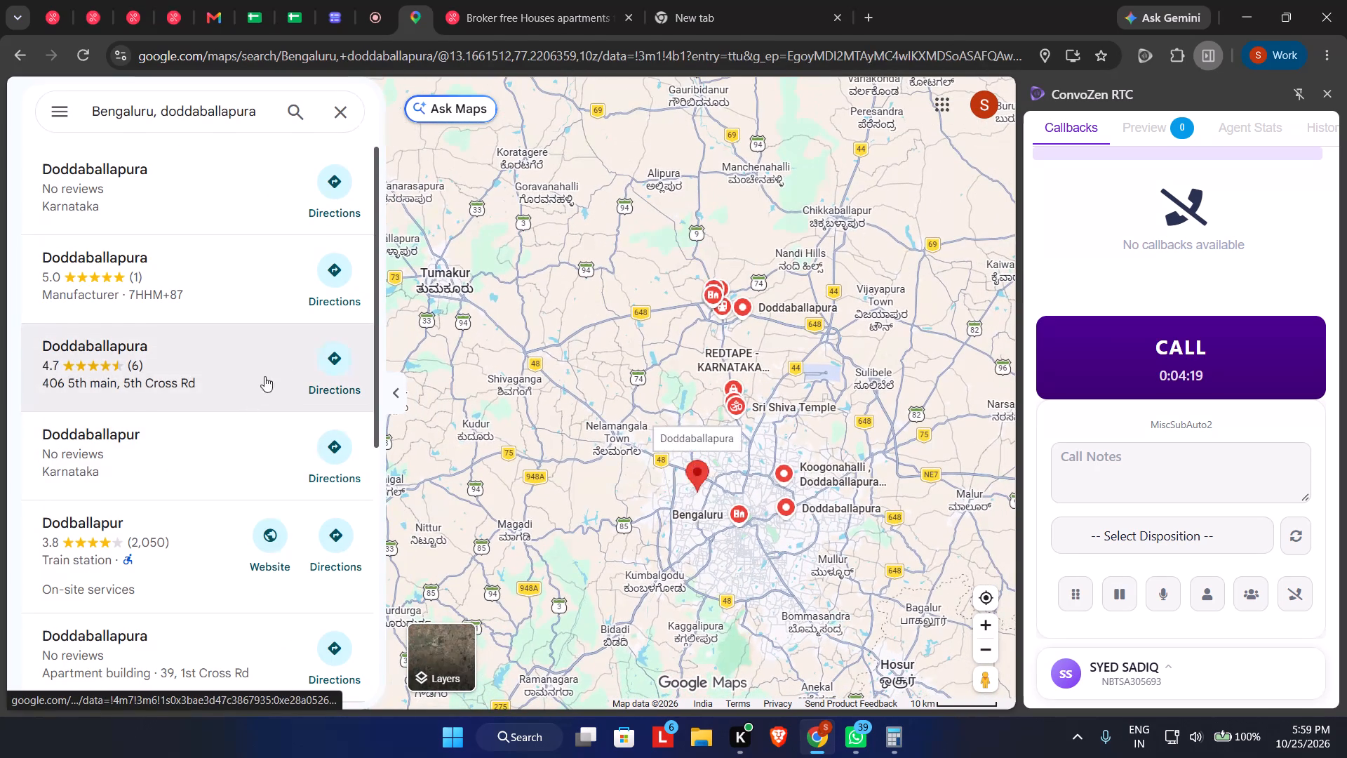
Open the suggested place Doddaballapur Road, Bangalore, and examine the villages and localities around it on the map.
{"action": "left_click", "coordinate": [262, 114]}
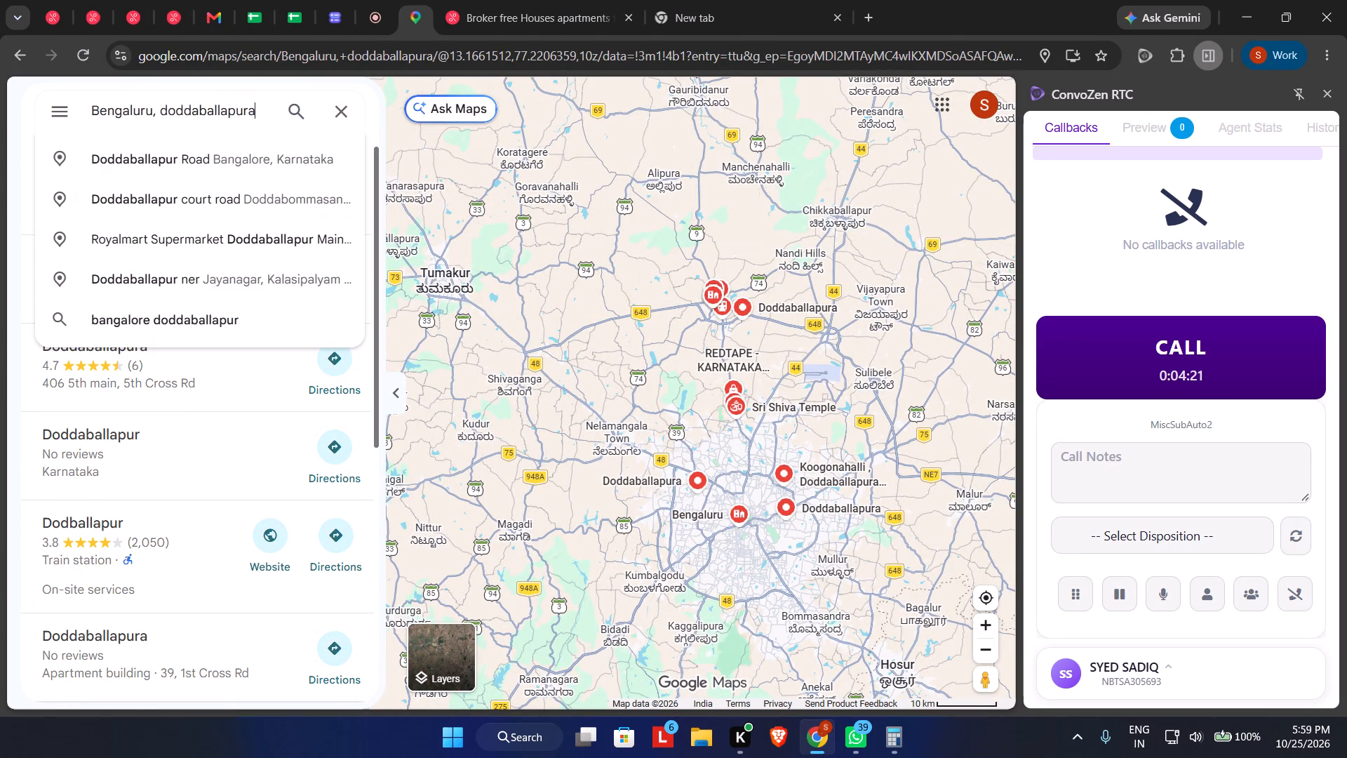
{"action": "left_click_drag", "start_coordinate": [252, 114], "coordinate": [161, 117]}
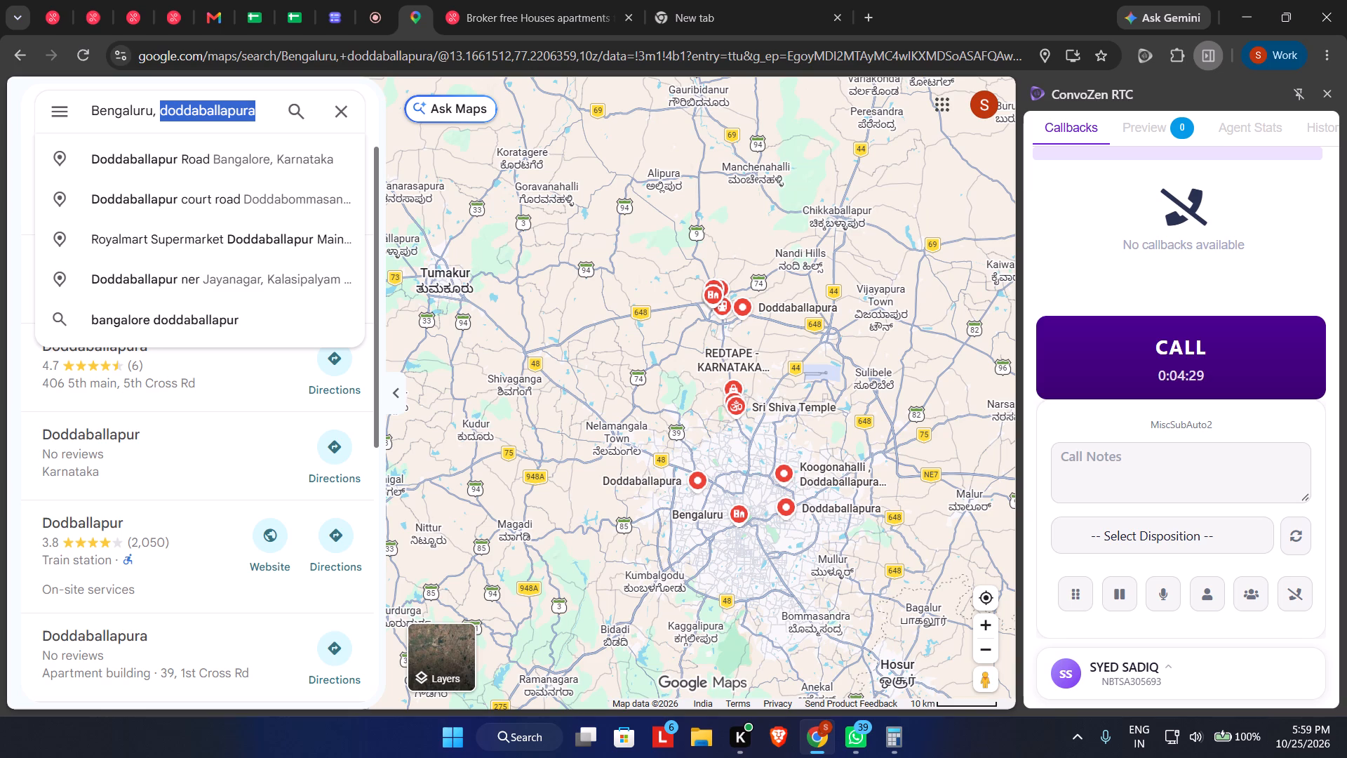
{"action": "left_click", "coordinate": [189, 168]}
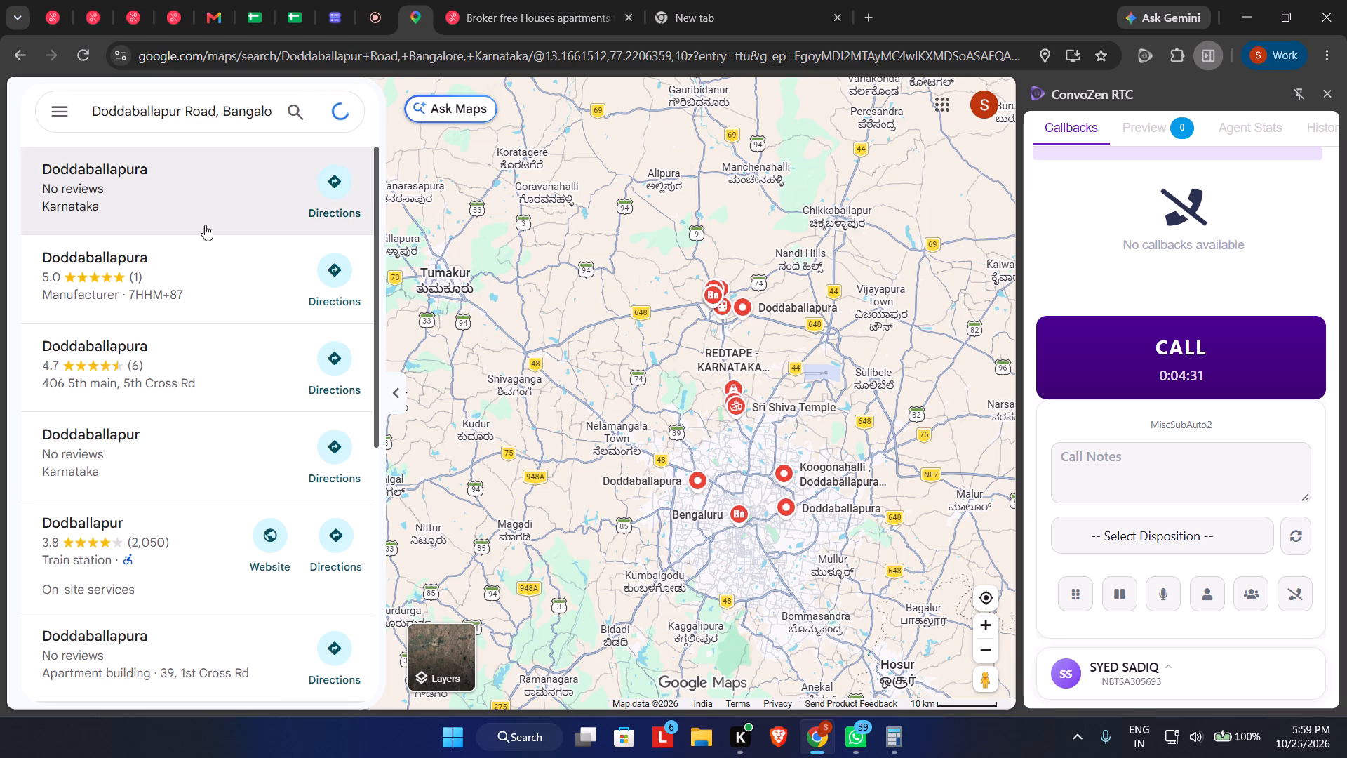
{"action": "scroll", "coordinate": [676, 426], "scroll_direction": "down", "scroll_amount": 2}
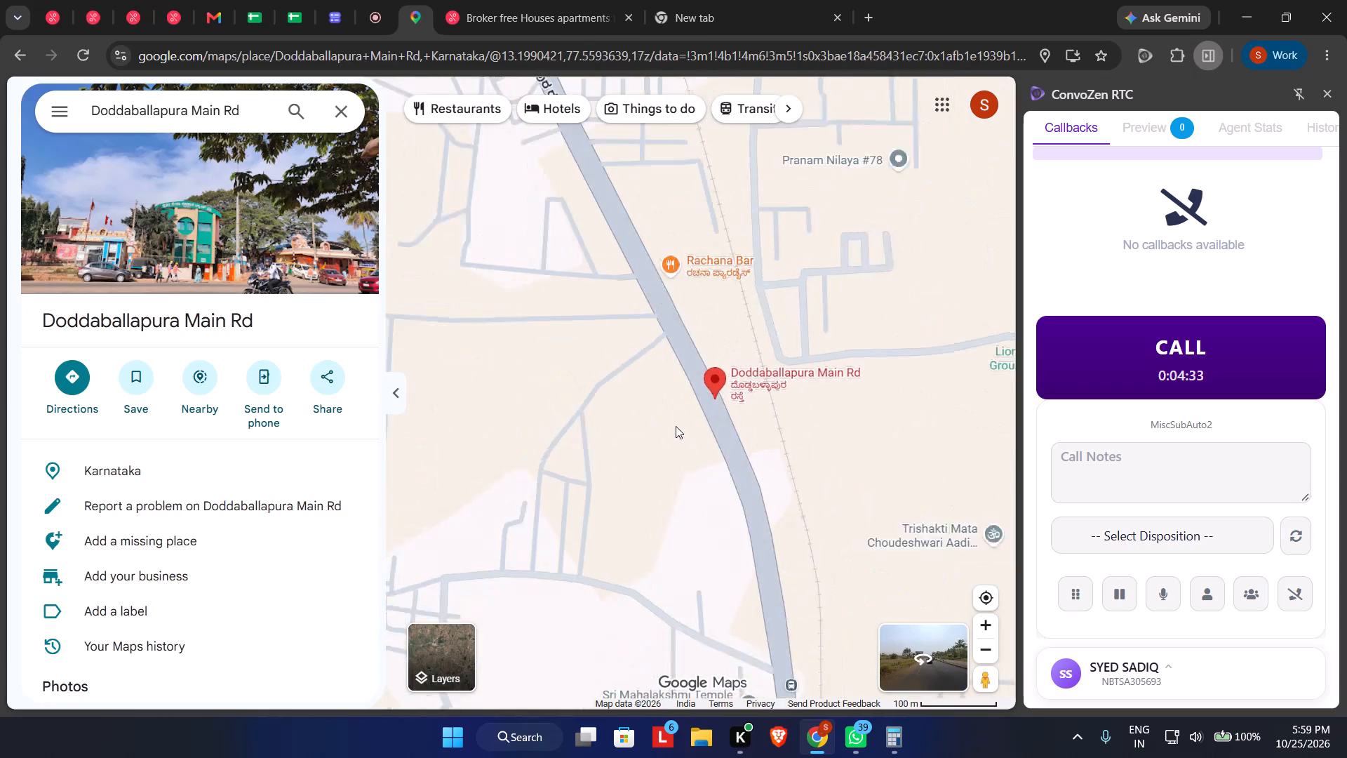
{"action": "scroll", "coordinate": [676, 426], "scroll_direction": "down", "scroll_amount": 8}
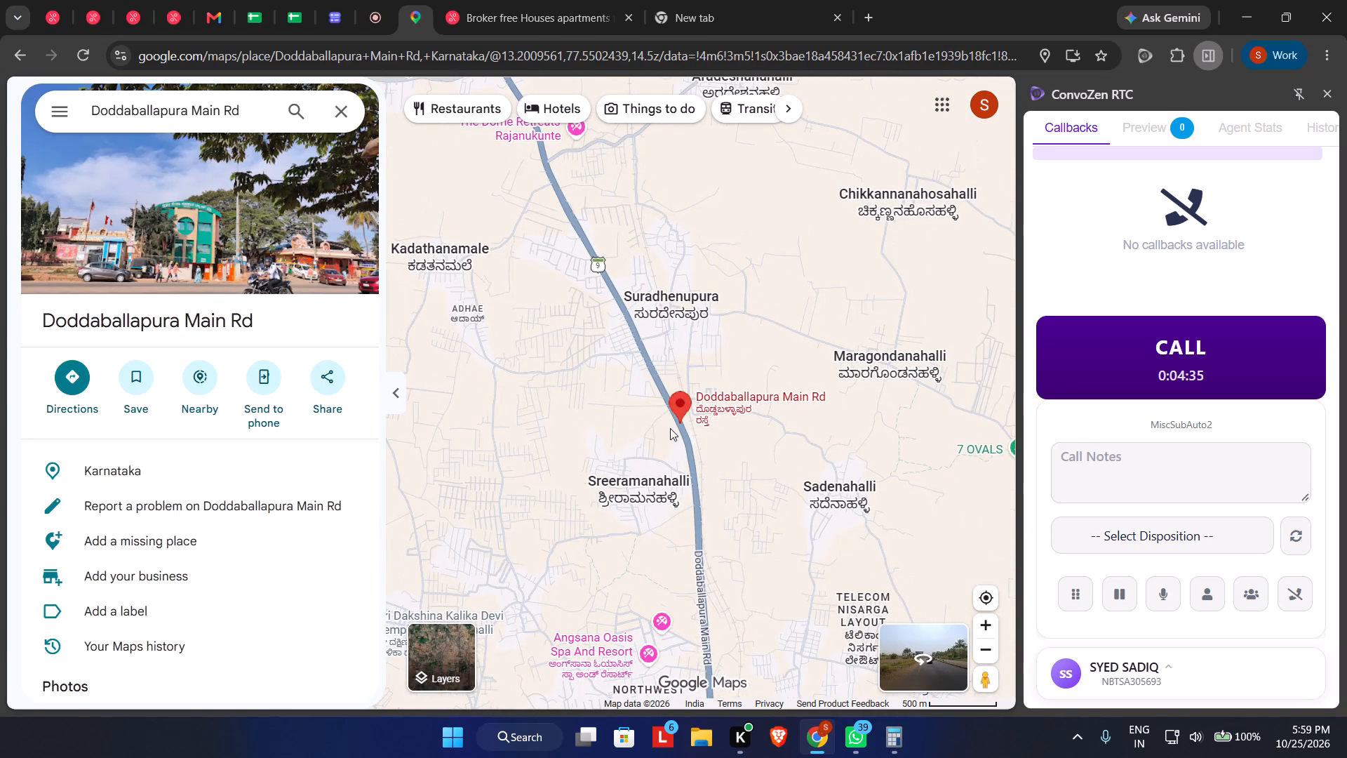
{"action": "scroll", "coordinate": [670, 428], "scroll_direction": "down", "scroll_amount": 2}
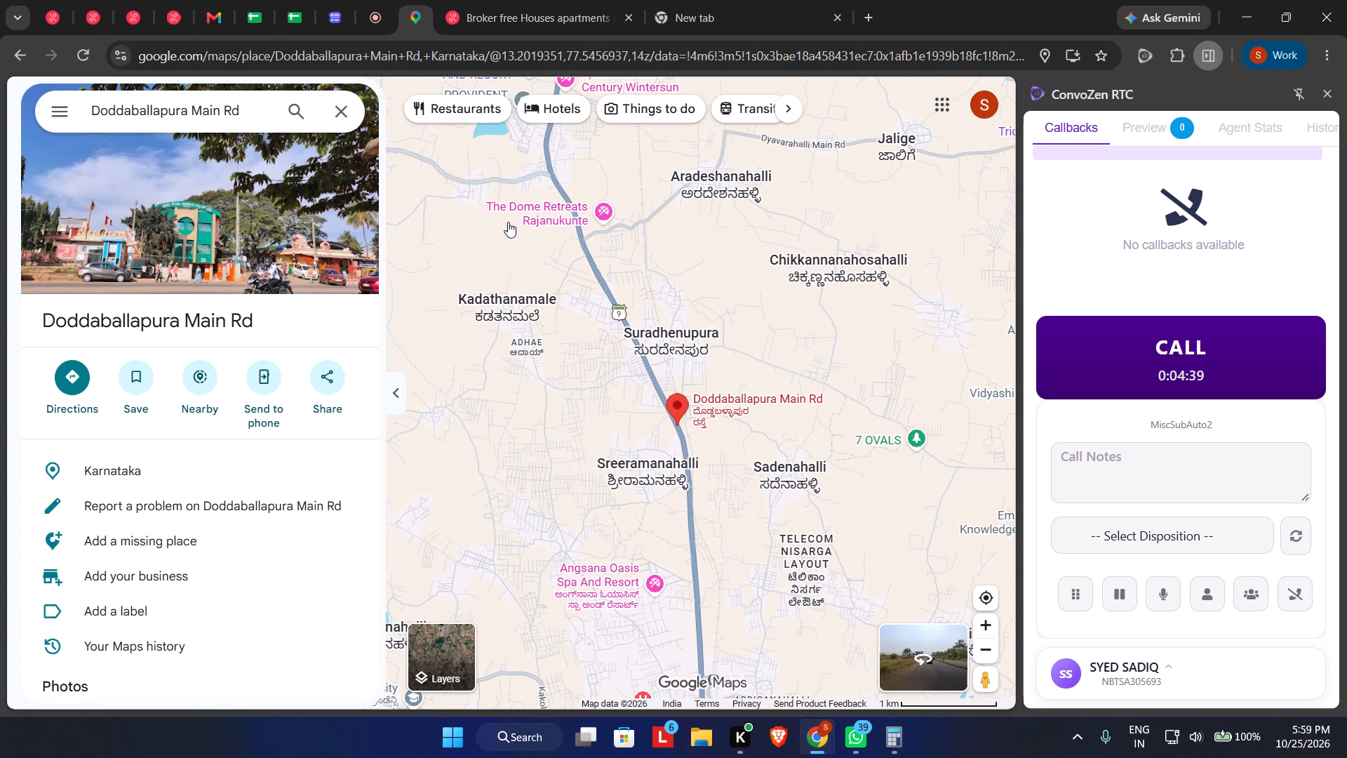
Extend the map search for Doddaballapura Main Rd with "KNS fresco" and run it.
{"action": "left_click", "coordinate": [236, 107]}
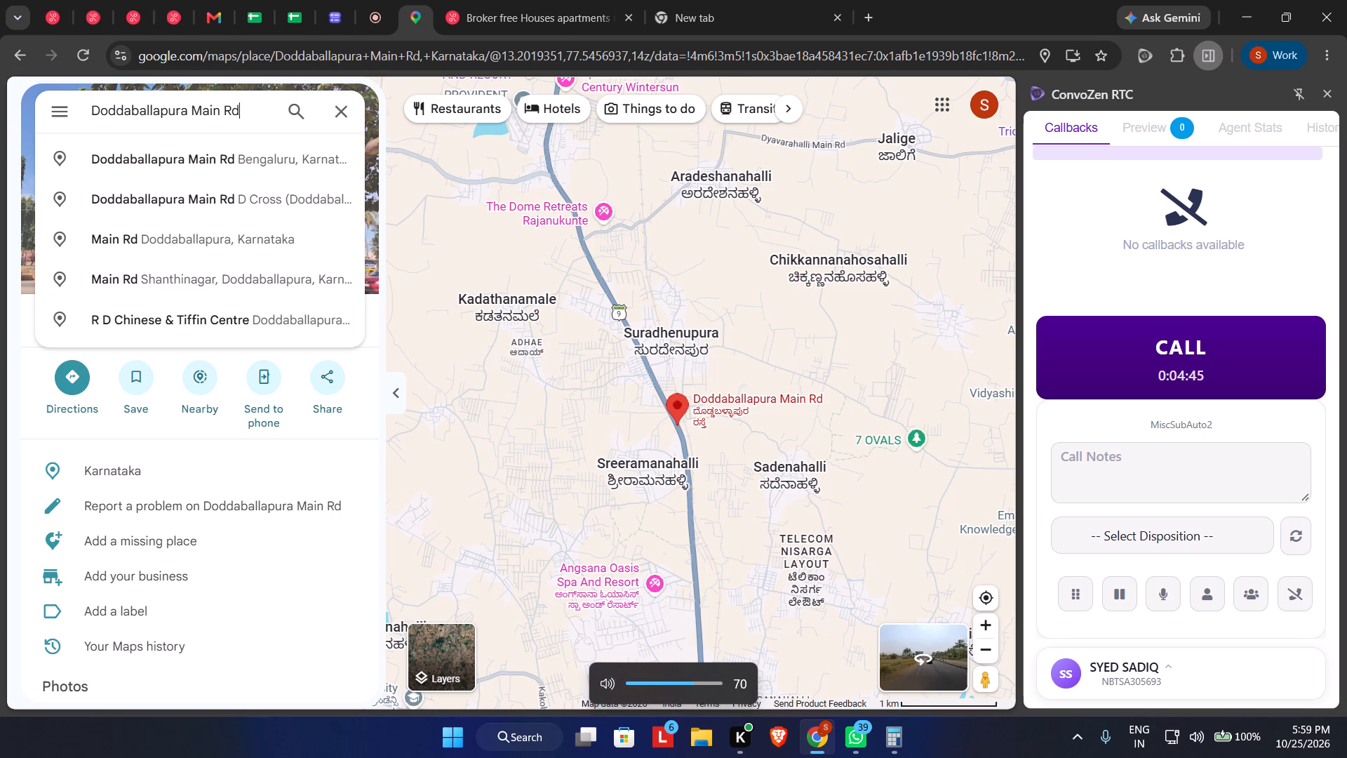
{"action": "type", "text": ", k"}
{"action": "key", "text": "BackSpace"}
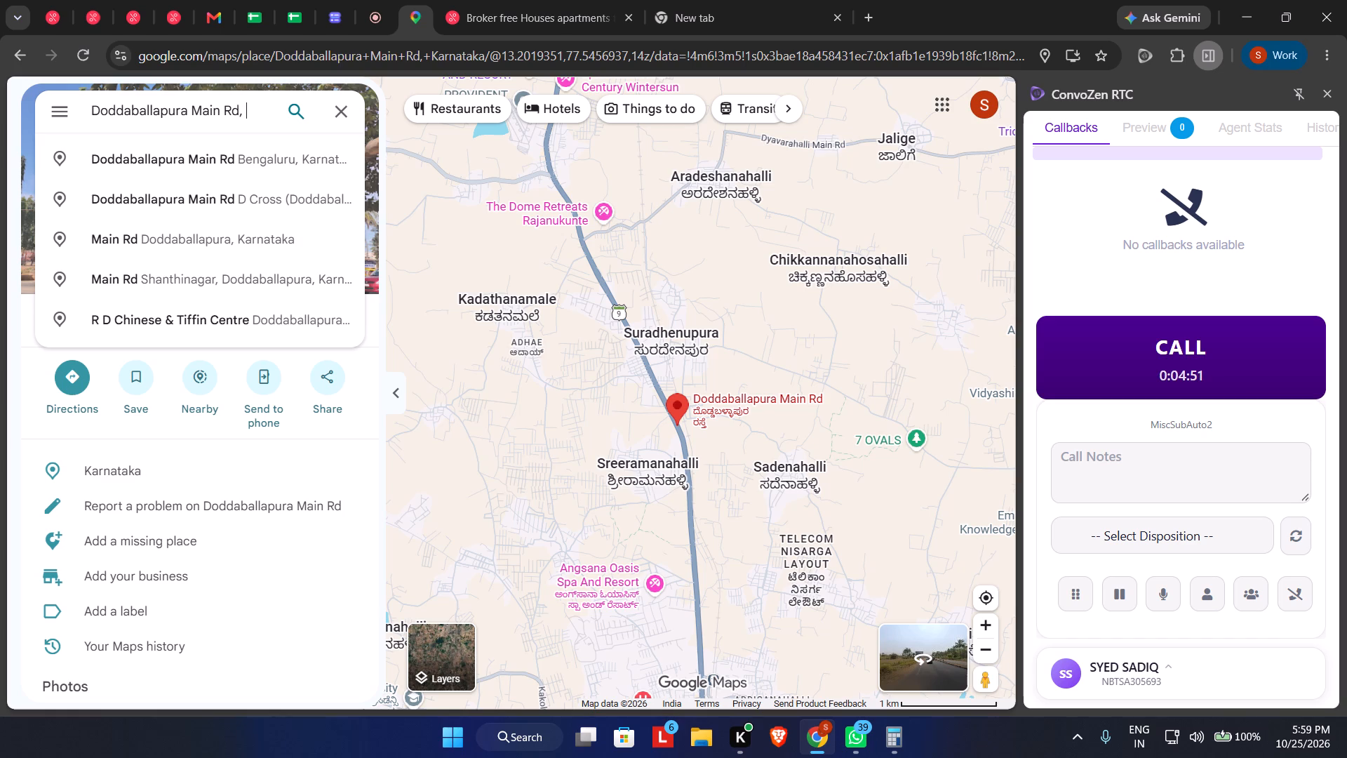
{"action": "type", "text": "KNS frenco"}
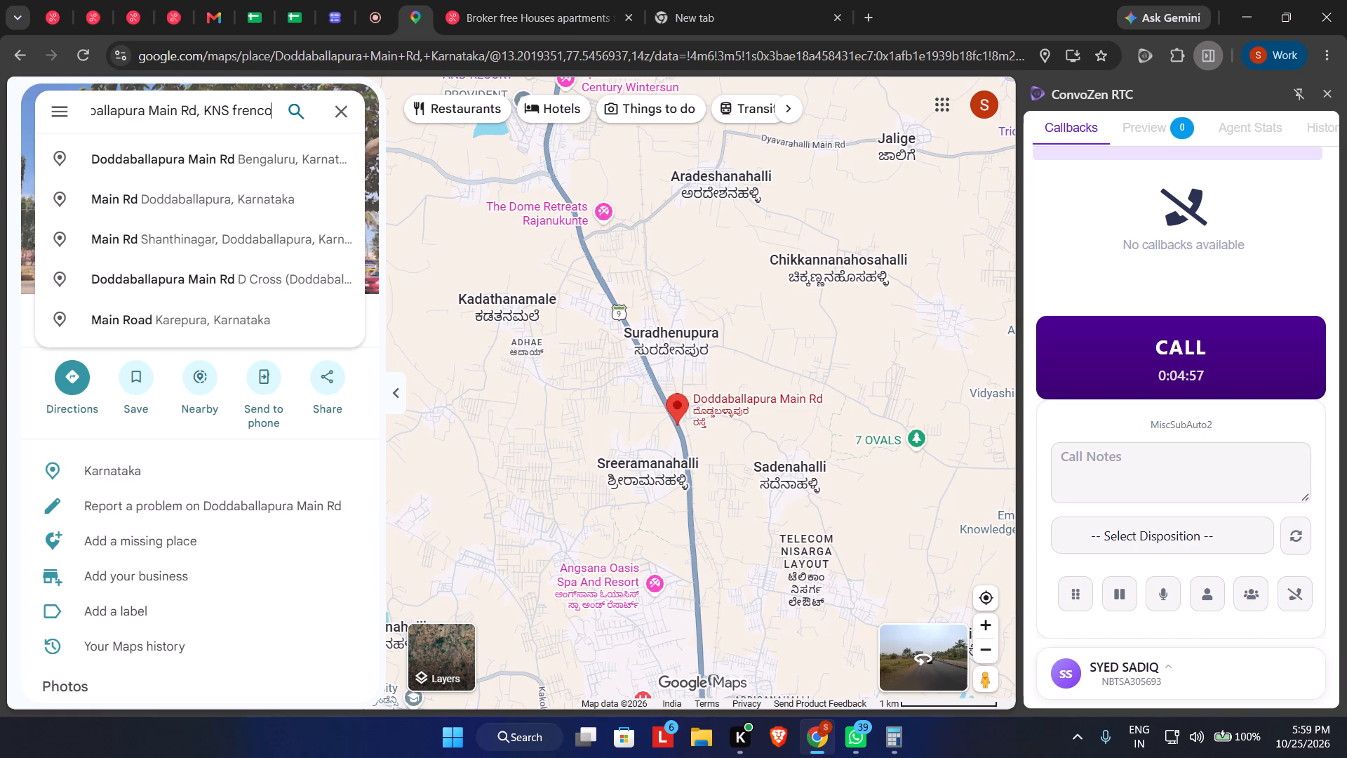
{"action": "left_click", "coordinate": [260, 118]}
{"action": "key", "text": "BackSpace"}
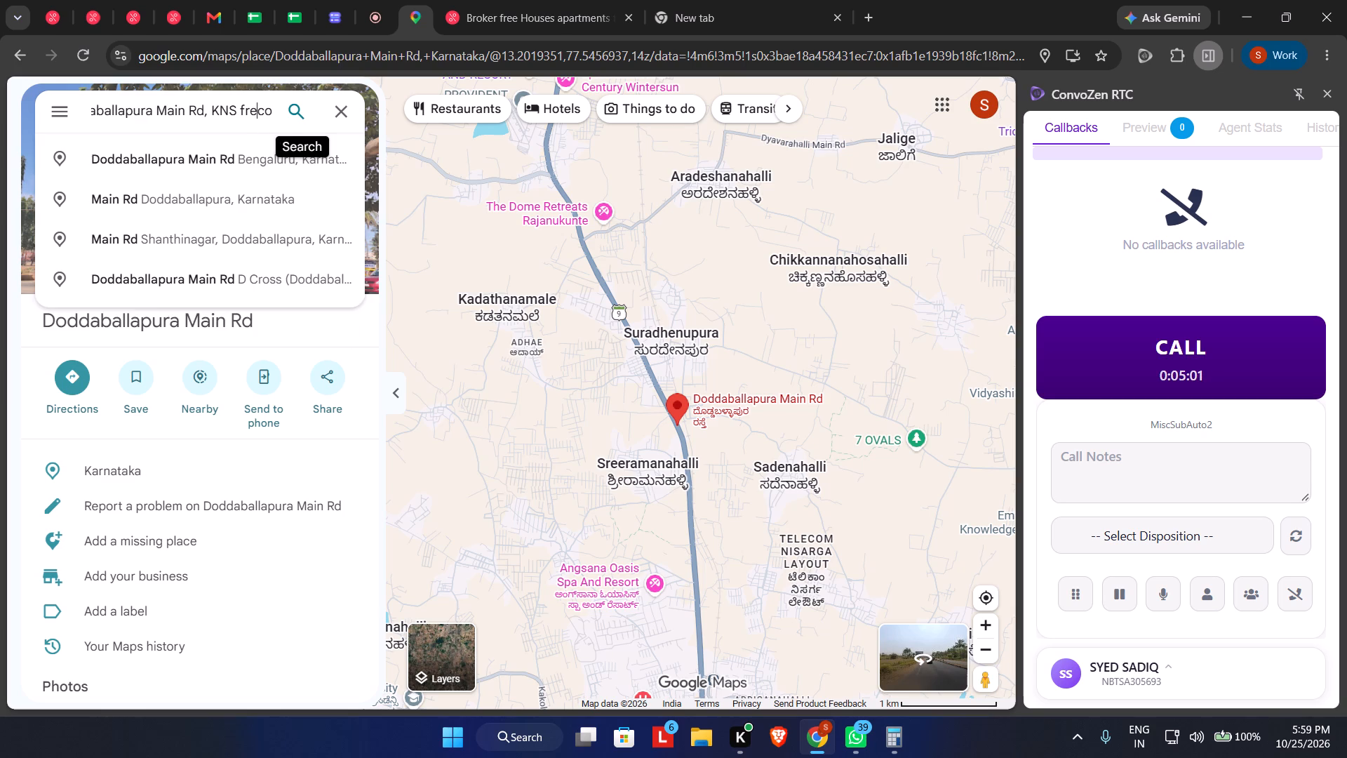
{"action": "type", "text": "sh"}
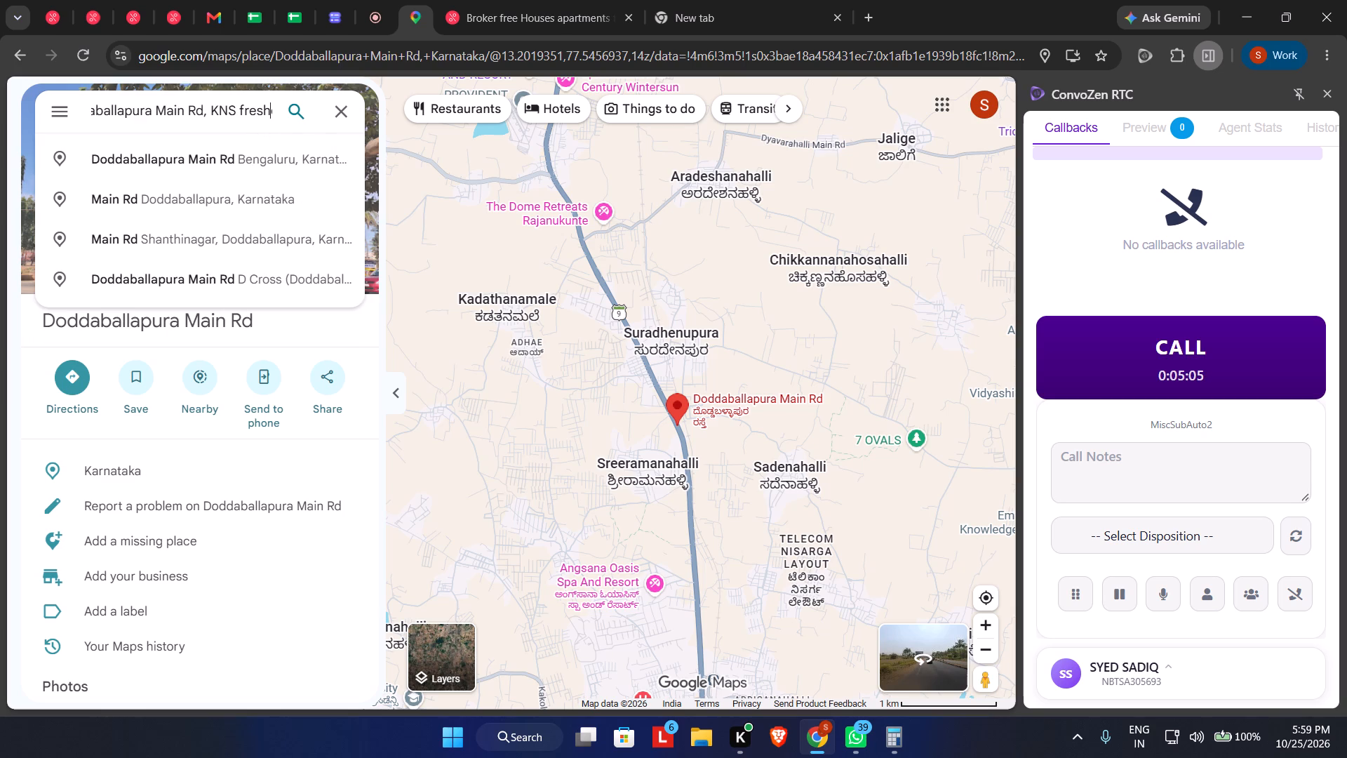
{"action": "key", "text": "BackSpace"}
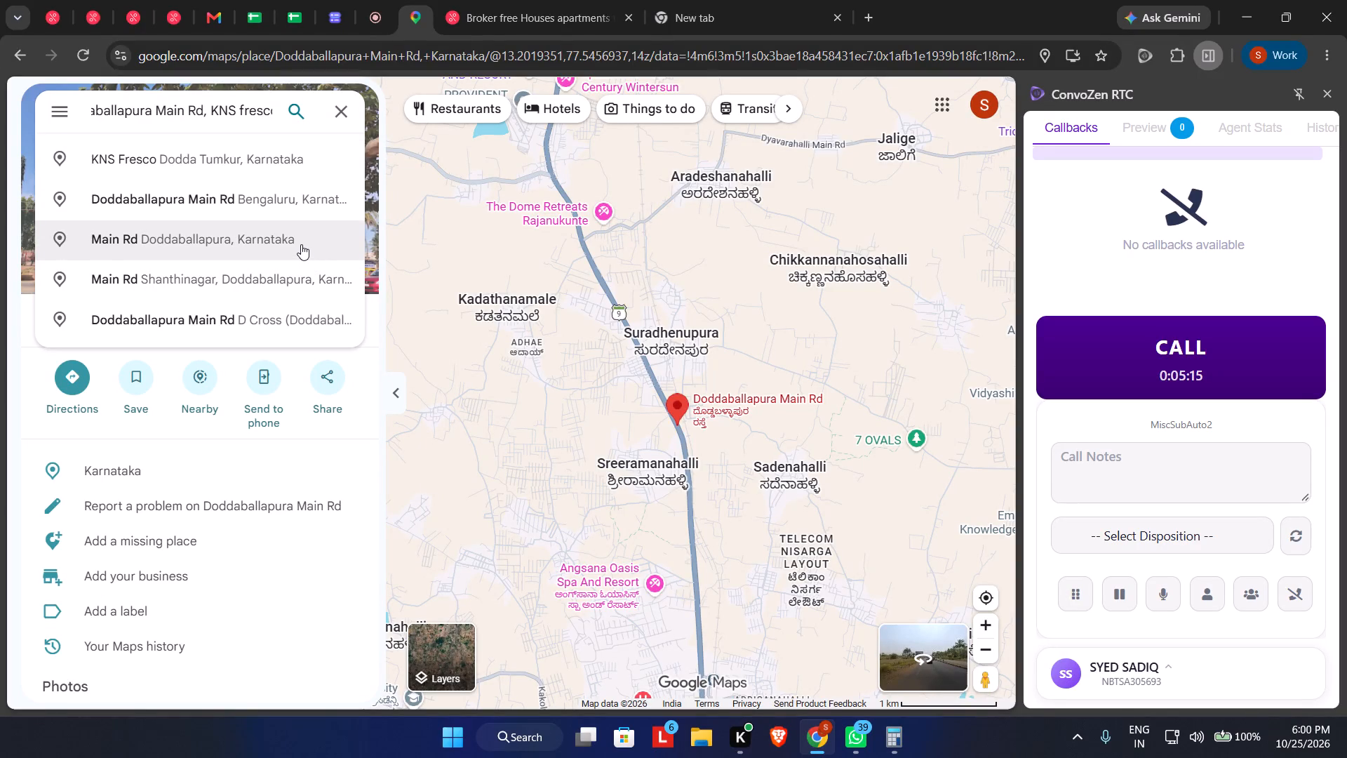
{"action": "key", "text": "Return"}
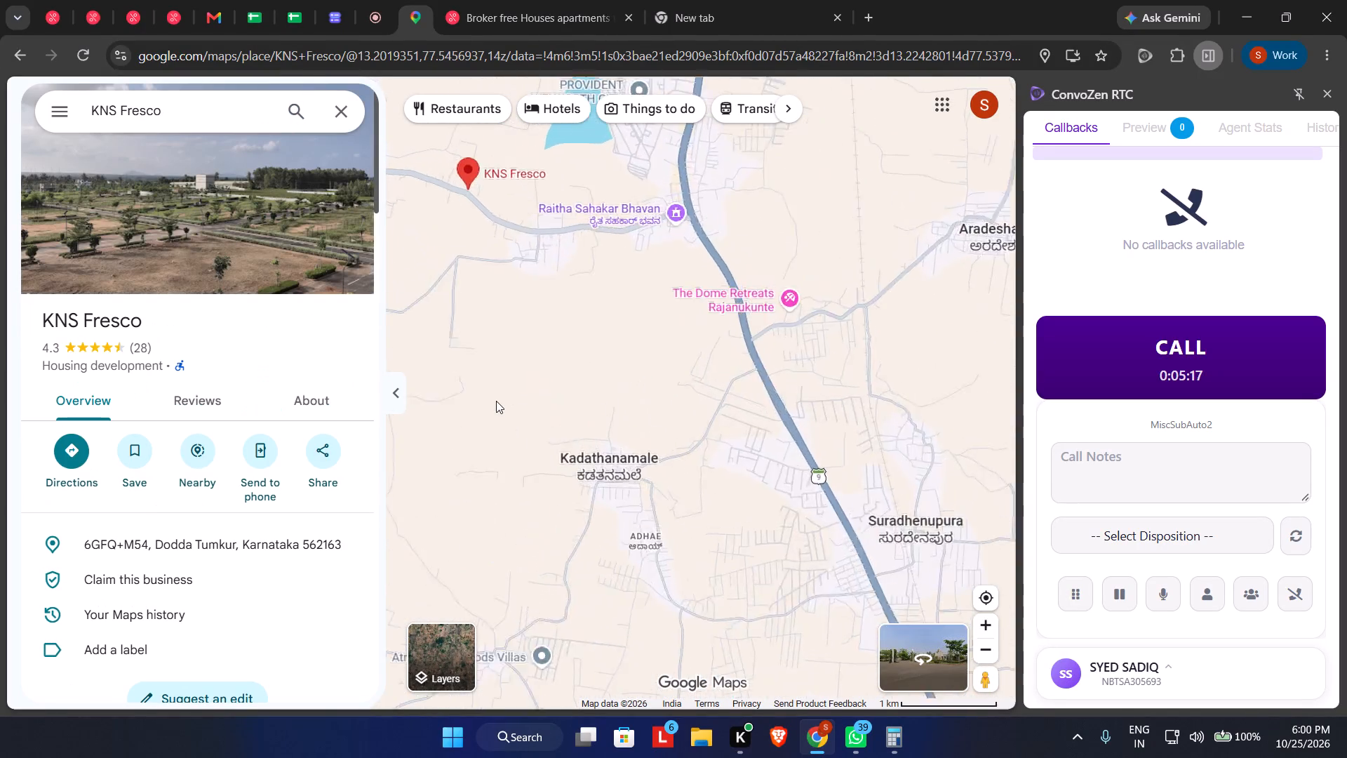
Examine where KNS Fresco lies in relation to Doddaballapura, the main road and the surrounding villages.
{"action": "scroll", "coordinate": [496, 401], "scroll_direction": "down", "scroll_amount": 1}
{"action": "scroll", "coordinate": [496, 401], "scroll_direction": "up", "scroll_amount": 1}
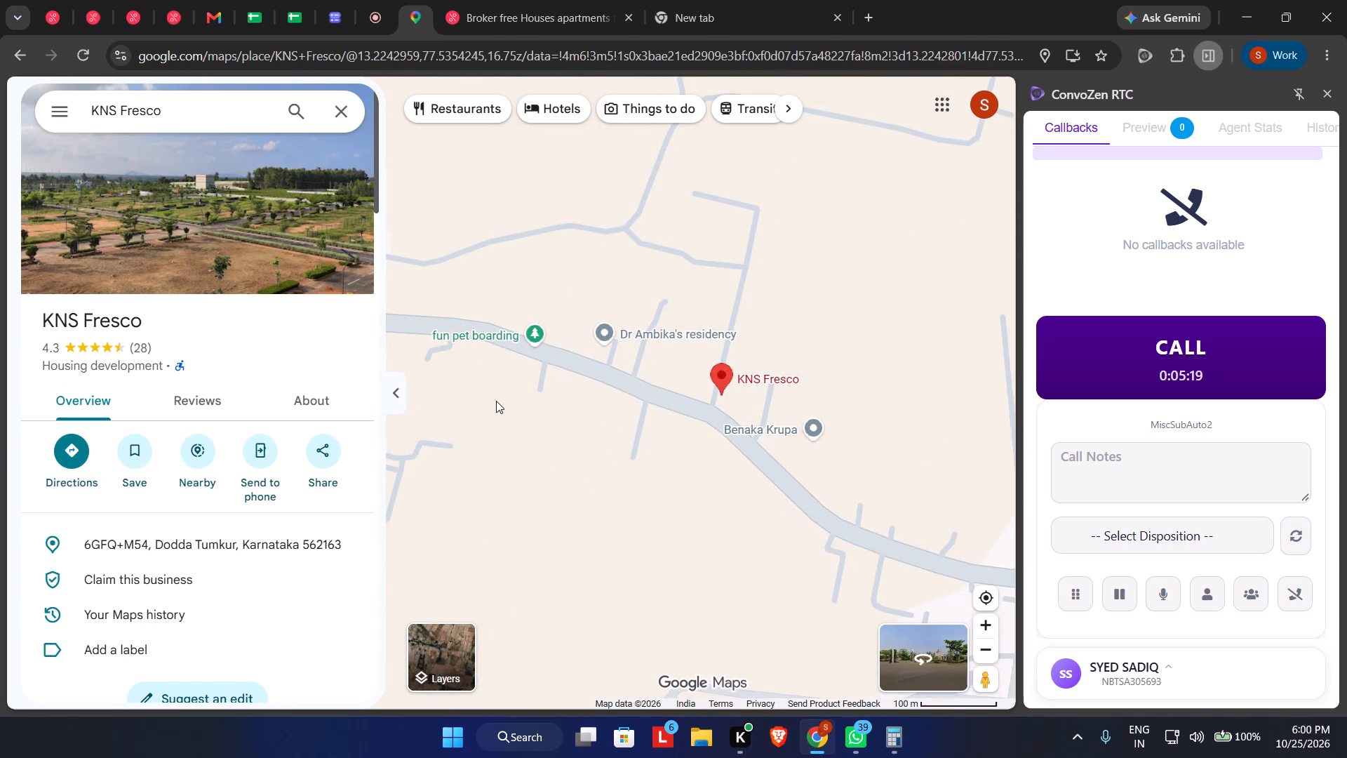
{"action": "scroll", "coordinate": [496, 401], "scroll_direction": "down", "scroll_amount": 5}
{"action": "scroll", "coordinate": [496, 401], "scroll_direction": "up", "scroll_amount": 1}
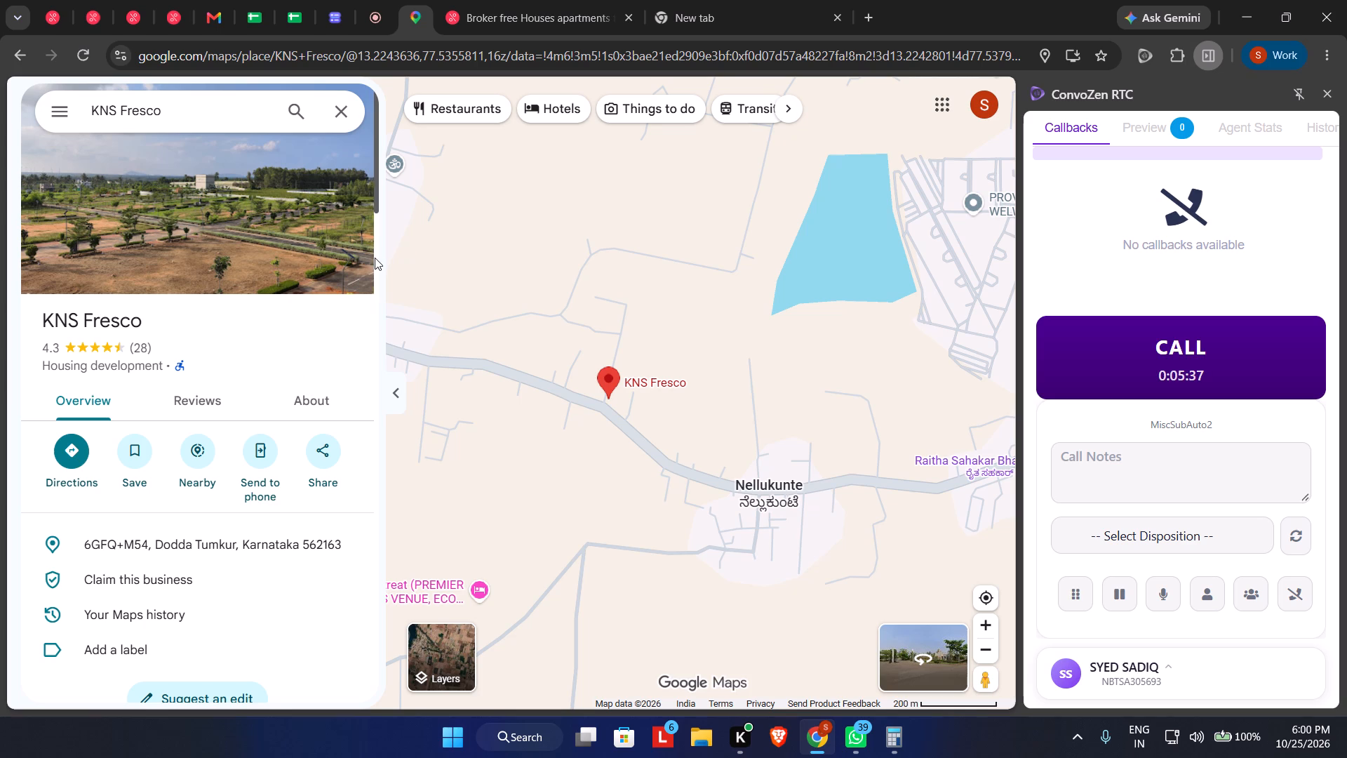
{"action": "scroll", "coordinate": [648, 387], "scroll_direction": "down", "scroll_amount": 12}
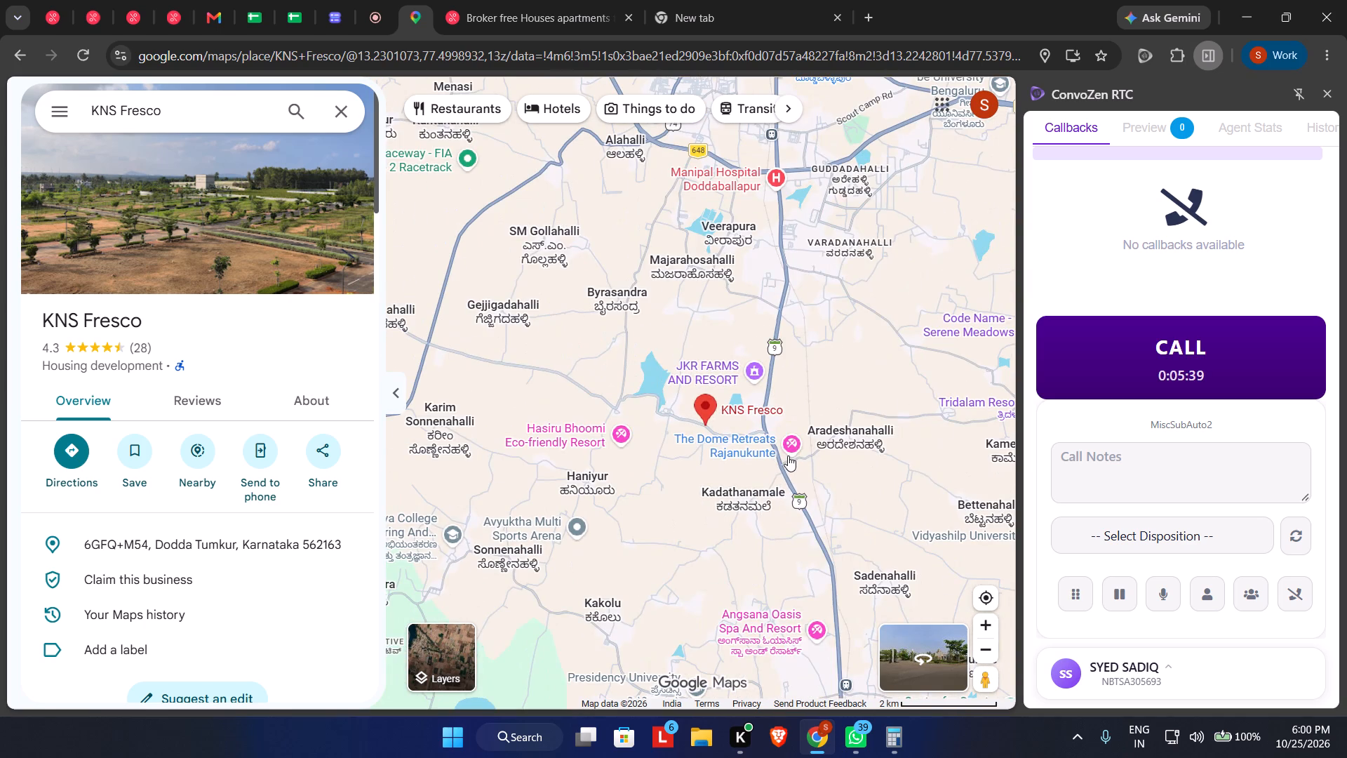
{"action": "scroll", "coordinate": [678, 461], "scroll_direction": "down", "scroll_amount": 5}
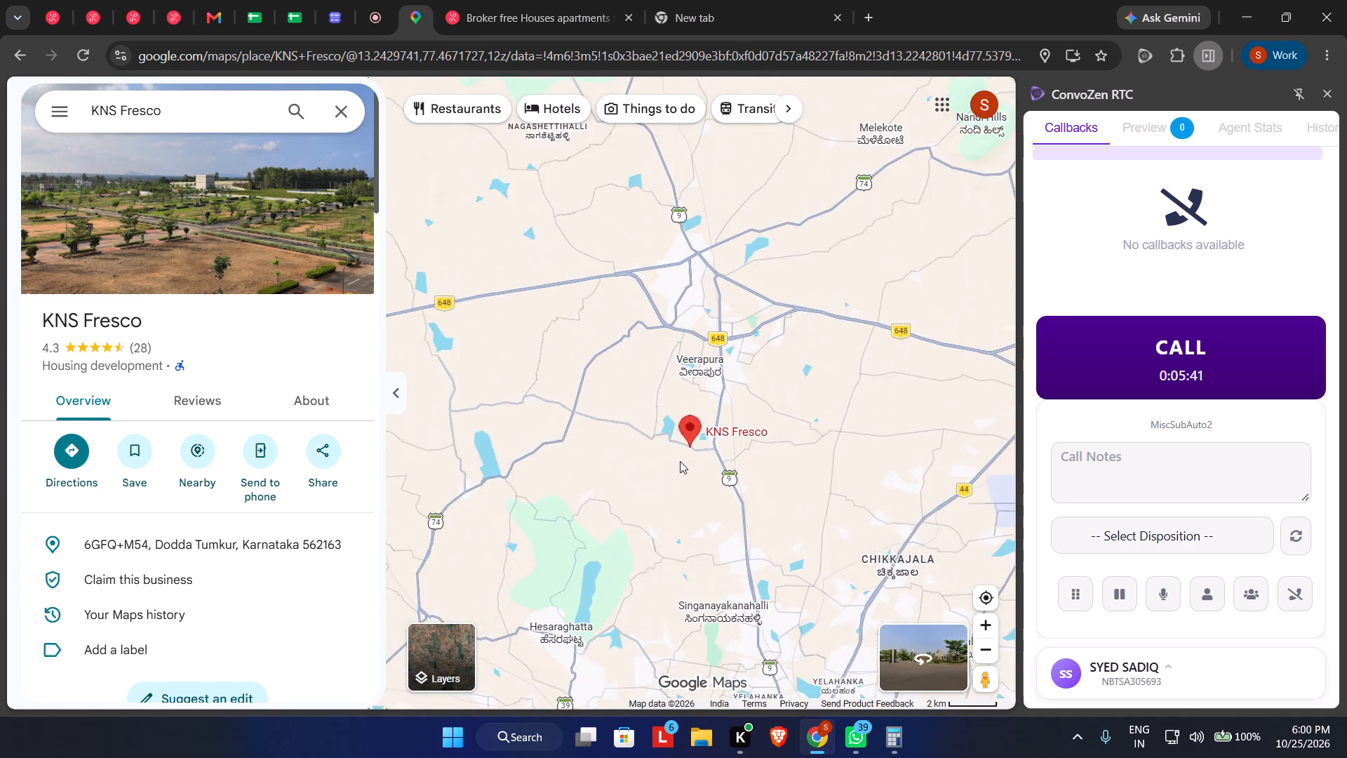
{"action": "scroll", "coordinate": [680, 461], "scroll_direction": "down", "scroll_amount": 4}
{"action": "scroll", "coordinate": [683, 461], "scroll_direction": "up", "scroll_amount": 9}
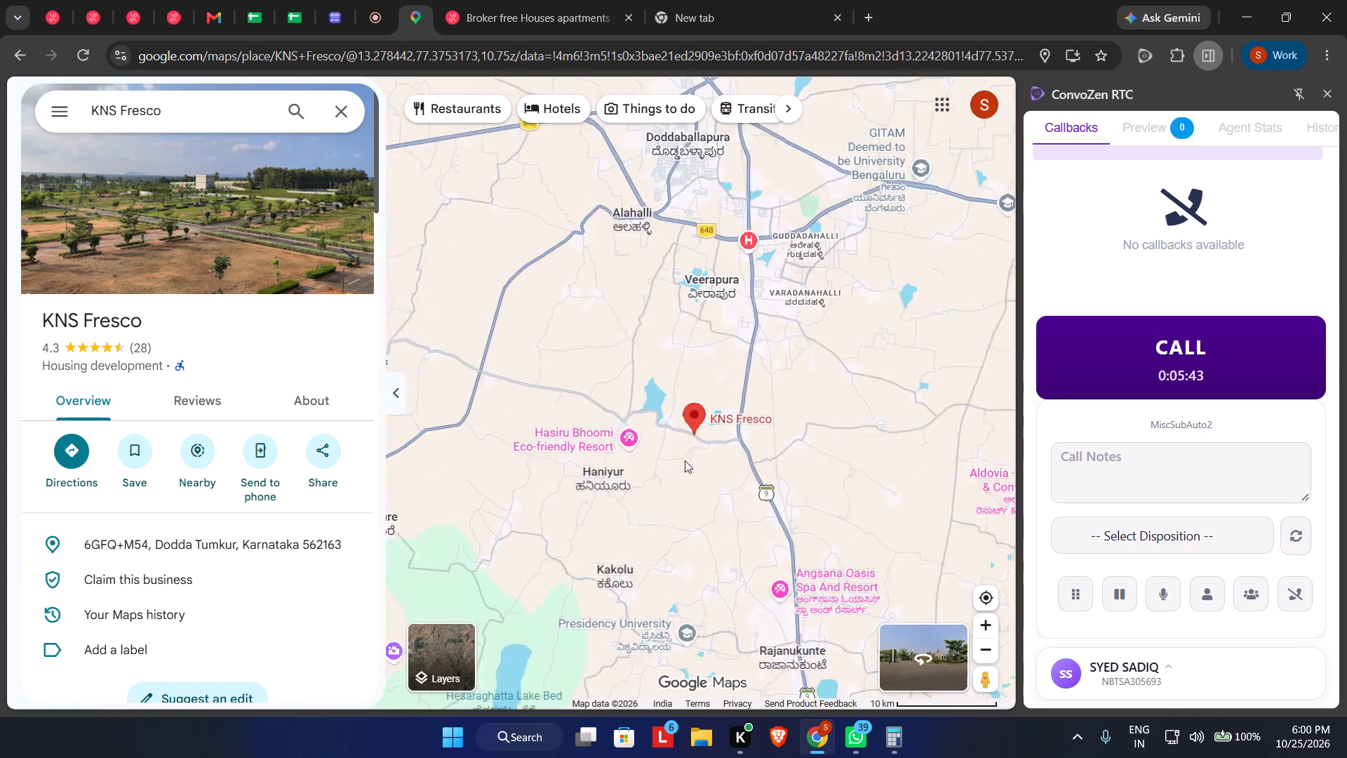
{"action": "scroll", "coordinate": [685, 460], "scroll_direction": "up", "scroll_amount": 8}
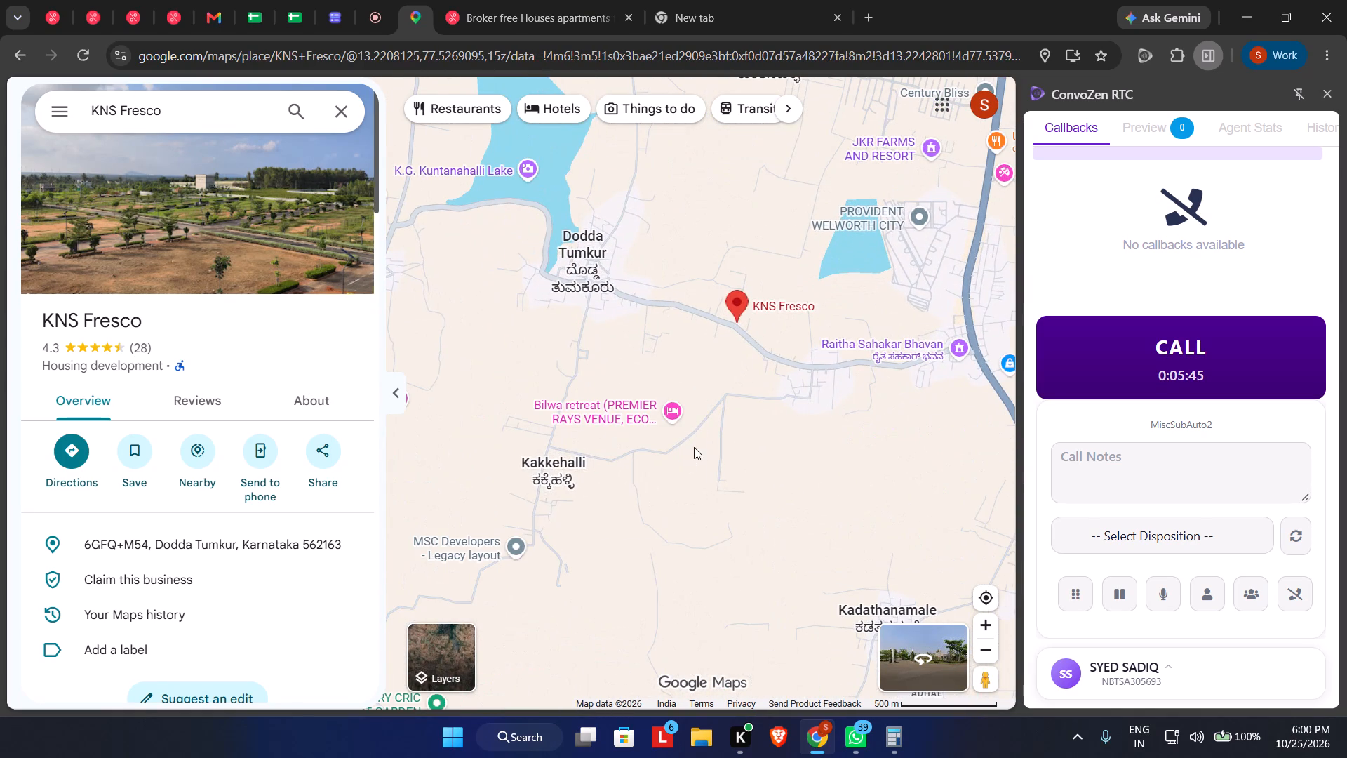
Copy the coordinates 13.224291, 77.537996 of KNS Fresco from the map at close range.
{"action": "left_click_drag", "start_coordinate": [638, 331], "coordinate": [638, 414]}
{"action": "scroll", "coordinate": [641, 415], "scroll_direction": "up", "scroll_amount": 4}
{"action": "left_click_drag", "start_coordinate": [662, 390], "coordinate": [625, 422]}
{"action": "scroll", "coordinate": [667, 430], "scroll_direction": "up", "scroll_amount": 3}
{"action": "left_click_drag", "start_coordinate": [720, 414], "coordinate": [621, 432]}
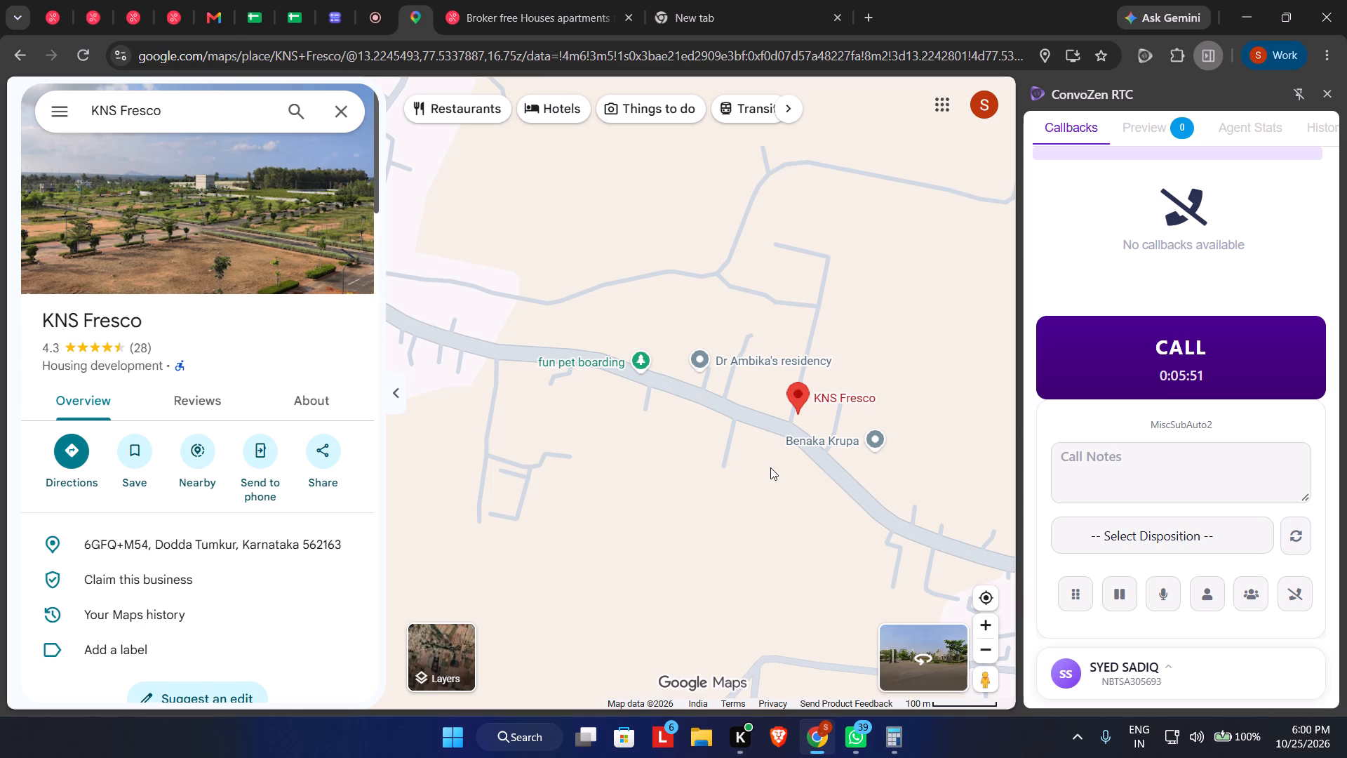
{"action": "scroll", "coordinate": [768, 466], "scroll_direction": "up", "scroll_amount": 2}
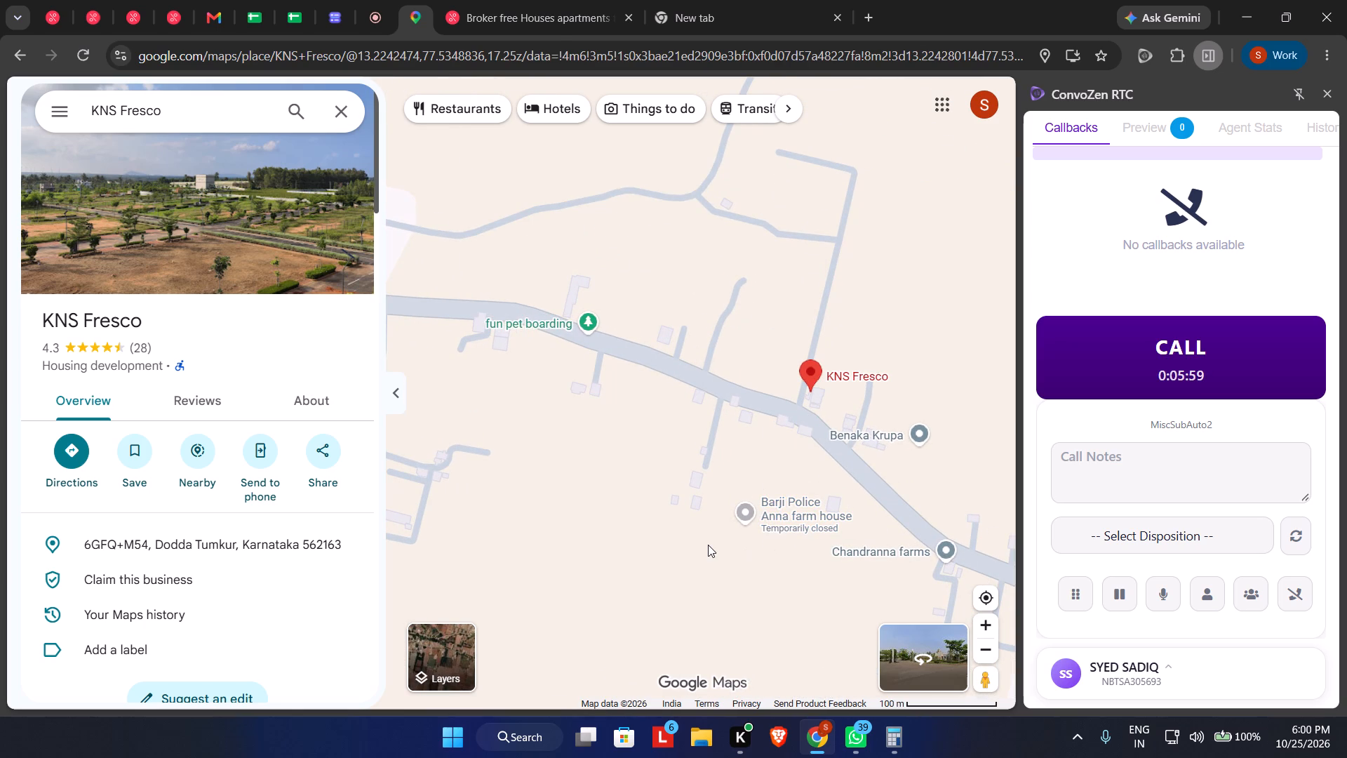
{"action": "scroll", "coordinate": [745, 524], "scroll_direction": "up", "scroll_amount": 4}
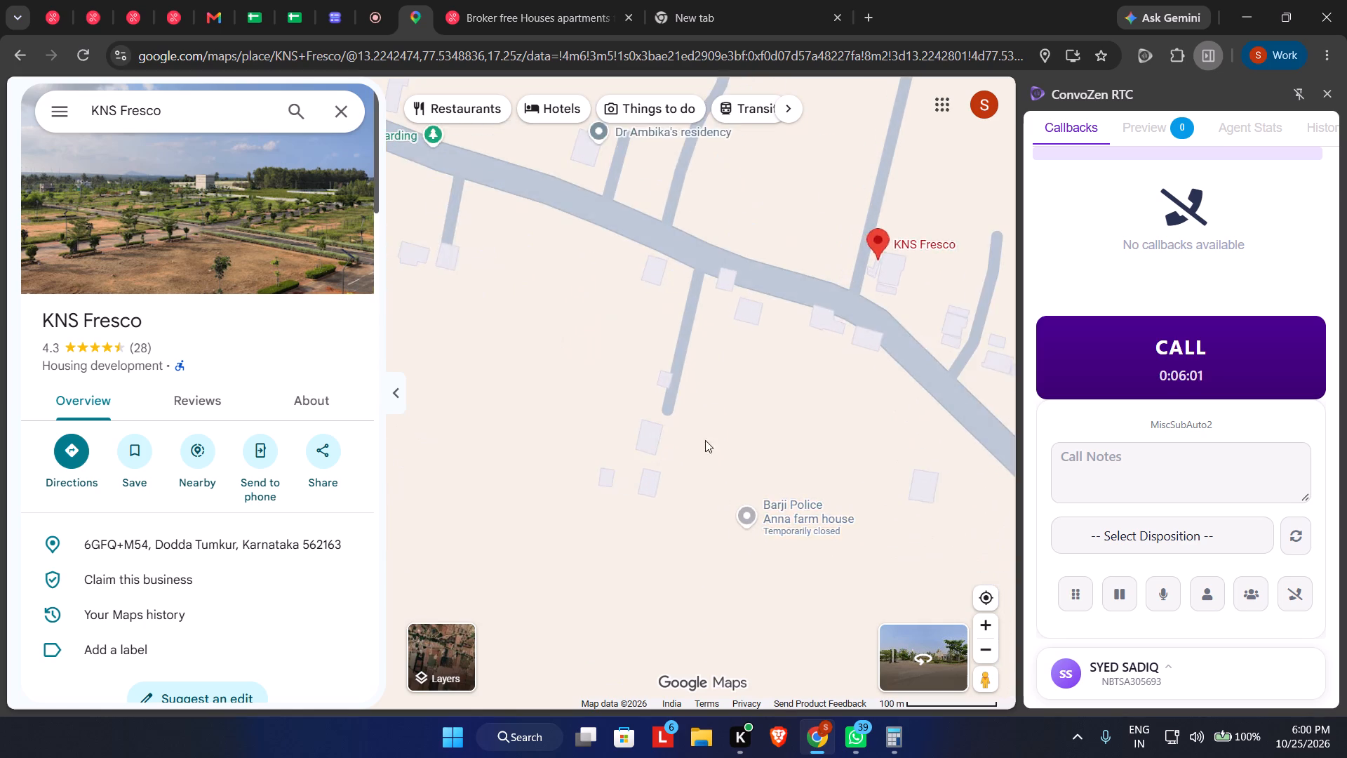
{"action": "left_click_drag", "start_coordinate": [714, 406], "coordinate": [648, 614]}
{"action": "scroll", "coordinate": [711, 575], "scroll_direction": "up", "scroll_amount": 4}
{"action": "left_click_drag", "start_coordinate": [695, 536], "coordinate": [568, 415]}
{"action": "scroll", "coordinate": [613, 470], "scroll_direction": "down", "scroll_amount": 3}
{"action": "scroll", "coordinate": [613, 470], "scroll_direction": "up", "scroll_amount": 4}
{"action": "left_click_drag", "start_coordinate": [565, 454], "coordinate": [640, 570]}
{"action": "scroll", "coordinate": [616, 514], "scroll_direction": "up", "scroll_amount": 7}
{"action": "left_click_drag", "start_coordinate": [603, 404], "coordinate": [630, 552]}
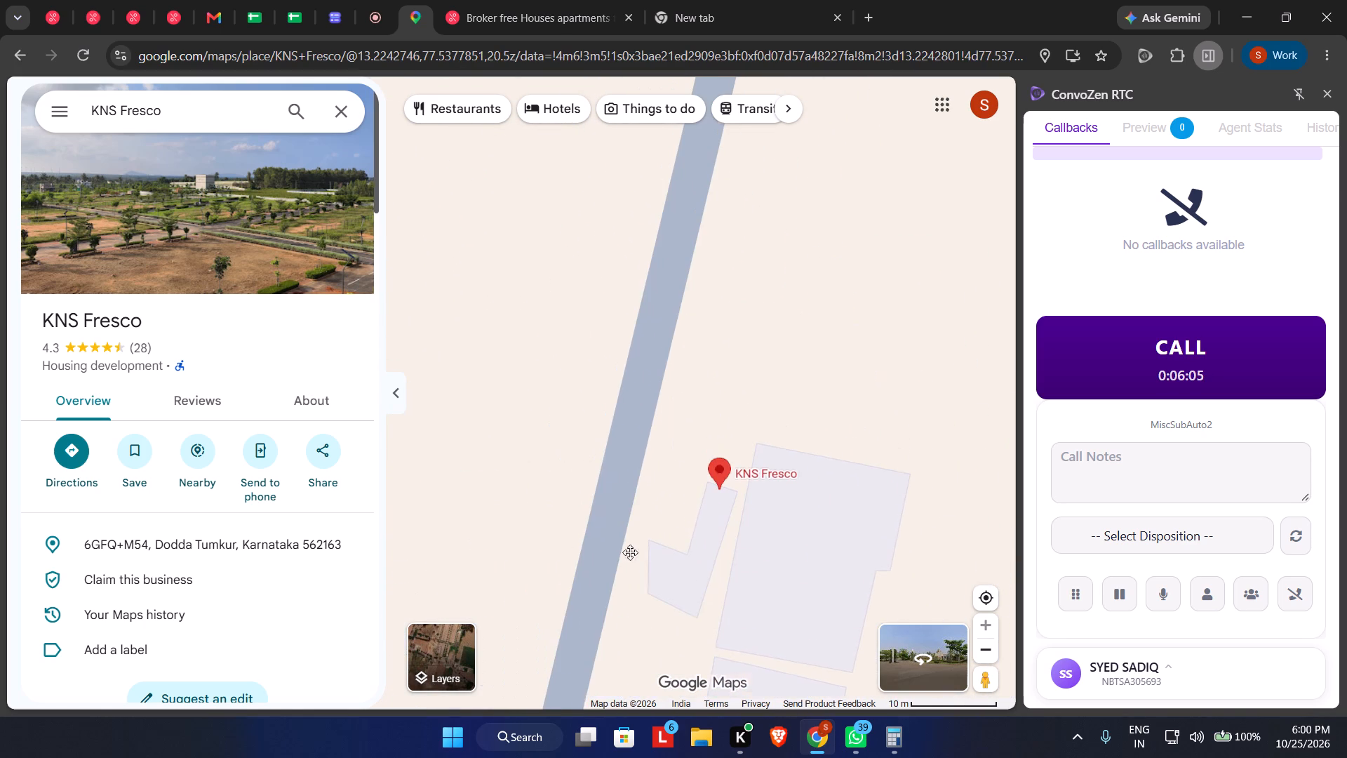
{"action": "left_click_drag", "start_coordinate": [630, 552], "coordinate": [631, 552]}
{"action": "scroll", "coordinate": [699, 520], "scroll_direction": "up", "scroll_amount": 3}
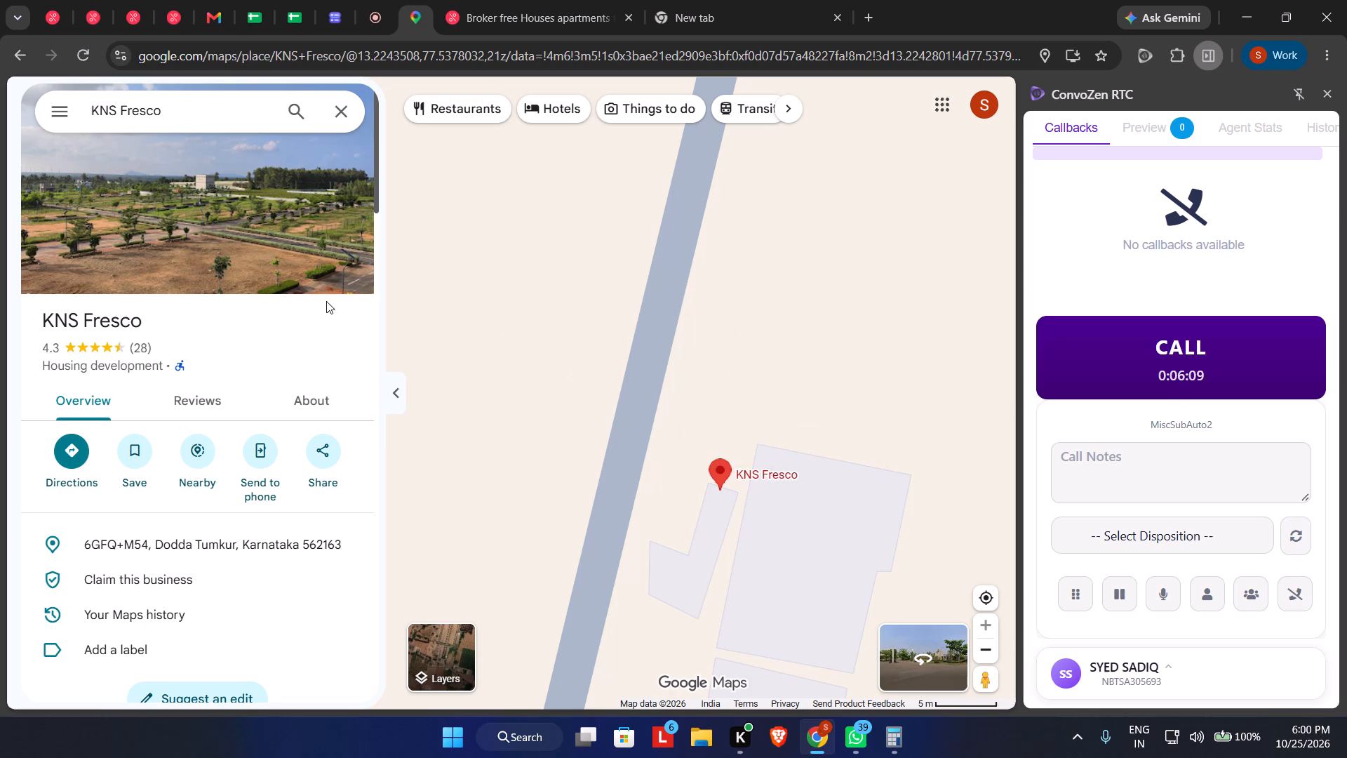
{"action": "right_click", "coordinate": [764, 473]}
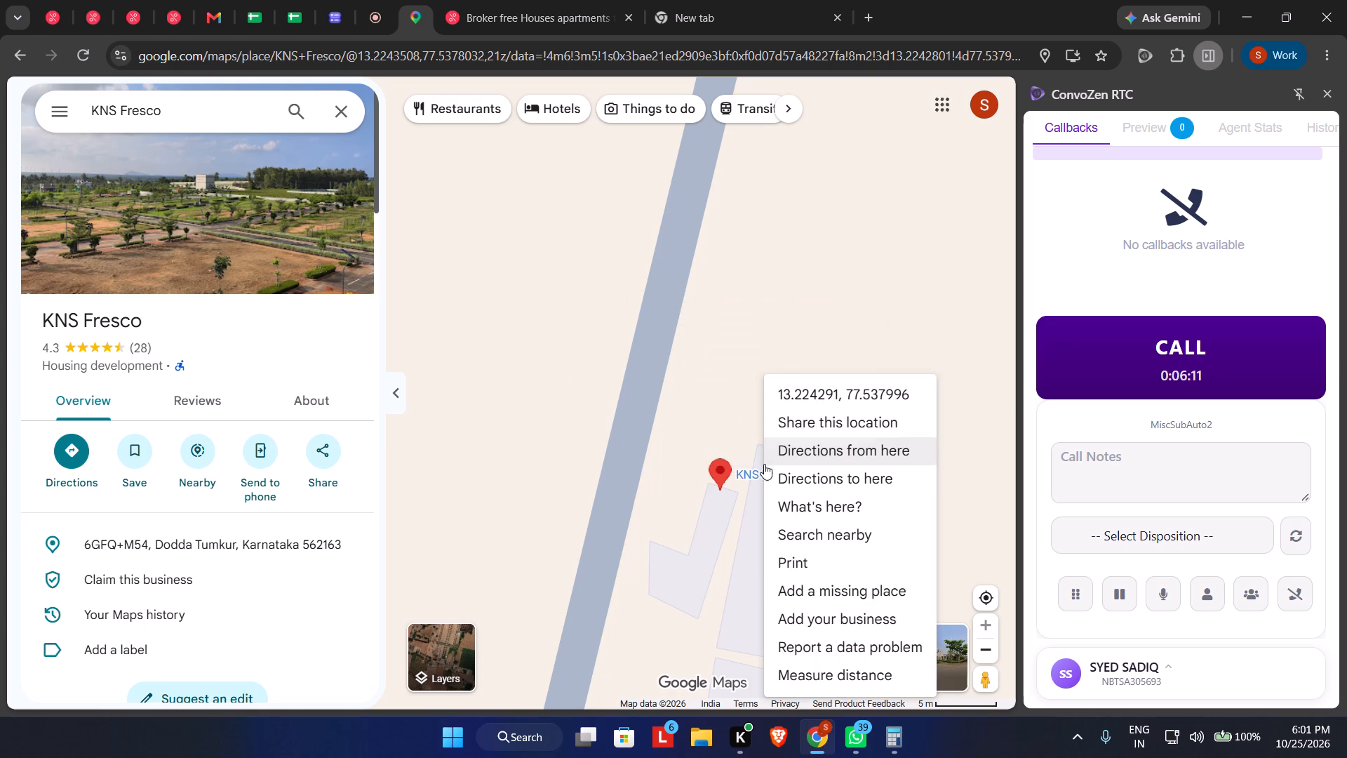
{"action": "left_click", "coordinate": [792, 395]}
Return to the plot listing and enter the copied KNS Fresco coordinates as the latitude and longitude of its locality map.
{"action": "left_click", "coordinate": [541, 0]}
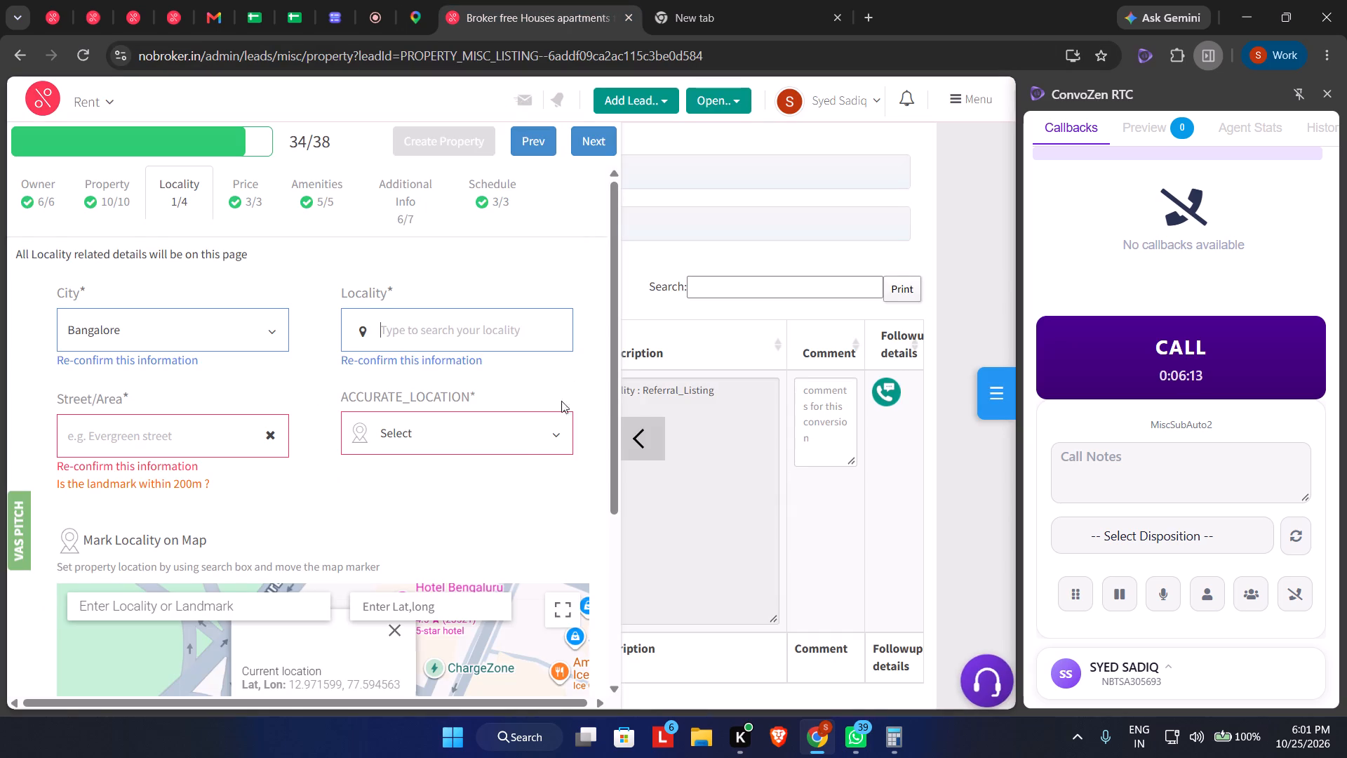
{"action": "scroll", "coordinate": [500, 560], "scroll_direction": "down", "scroll_amount": 2}
{"action": "left_click", "coordinate": [434, 431]}
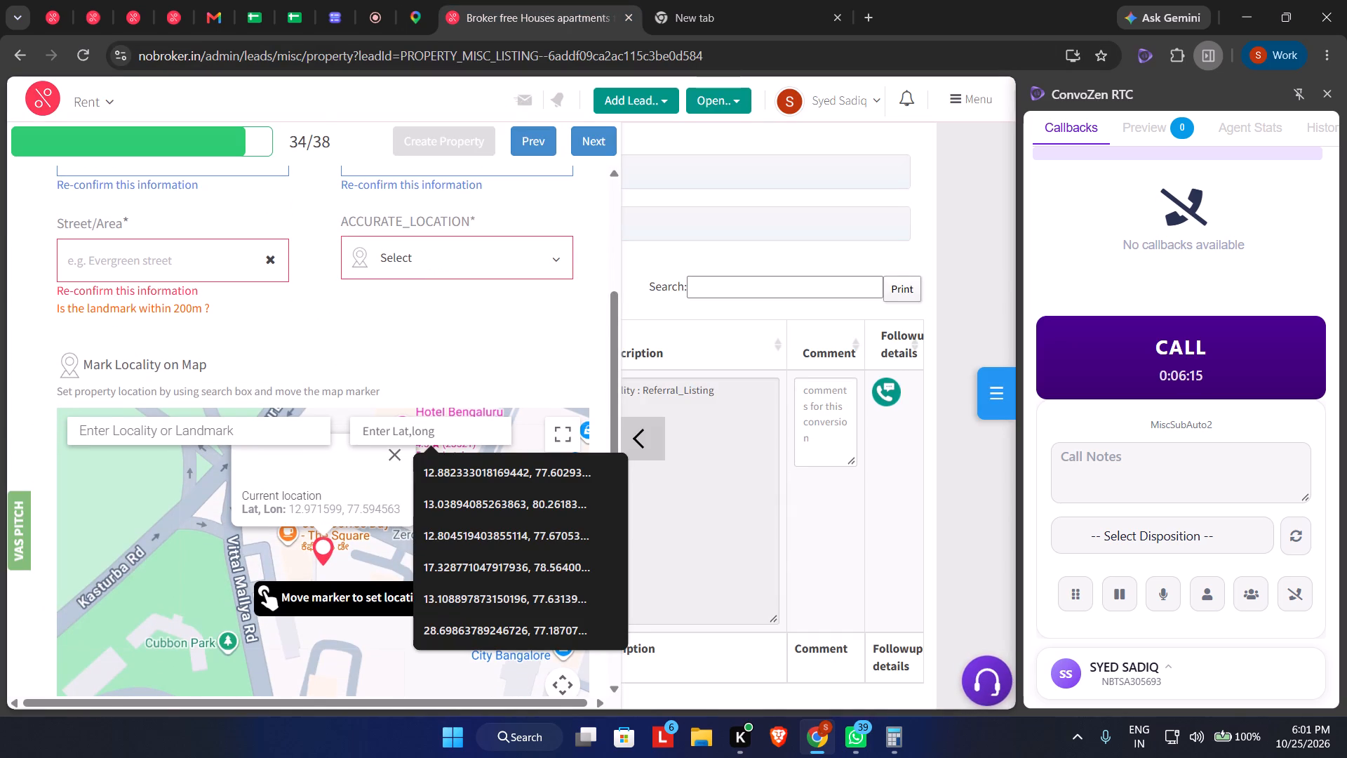
{"action": "key", "text": "ctrl+v"}
{"action": "left_click", "coordinate": [473, 337]}
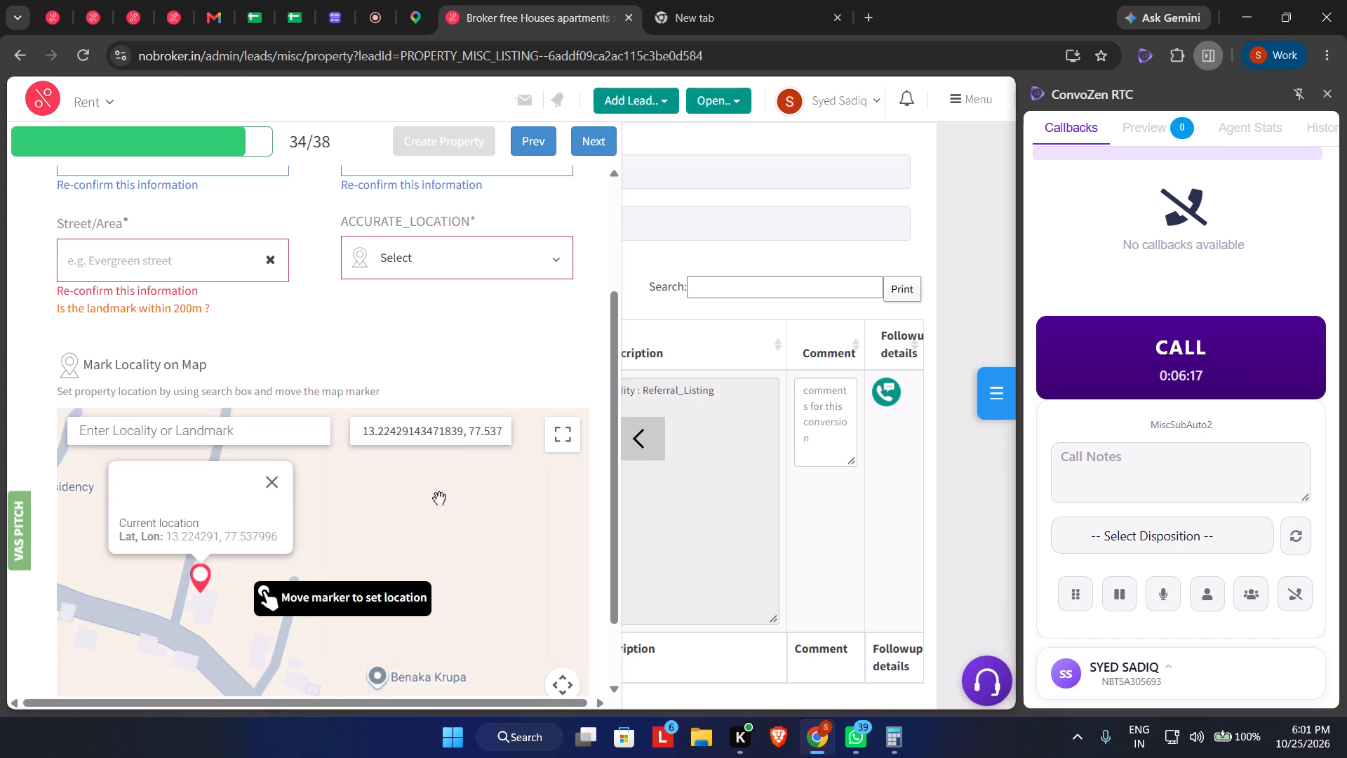
Move the listing's map marker from KNS Fresco along the road to Chandranna farms.
{"action": "scroll", "coordinate": [436, 511], "scroll_direction": "down", "scroll_amount": 1}
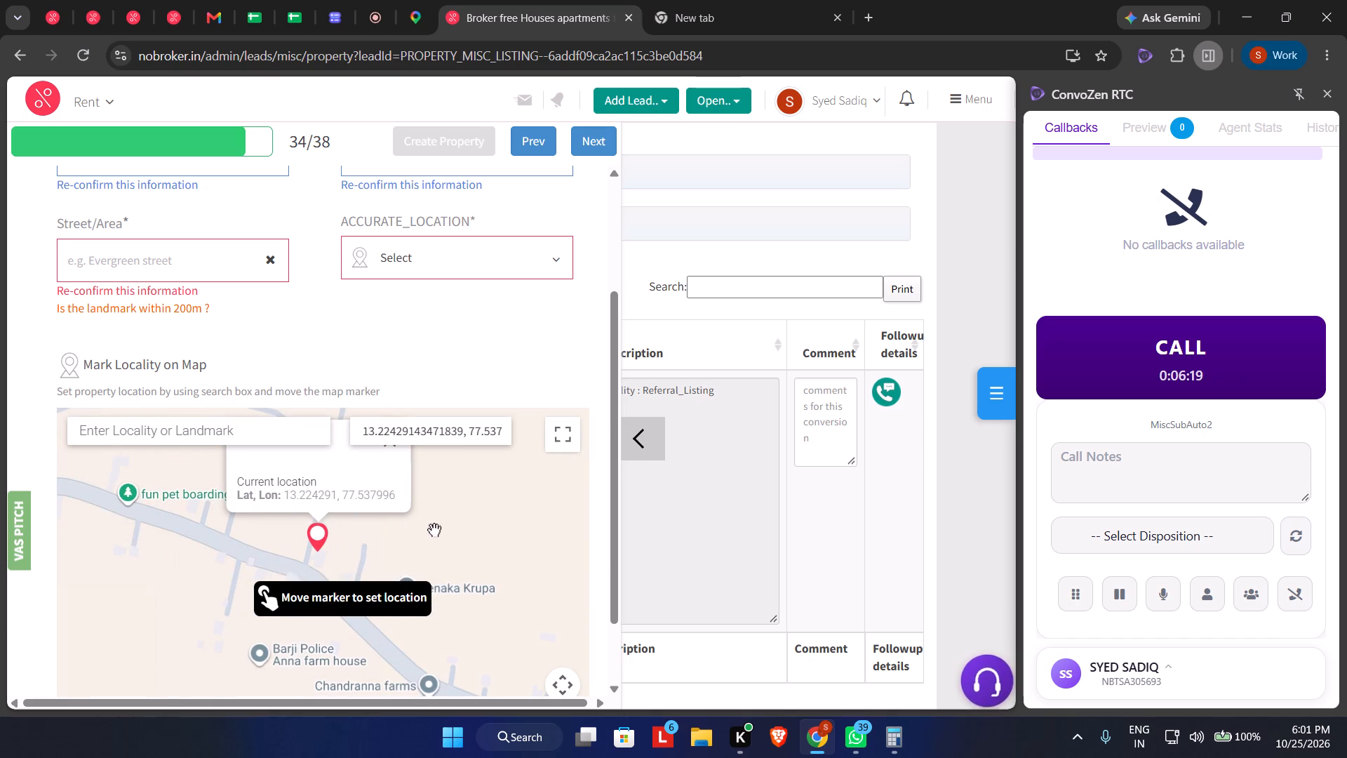
{"action": "left_click_drag", "start_coordinate": [443, 554], "coordinate": [457, 493]}
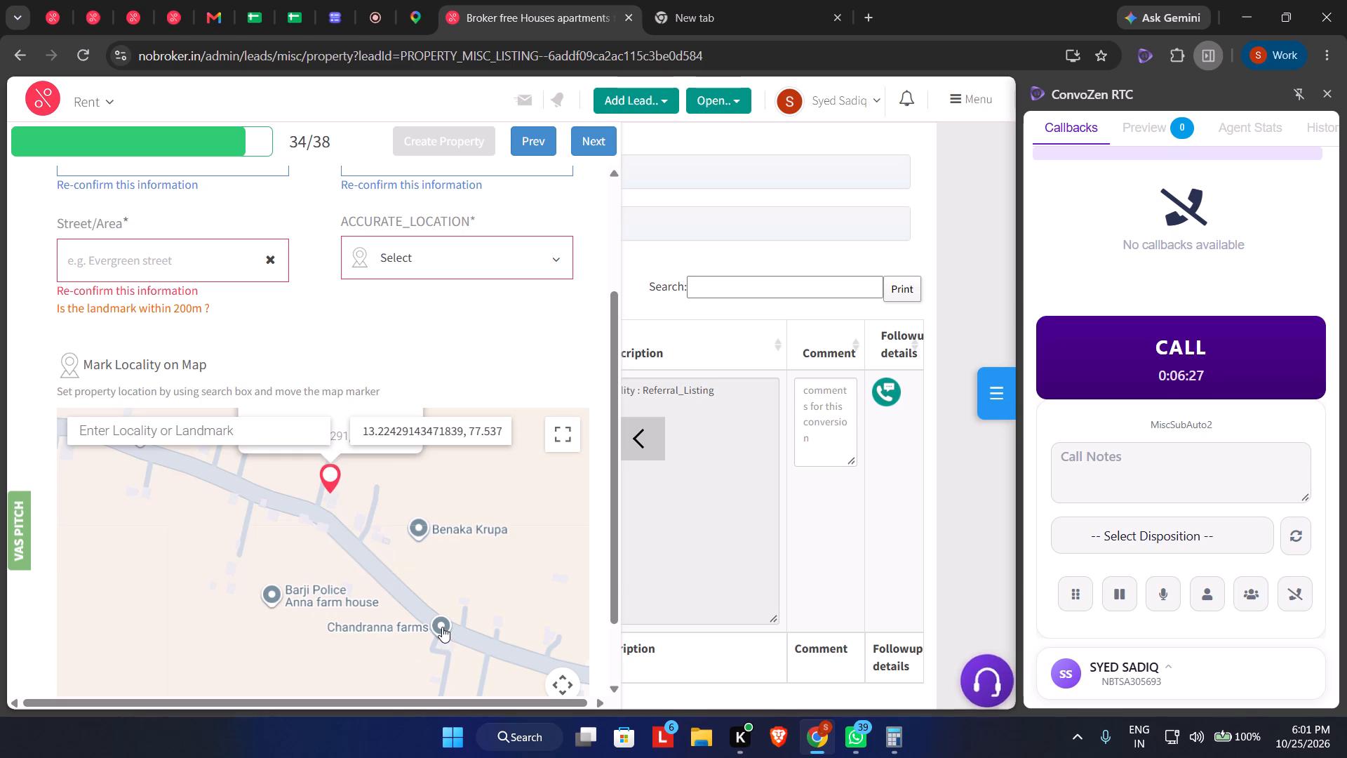
{"action": "left_click_drag", "start_coordinate": [334, 486], "coordinate": [443, 629]}
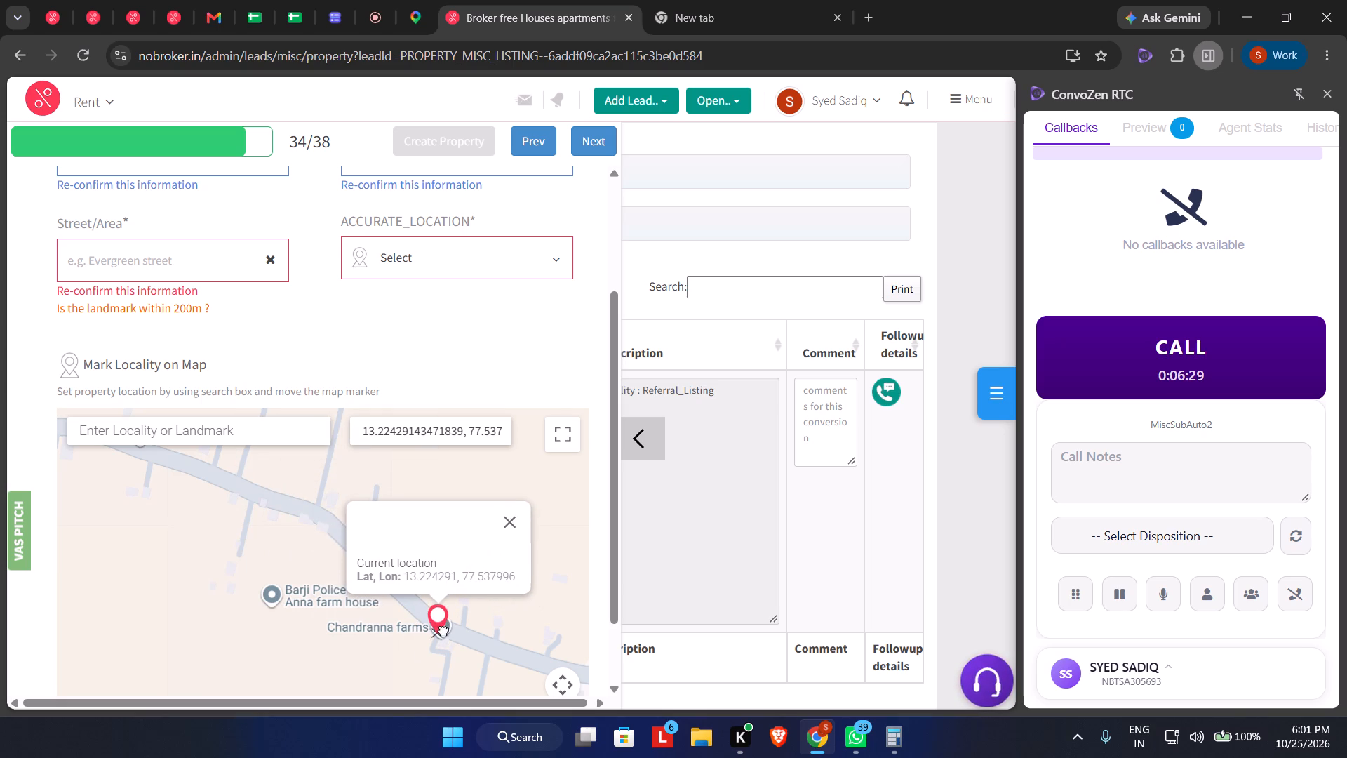
{"action": "left_click_drag", "start_coordinate": [443, 629], "coordinate": [445, 633]}
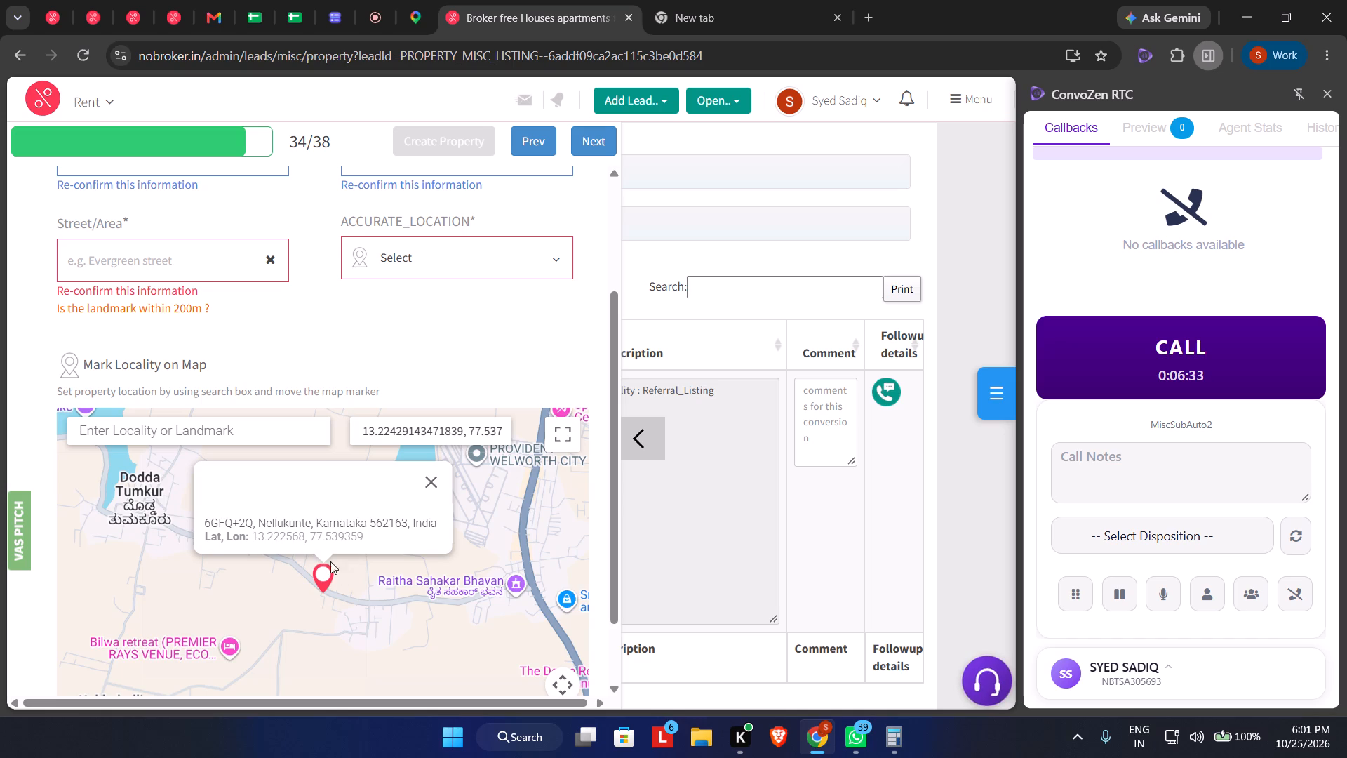
Open the Chandranna farms place details on the listing's map and highlight "Nellukunte, Karnataka" in its address.
{"action": "scroll", "coordinate": [374, 590], "scroll_direction": "up", "scroll_amount": 4}
{"action": "left_click_drag", "start_coordinate": [321, 611], "coordinate": [457, 589]}
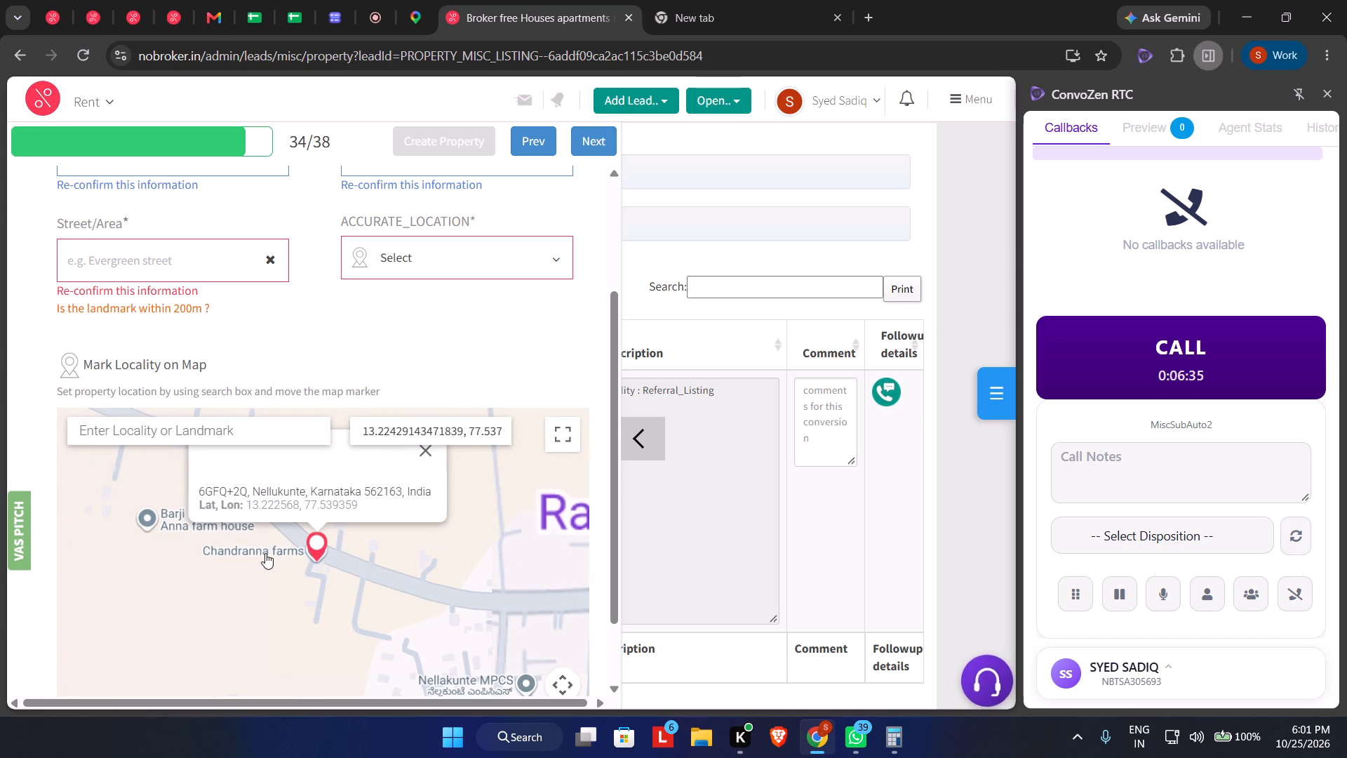
{"action": "left_click", "coordinate": [265, 553]}
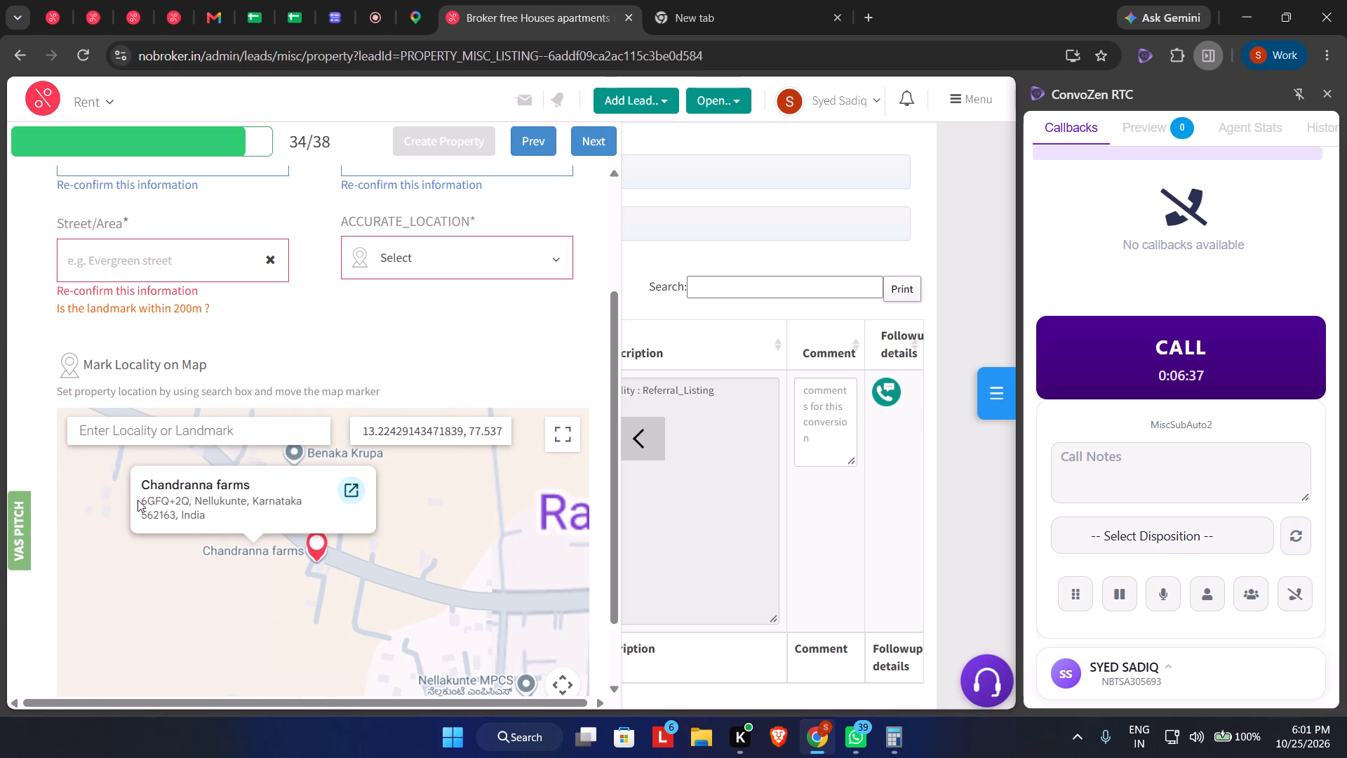
{"action": "left_click_drag", "start_coordinate": [195, 498], "coordinate": [300, 504]}
{"action": "scroll", "coordinate": [403, 361], "scroll_direction": "up", "scroll_amount": 2}
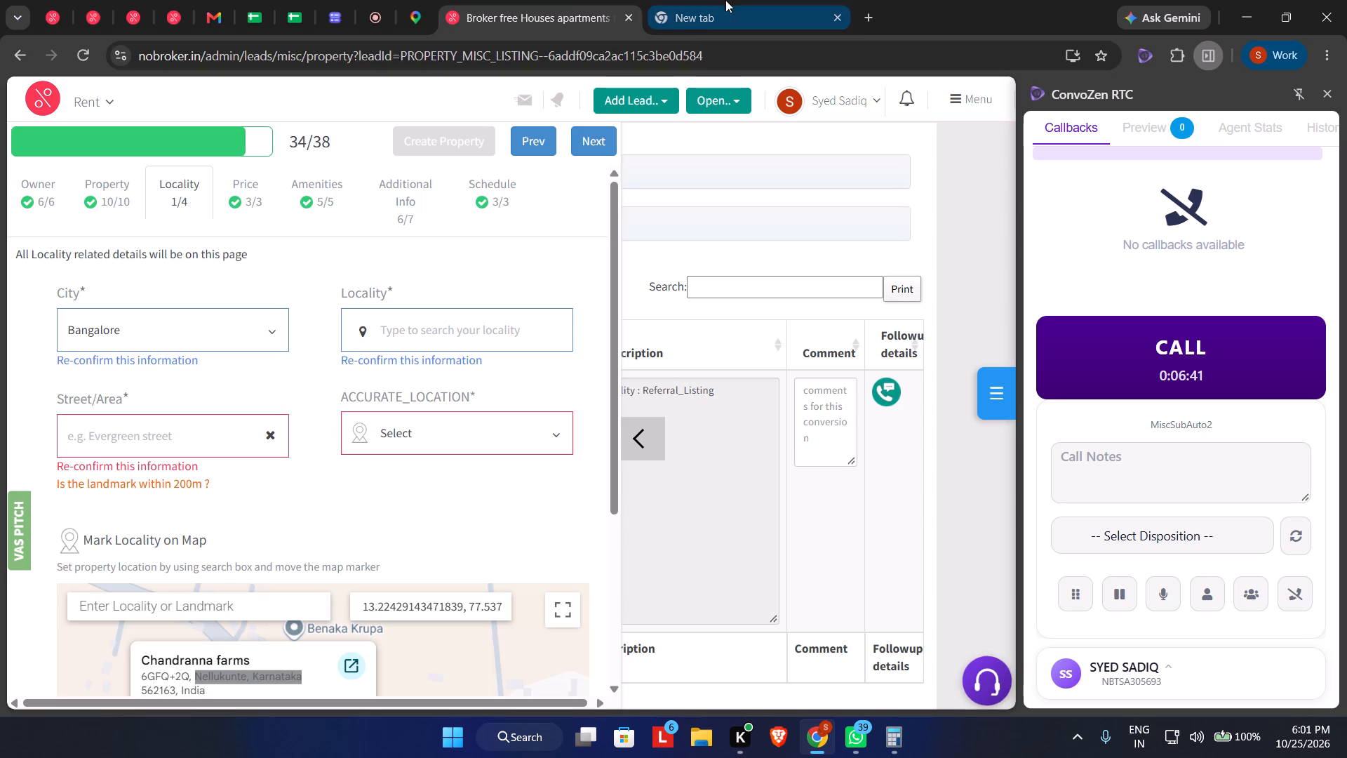
Copy KNS Fresco's address from Google Maps into the blank browser tab and copy only "Dodda Tumkur," from it.
{"action": "left_click", "coordinate": [402, 12]}
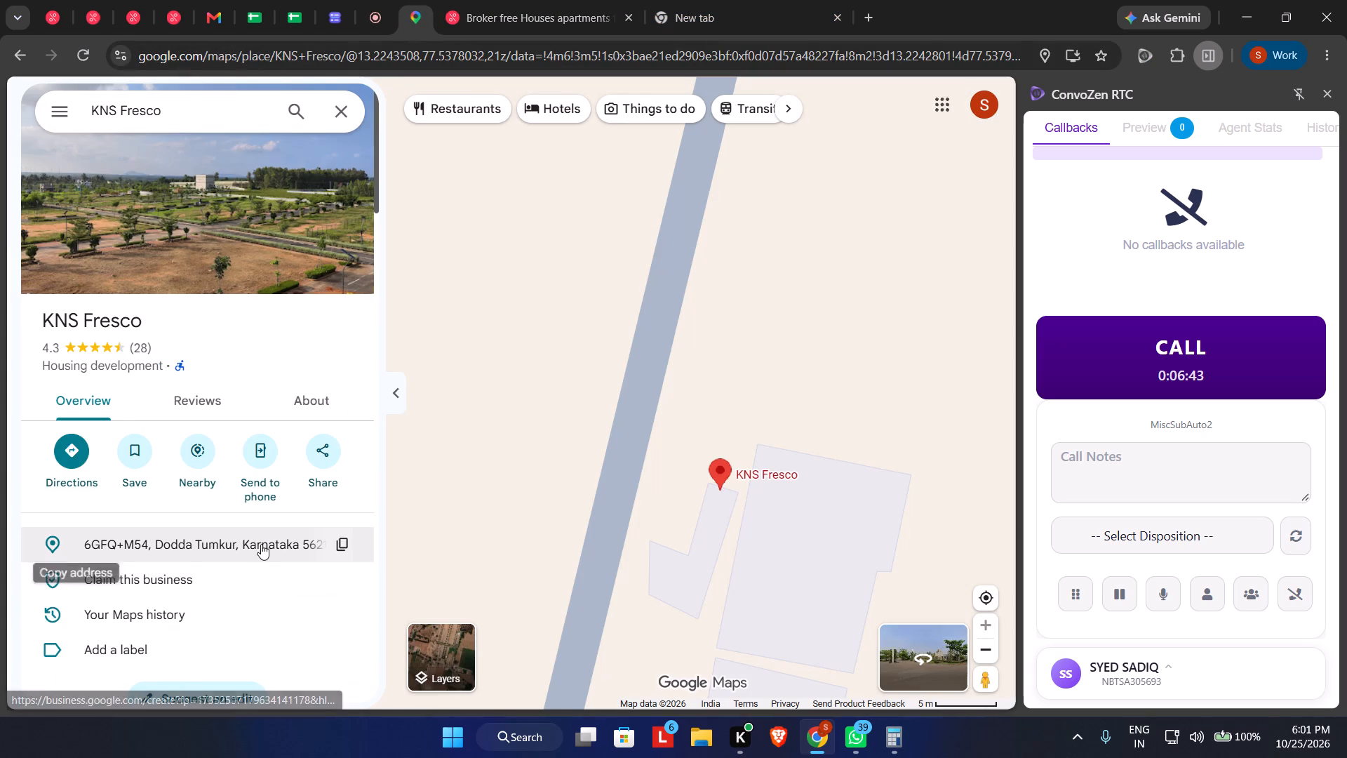
{"action": "left_click", "coordinate": [262, 542]}
{"action": "left_click", "coordinate": [681, 0]}
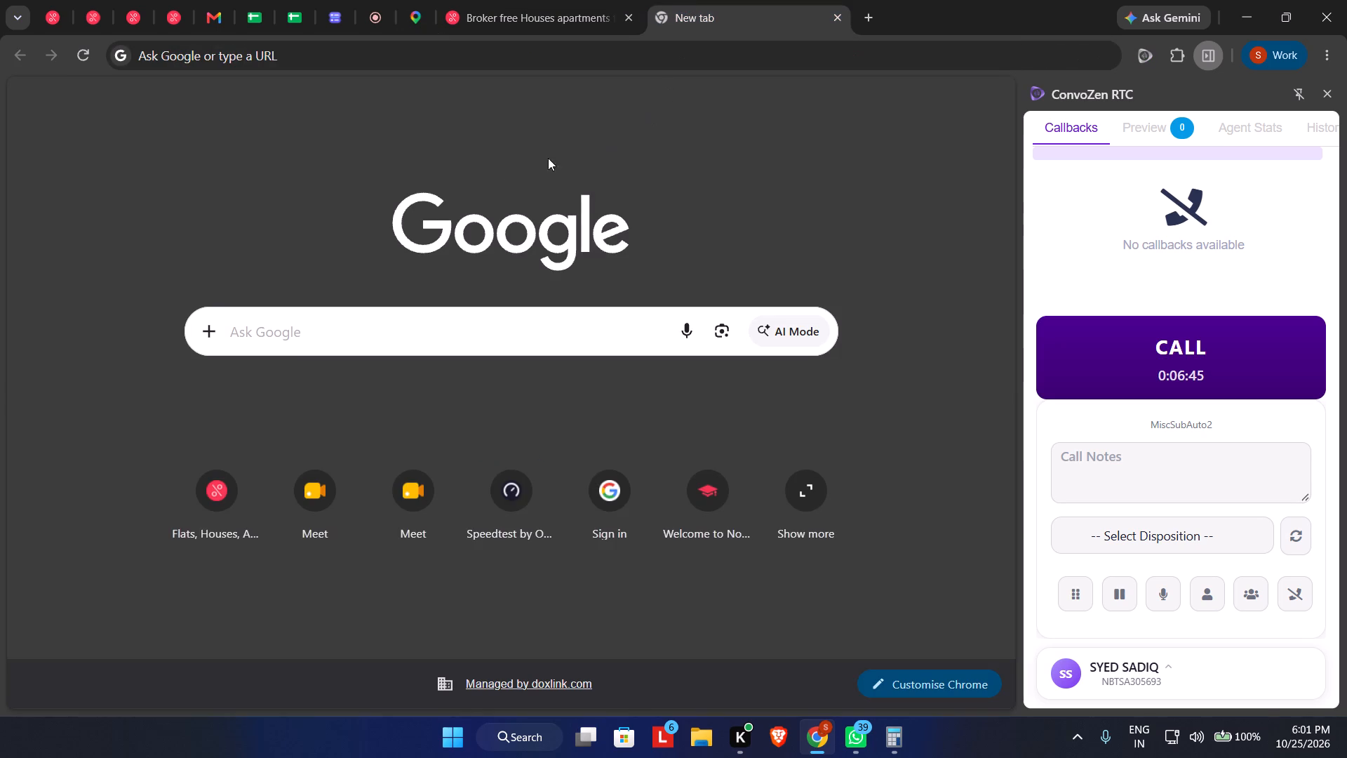
{"action": "left_click", "coordinate": [359, 58]}
{"action": "key", "text": "ctrl+v"}
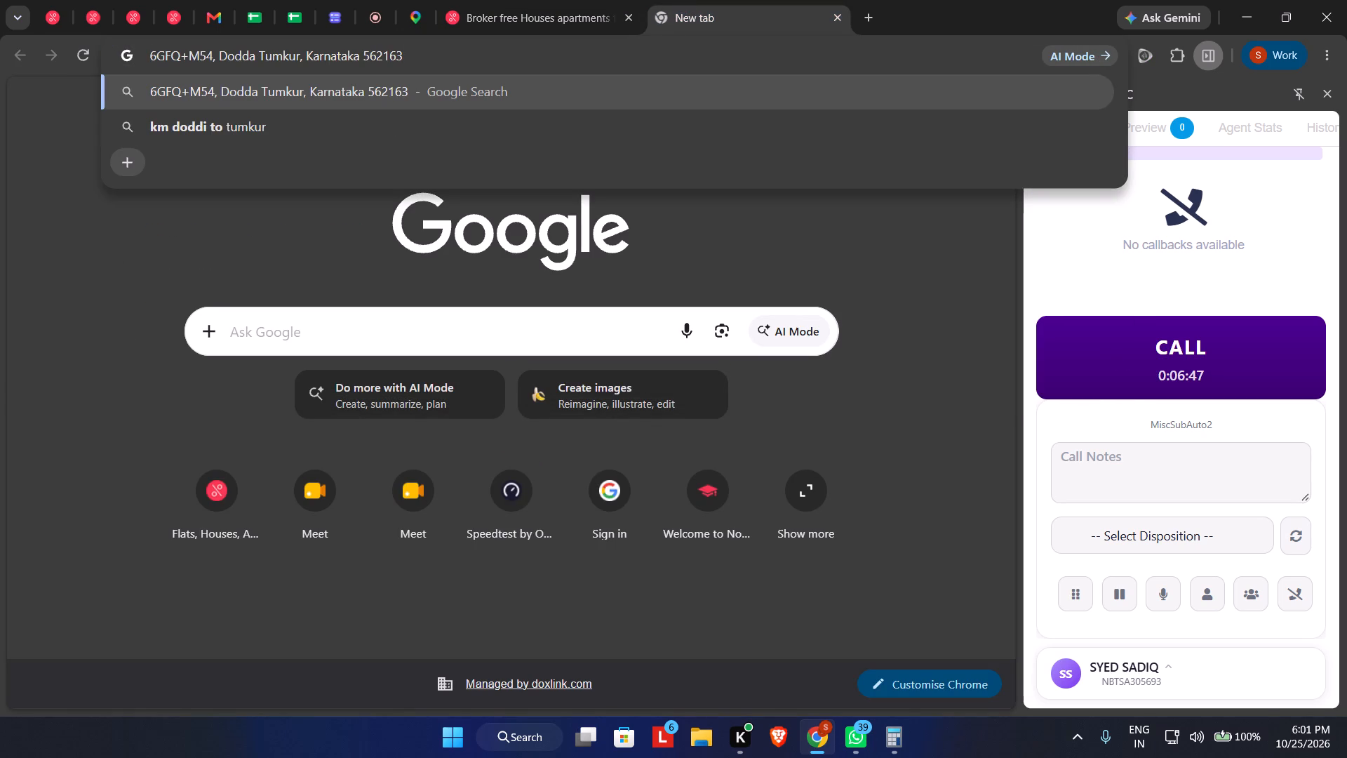
{"action": "left_click_drag", "start_coordinate": [220, 53], "coordinate": [304, 41]}
{"action": "key", "text": "ctrl+c"}
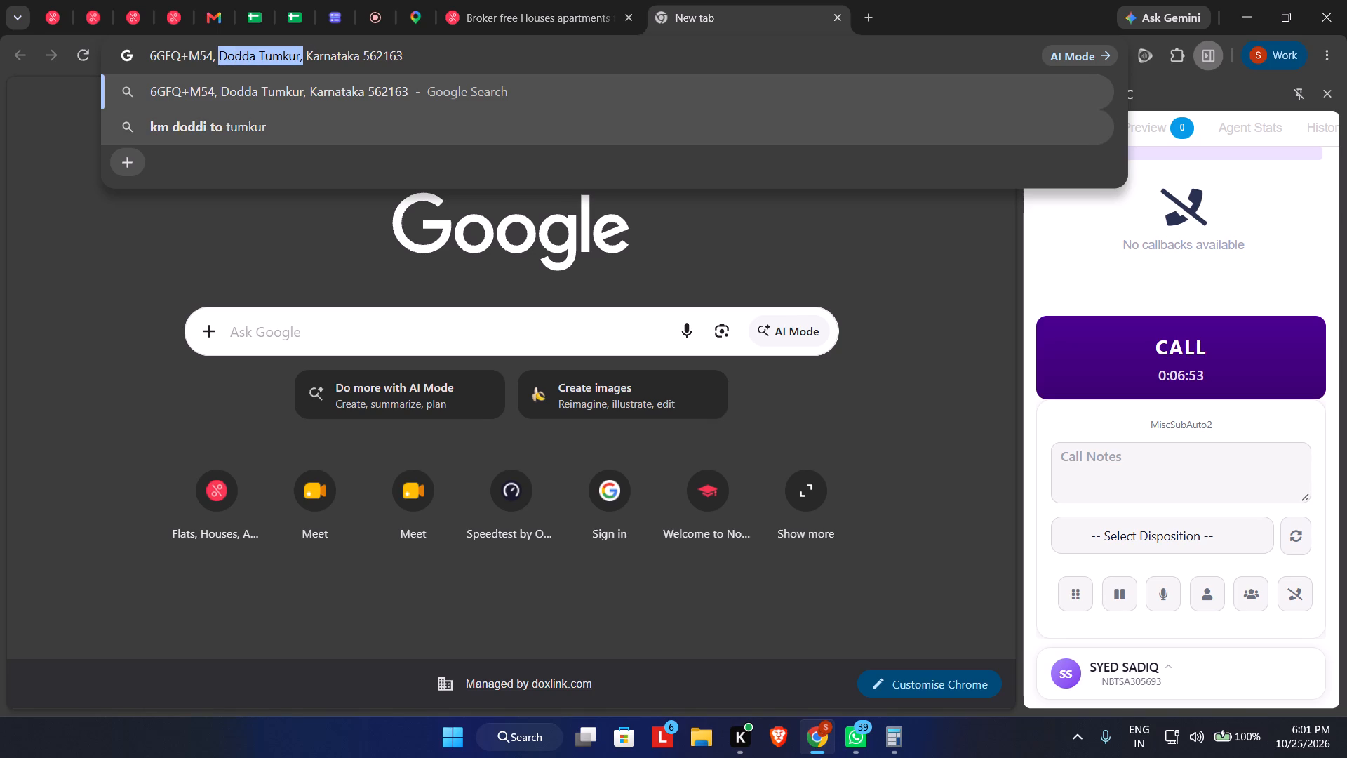
Return to the plot listing and enter "Dodda Tumkur rd," as its Street/Area, using the copied place name.
{"action": "left_click", "coordinate": [497, 0]}
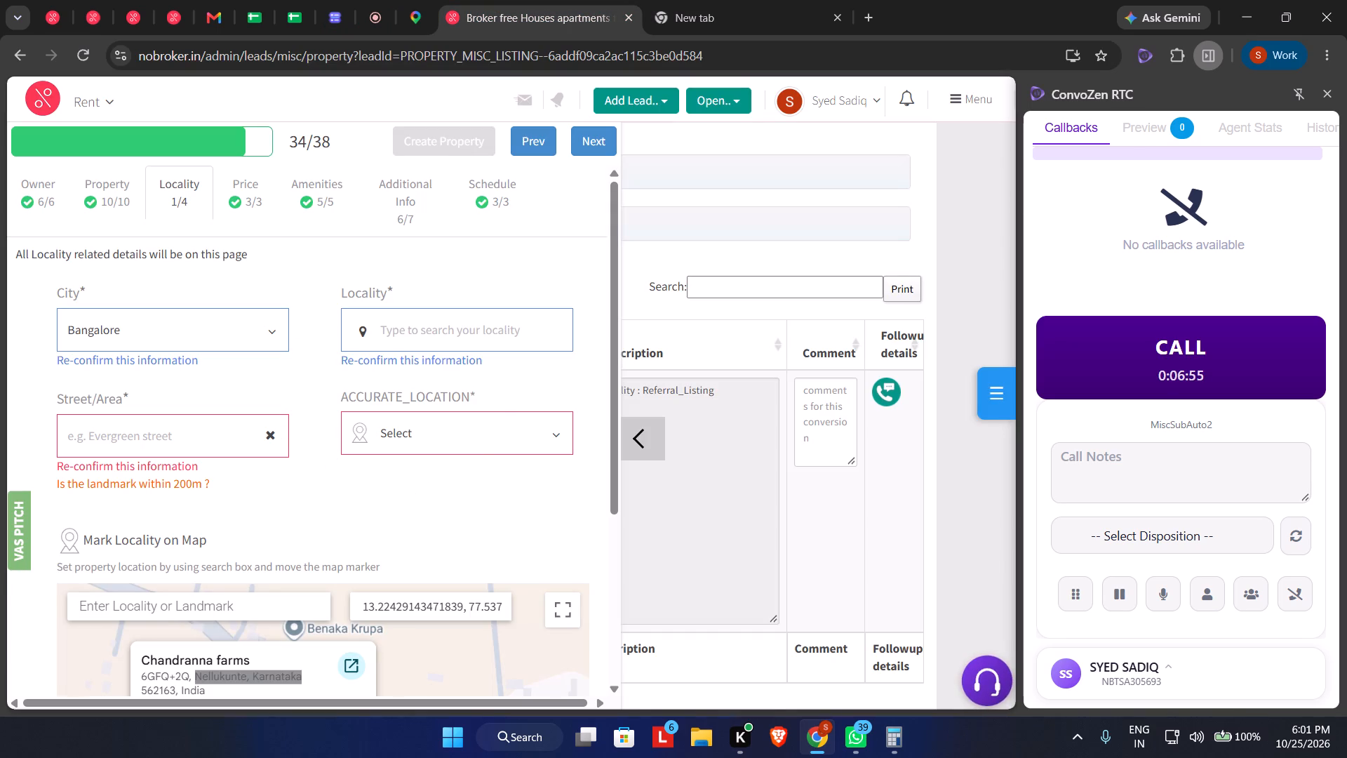
{"action": "left_click", "coordinate": [420, 333]}
{"action": "left_click", "coordinate": [201, 435]}
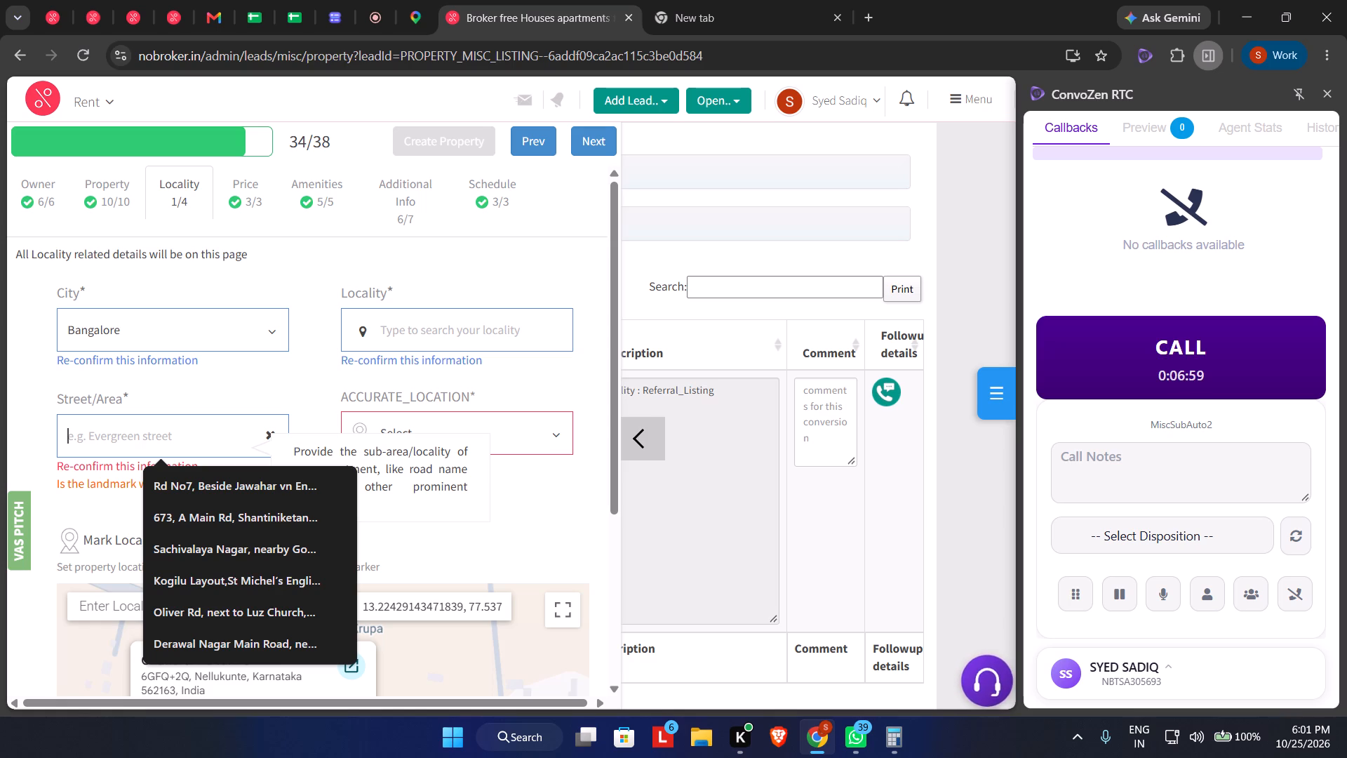
{"action": "key", "text": "ctrl+v"}
{"action": "left_click", "coordinate": [66, 441]}
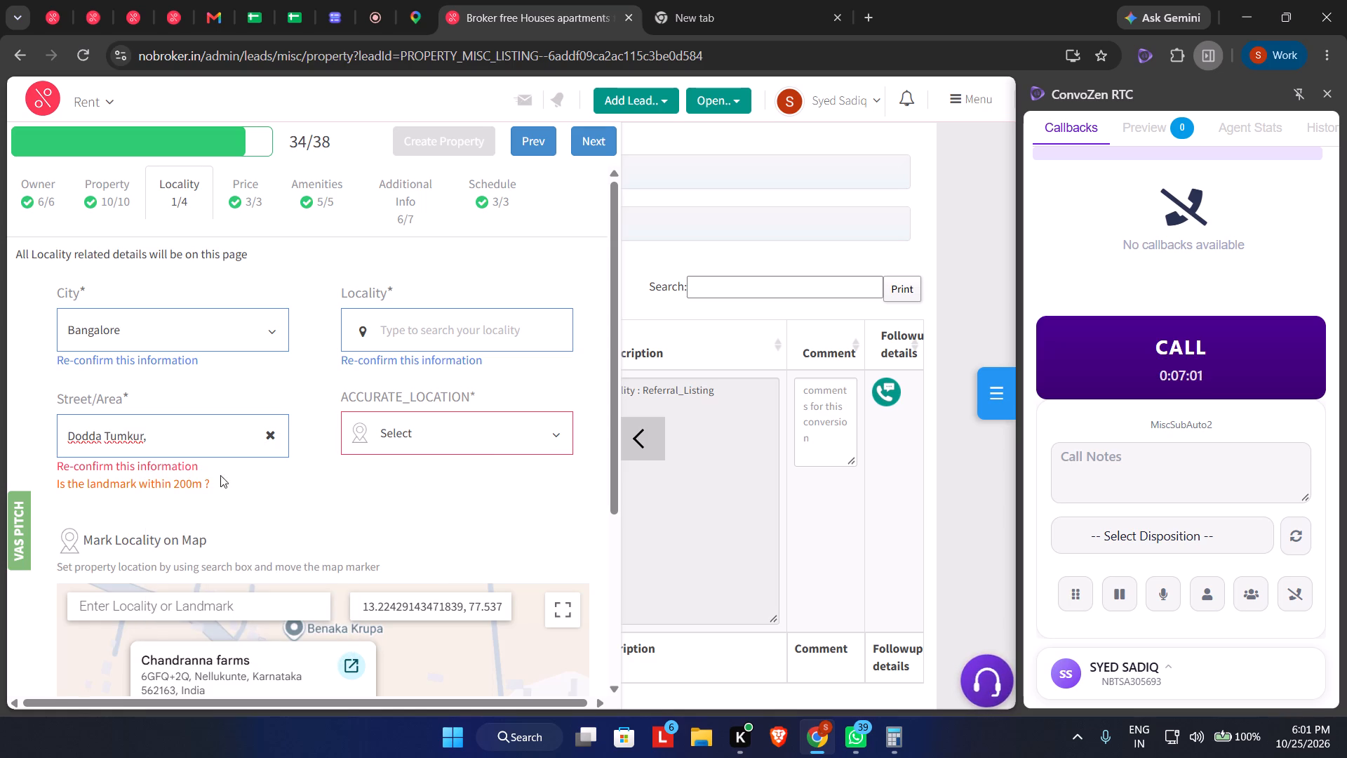
{"action": "left_click", "coordinate": [140, 442]}
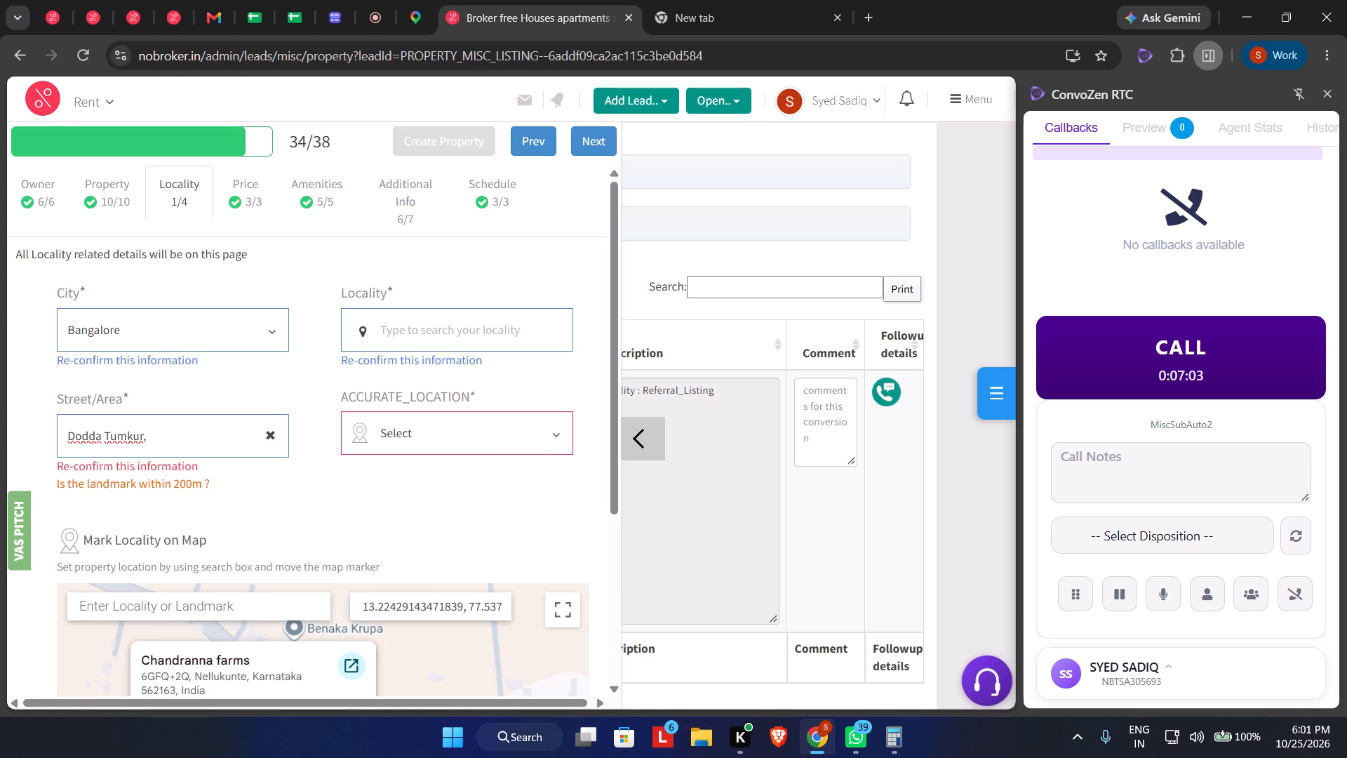
{"action": "left_click", "coordinate": [140, 442]}
{"action": "left_click", "coordinate": [141, 442]}
{"action": "left_click", "coordinate": [145, 444]}
{"action": "key", "text": "space"}
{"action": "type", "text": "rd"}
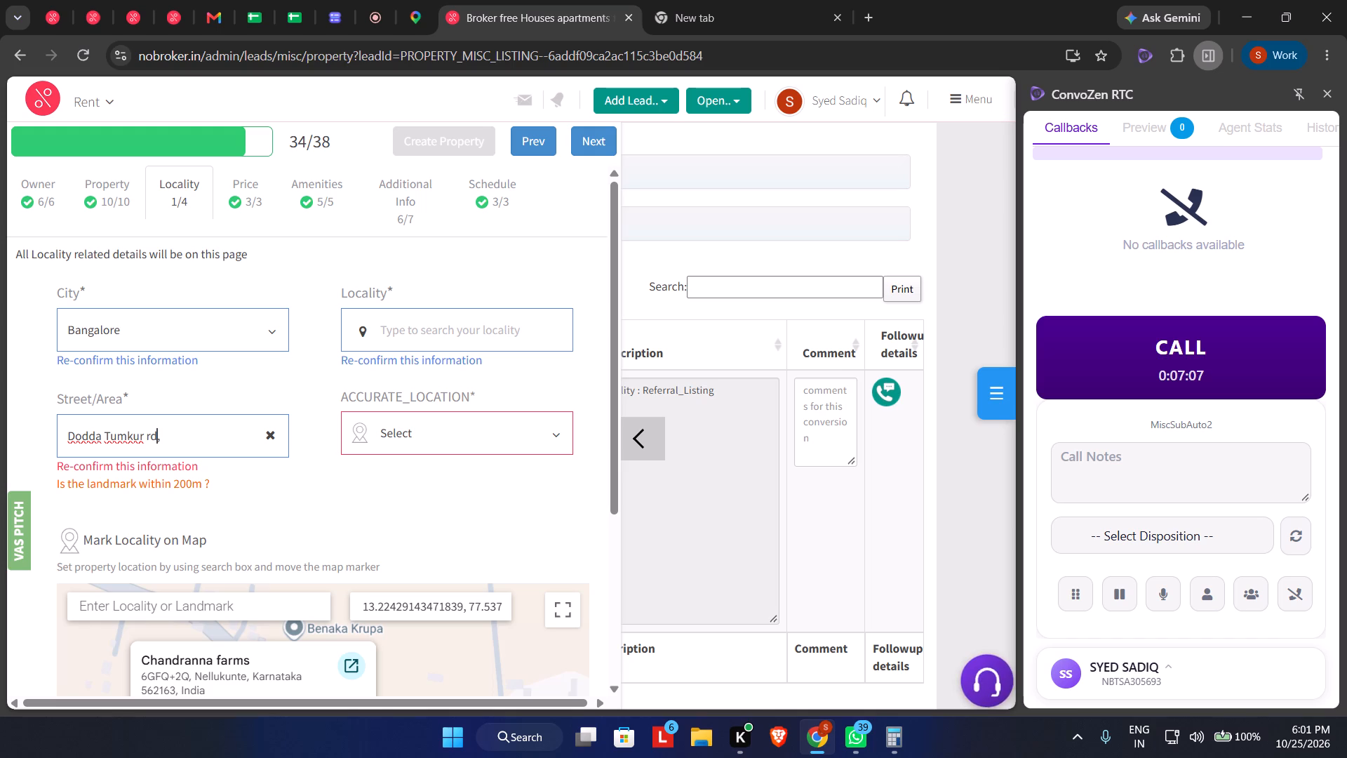
Insert "main" before "rd" in the Street/Area text so it reads "Dodda Tumkur main rd,".
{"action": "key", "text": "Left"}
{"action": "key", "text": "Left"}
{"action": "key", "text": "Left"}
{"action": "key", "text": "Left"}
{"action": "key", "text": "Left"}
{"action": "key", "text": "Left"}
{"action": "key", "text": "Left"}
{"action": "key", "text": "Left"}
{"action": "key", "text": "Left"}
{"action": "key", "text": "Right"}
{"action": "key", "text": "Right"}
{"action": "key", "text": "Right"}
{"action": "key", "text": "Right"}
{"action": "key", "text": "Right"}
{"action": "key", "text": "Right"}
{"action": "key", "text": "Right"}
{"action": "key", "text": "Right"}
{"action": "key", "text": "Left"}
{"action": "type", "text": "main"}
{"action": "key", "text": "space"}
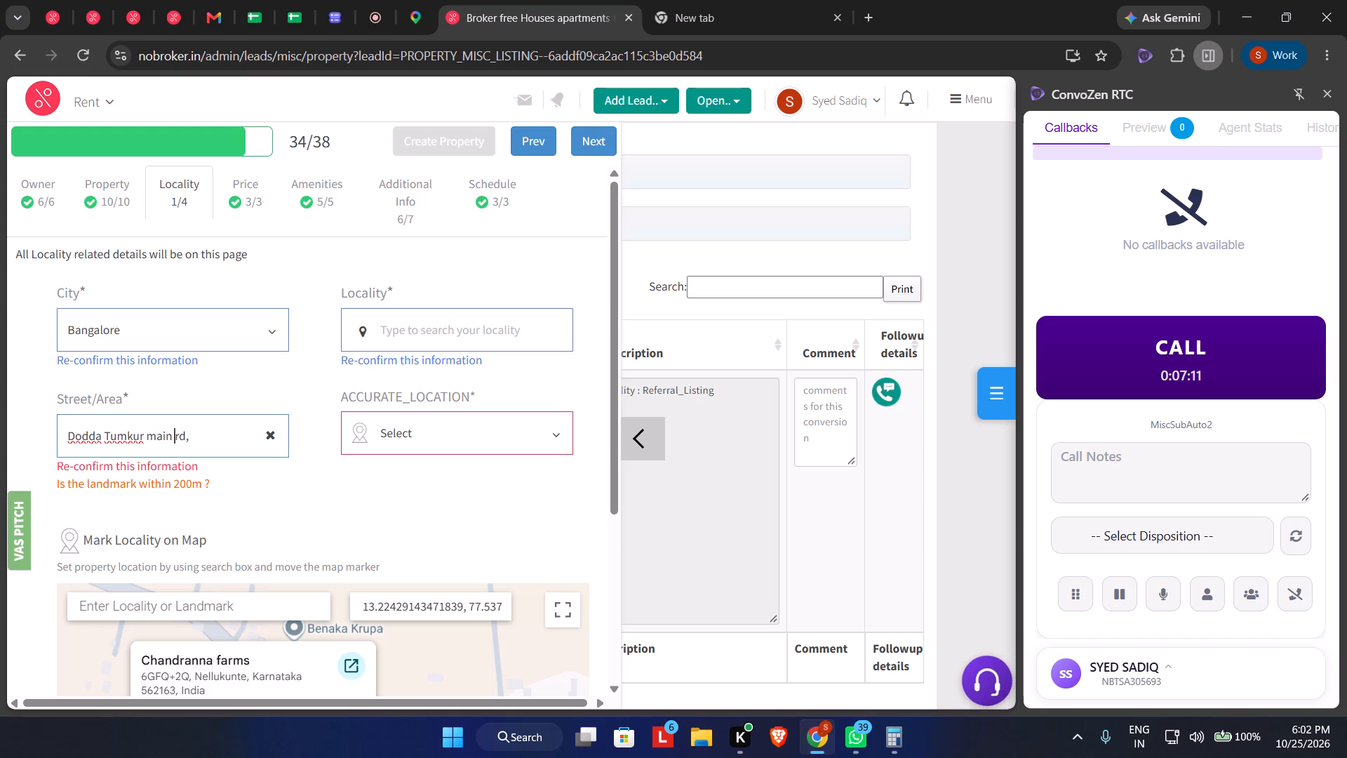
Append "nearby Chandranna farms" to the Street/Area, copying the place name from the listing's map.
{"action": "left_click", "coordinate": [193, 424]}
{"action": "key", "text": "space"}
{"action": "type", "text": "nearby"}
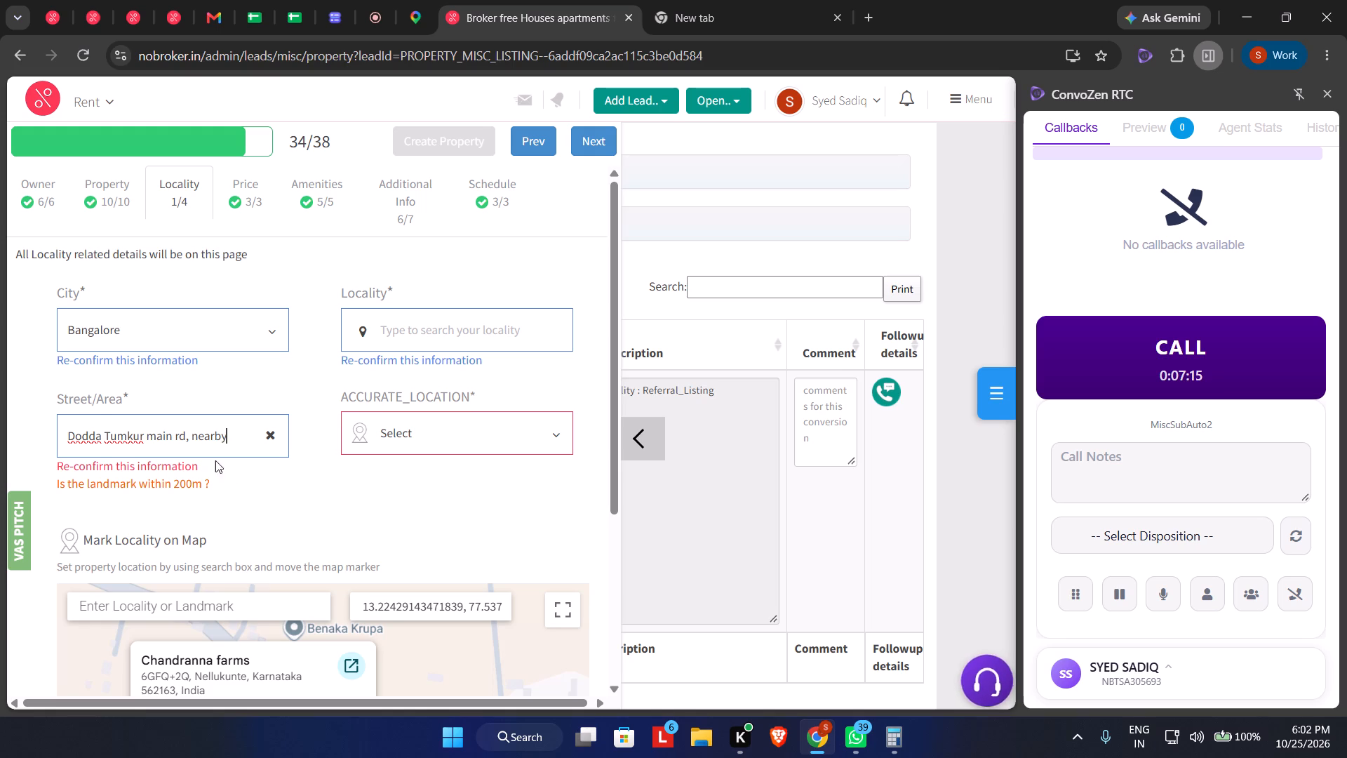
{"action": "scroll", "coordinate": [286, 531], "scroll_direction": "down", "scroll_amount": 2}
{"action": "left_click_drag", "start_coordinate": [136, 488], "coordinate": [262, 487]}
{"action": "key", "text": "ctrl+c"}
{"action": "left_click", "coordinate": [238, 268]}
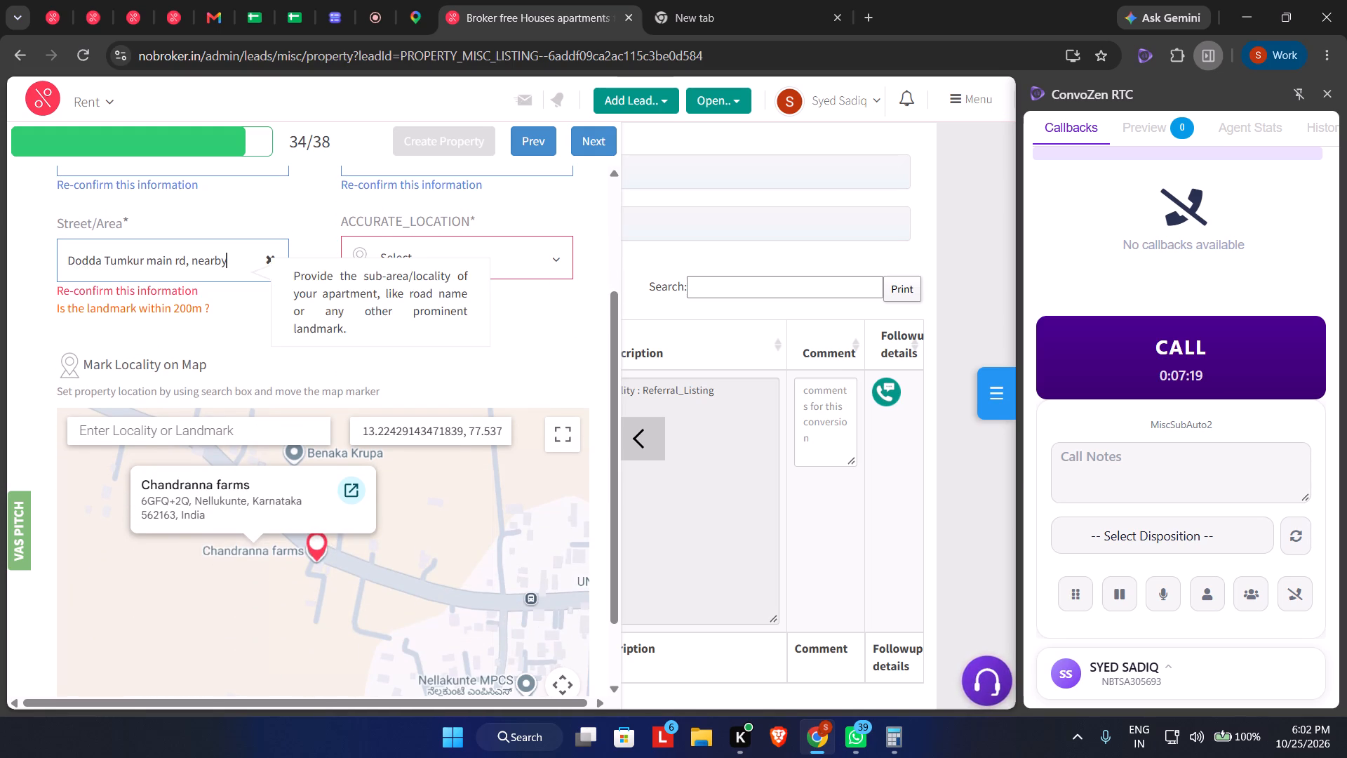
{"action": "key", "text": "space"}
{"action": "key", "text": "ctrl+v"}
Examine the roads and landmarks around the Chandranna farms marker on the listing's locality map.
{"action": "left_click", "coordinate": [462, 279]}
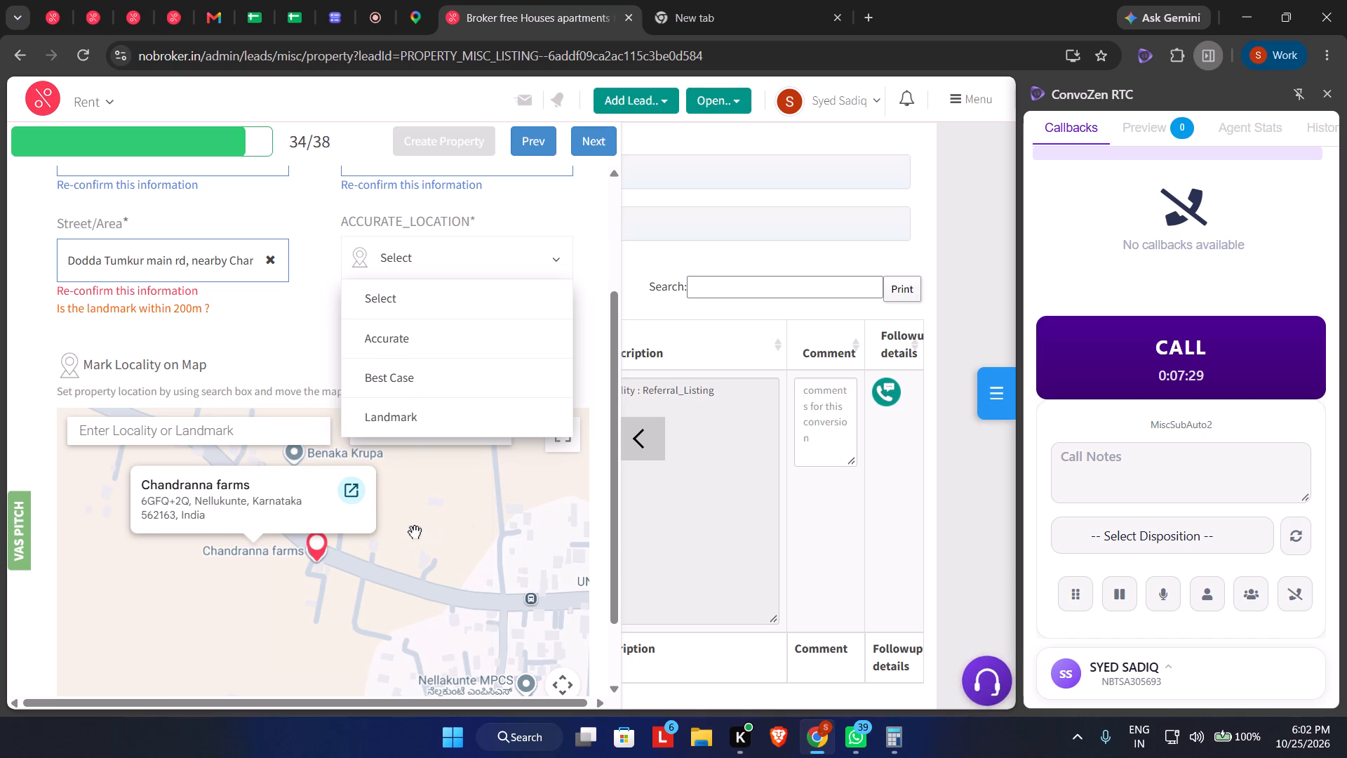
{"action": "left_click_drag", "start_coordinate": [416, 529], "coordinate": [513, 583]}
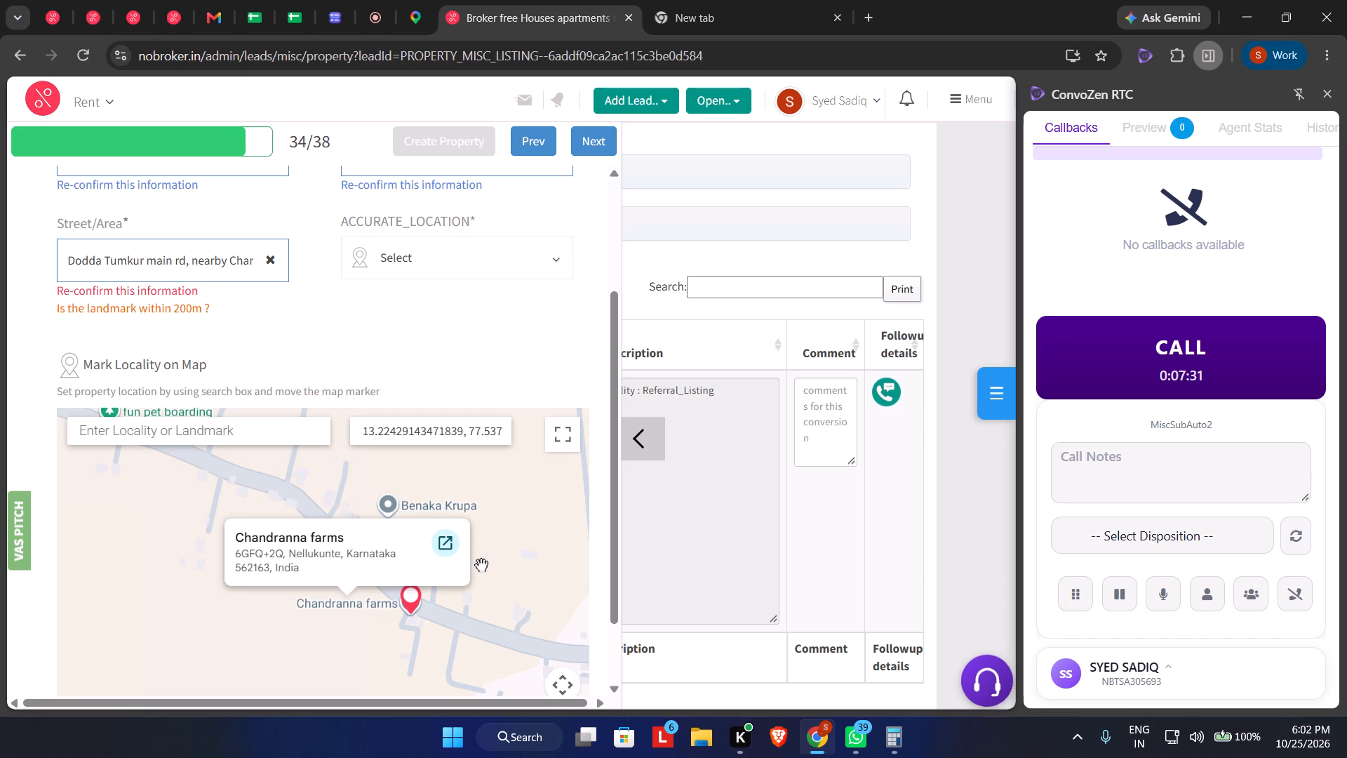
{"action": "scroll", "coordinate": [474, 561], "scroll_direction": "up", "scroll_amount": 3}
{"action": "left_click_drag", "start_coordinate": [406, 531], "coordinate": [518, 542]}
{"action": "scroll", "coordinate": [442, 538], "scroll_direction": "up", "scroll_amount": 1}
{"action": "scroll", "coordinate": [397, 524], "scroll_direction": "down", "scroll_amount": 2}
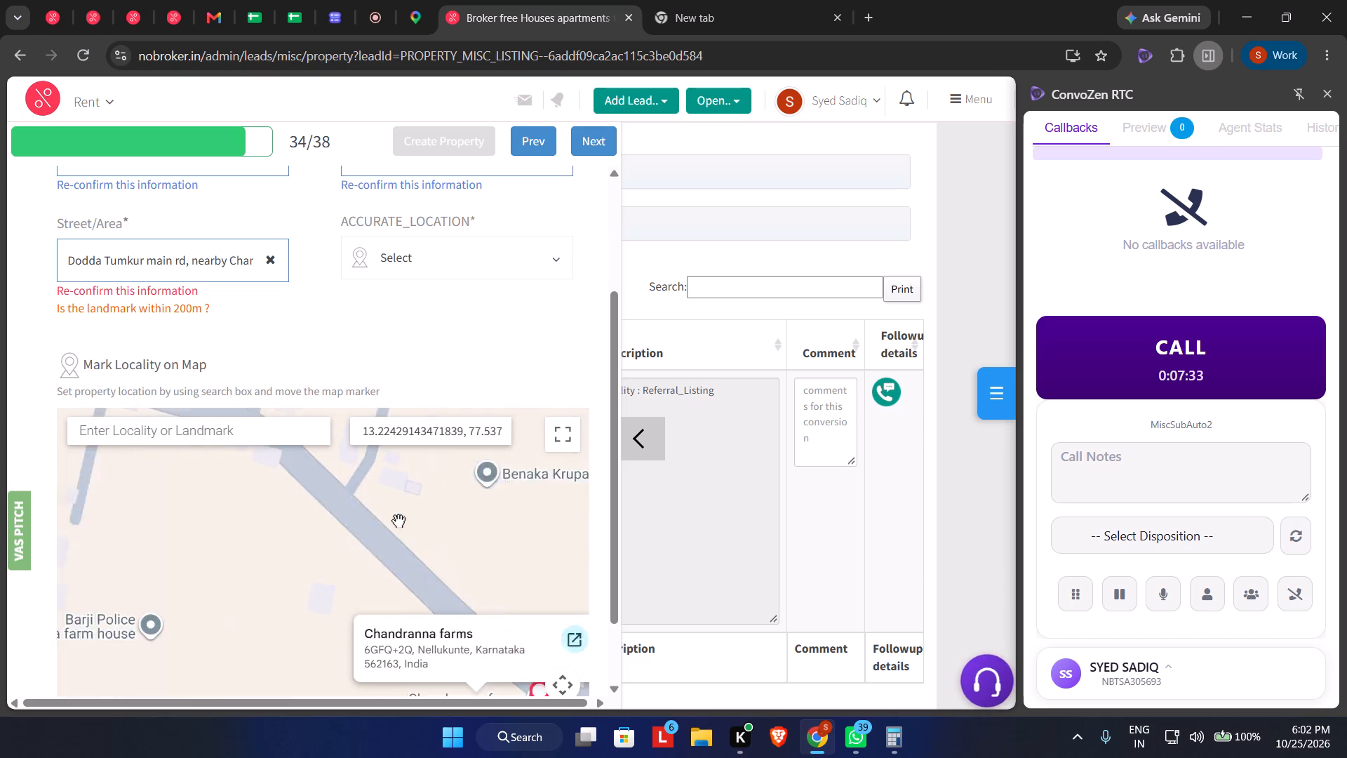
{"action": "scroll", "coordinate": [398, 519], "scroll_direction": "down", "scroll_amount": 3}
{"action": "left_click_drag", "start_coordinate": [366, 490], "coordinate": [394, 592]}
{"action": "left_click_drag", "start_coordinate": [394, 504], "coordinate": [373, 590]}
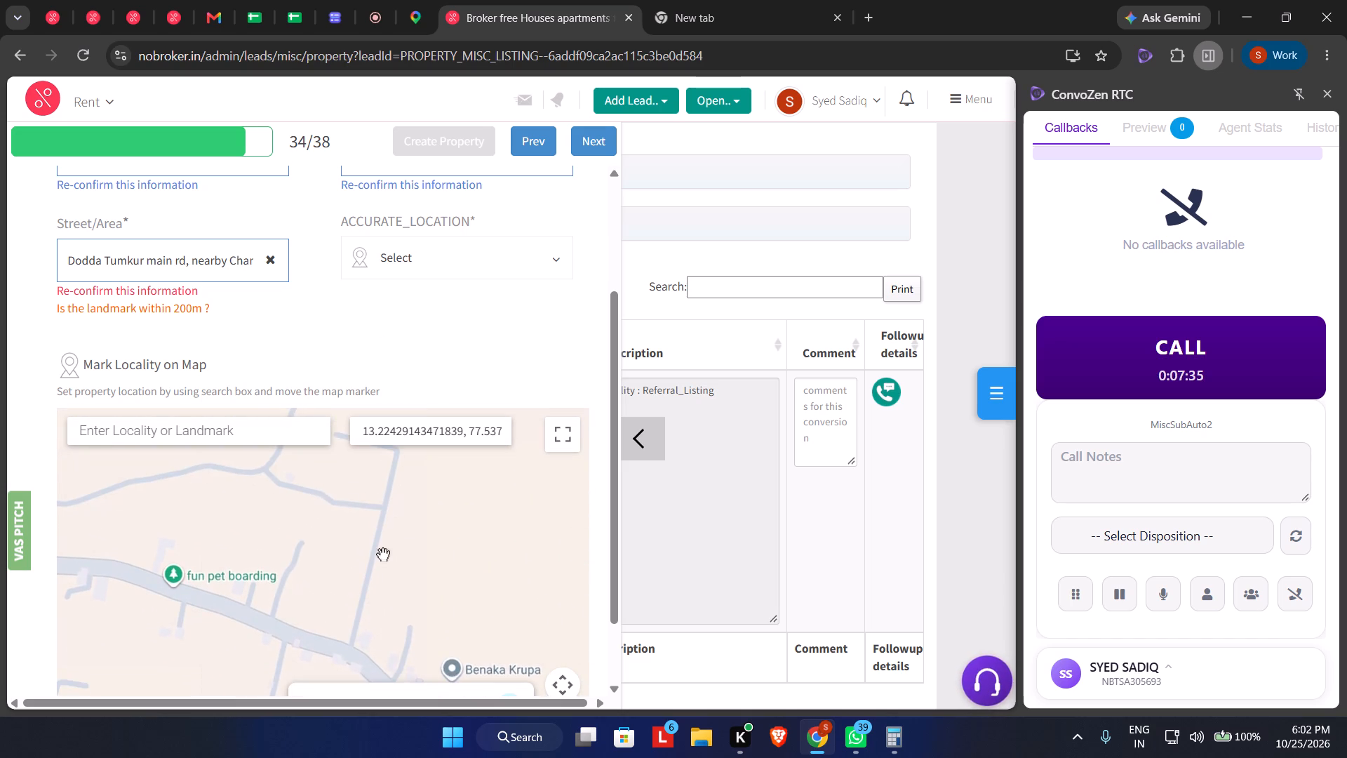
{"action": "scroll", "coordinate": [383, 554], "scroll_direction": "up", "scroll_amount": 3}
{"action": "scroll", "coordinate": [387, 555], "scroll_direction": "down", "scroll_amount": 6}
{"action": "left_click_drag", "start_coordinate": [378, 536], "coordinate": [448, 592]}
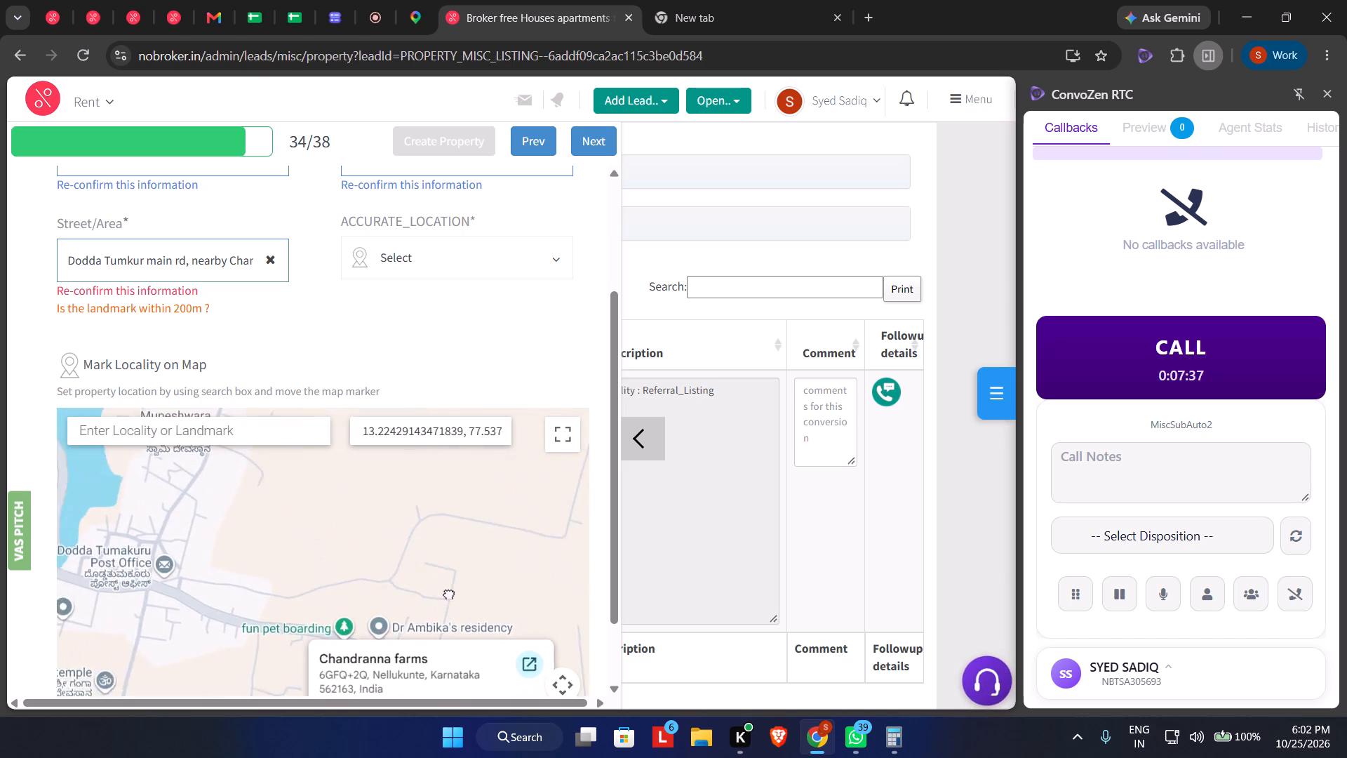
{"action": "left_click_drag", "start_coordinate": [448, 592], "coordinate": [270, 479]}
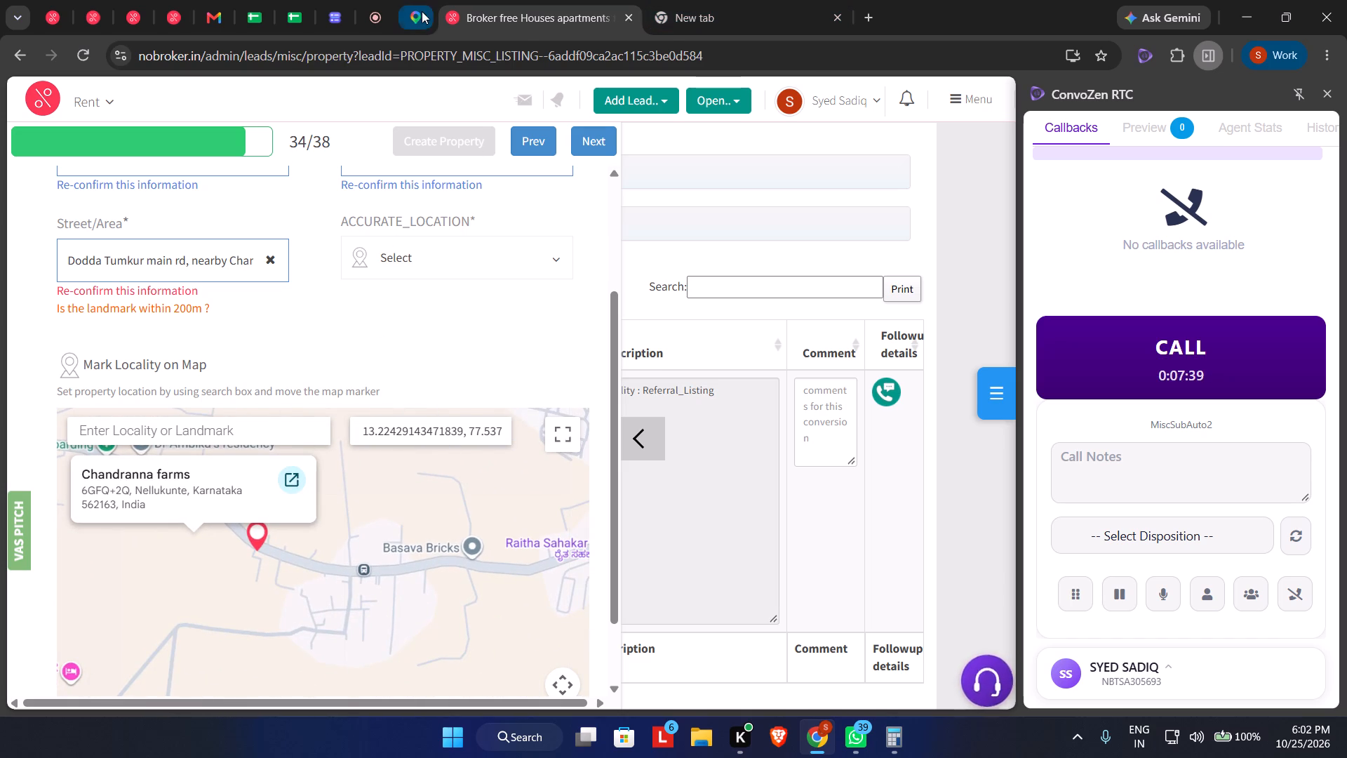
Switch to Google Maps and examine the roads and landmarks surrounding KNS Fresco.
{"action": "left_click", "coordinate": [422, 11]}
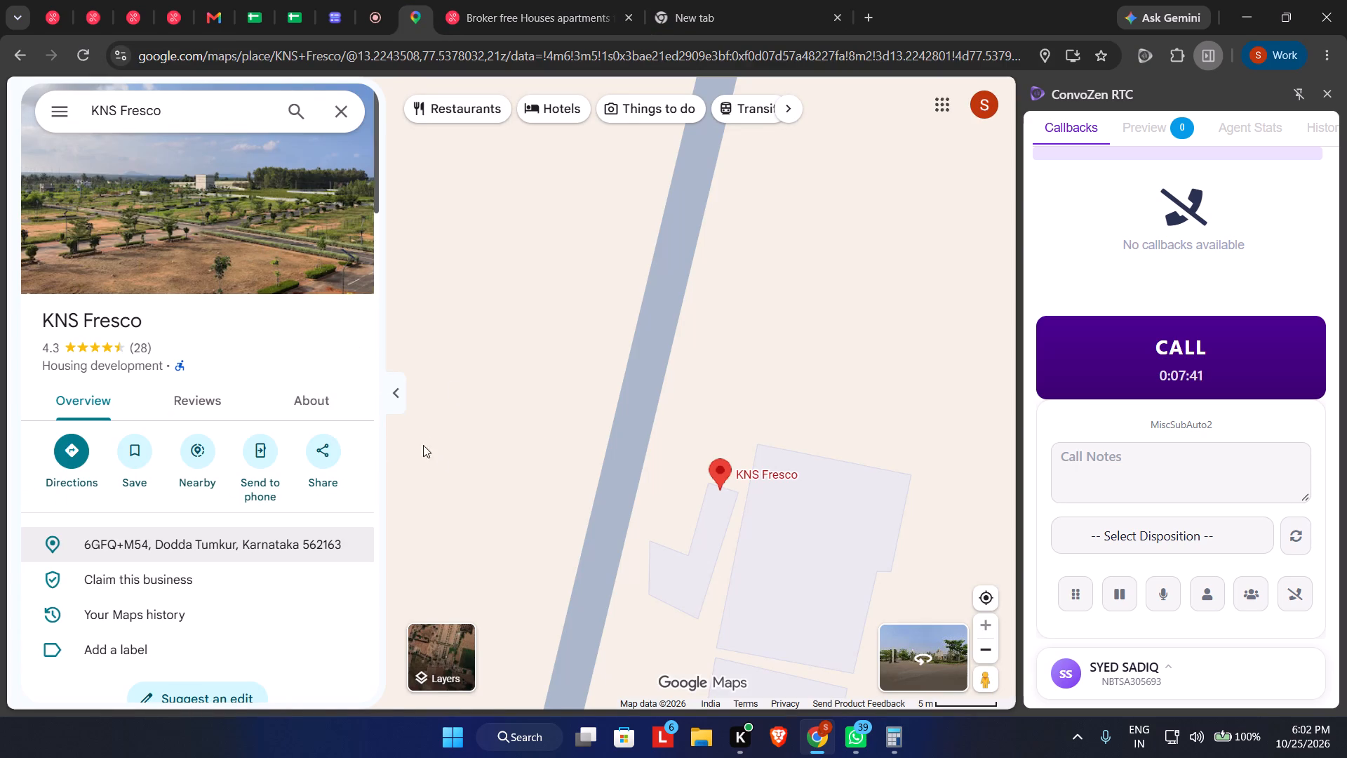
{"action": "scroll", "coordinate": [683, 465], "scroll_direction": "down", "scroll_amount": 6}
{"action": "left_click_drag", "start_coordinate": [701, 544], "coordinate": [669, 408]}
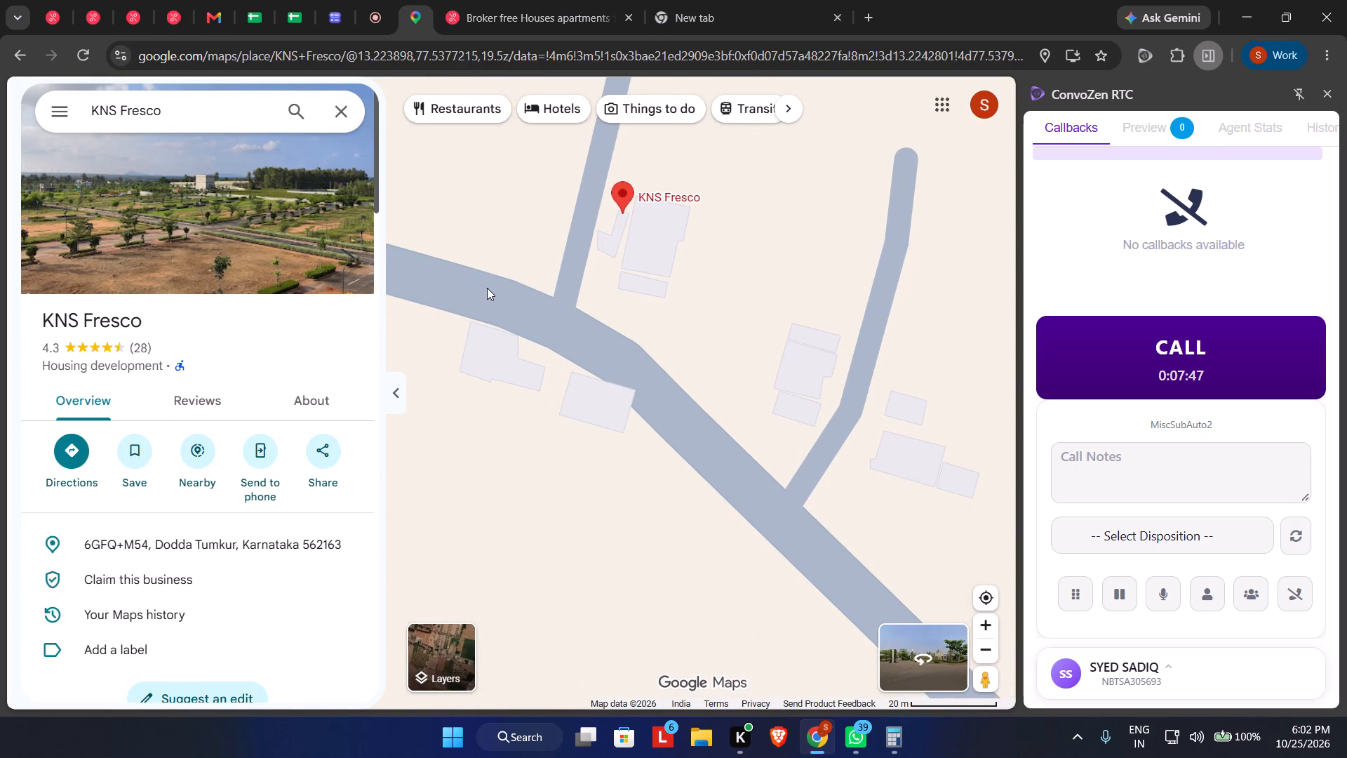
{"action": "left_click_drag", "start_coordinate": [485, 249], "coordinate": [485, 383]}
{"action": "scroll", "coordinate": [569, 437], "scroll_direction": "down", "scroll_amount": 3}
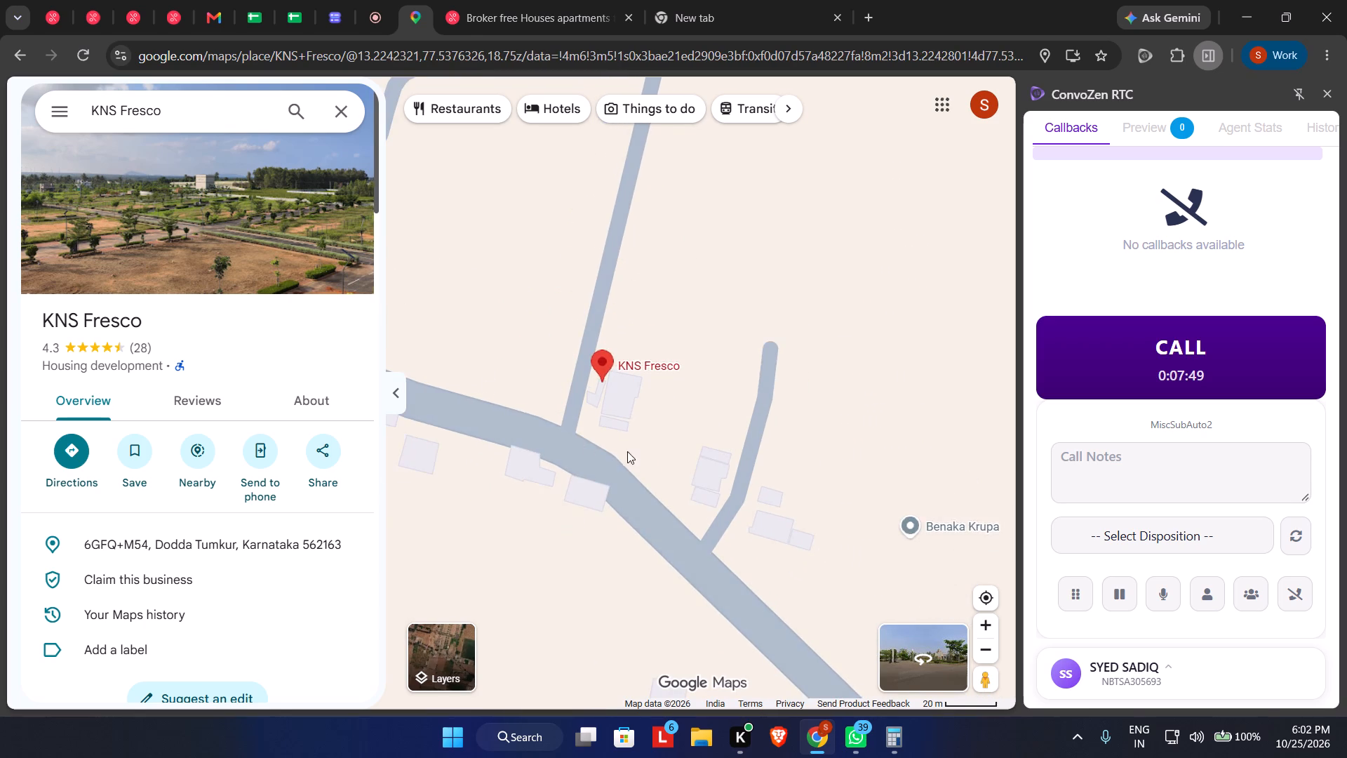
{"action": "left_click_drag", "start_coordinate": [627, 451], "coordinate": [600, 370]}
{"action": "scroll", "coordinate": [575, 363], "scroll_direction": "down", "scroll_amount": 2}
{"action": "left_click_drag", "start_coordinate": [537, 297], "coordinate": [487, 535]}
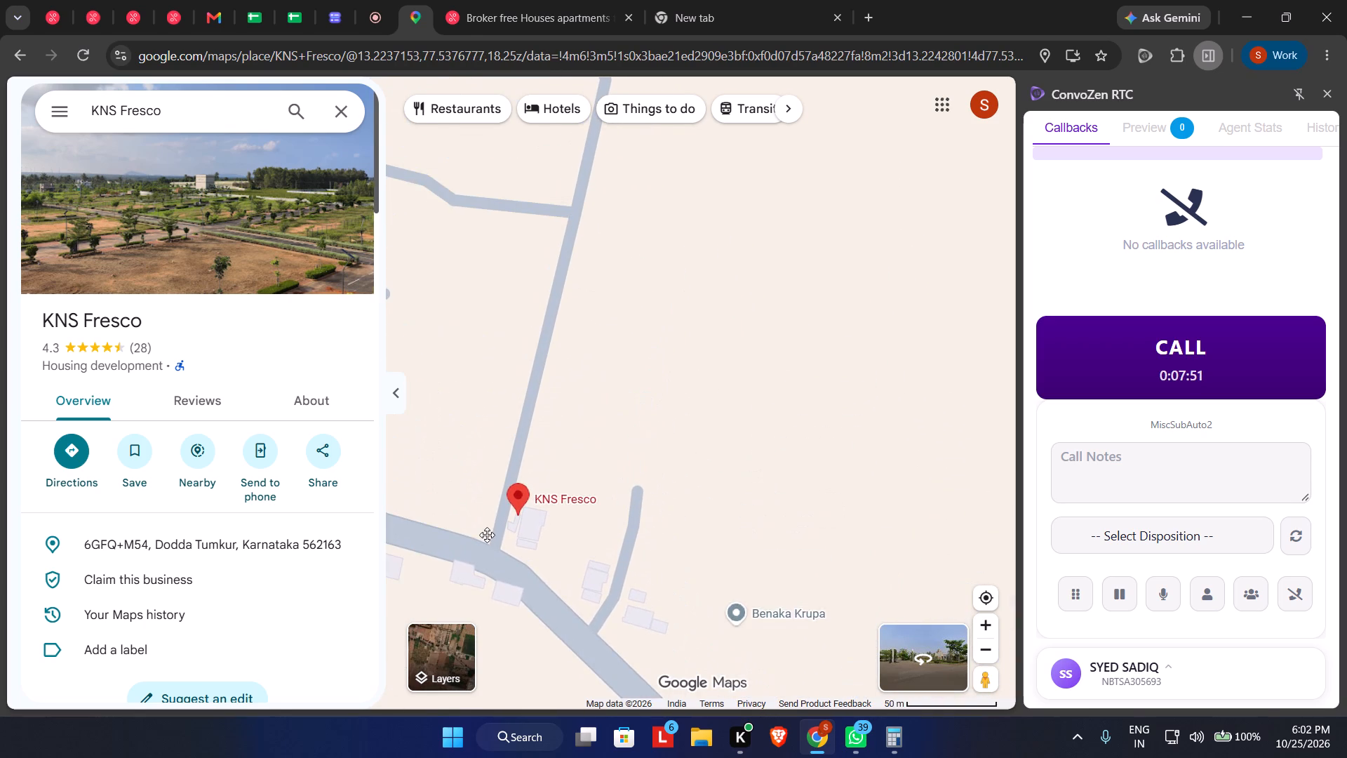
{"action": "left_click_drag", "start_coordinate": [487, 535], "coordinate": [584, 492]}
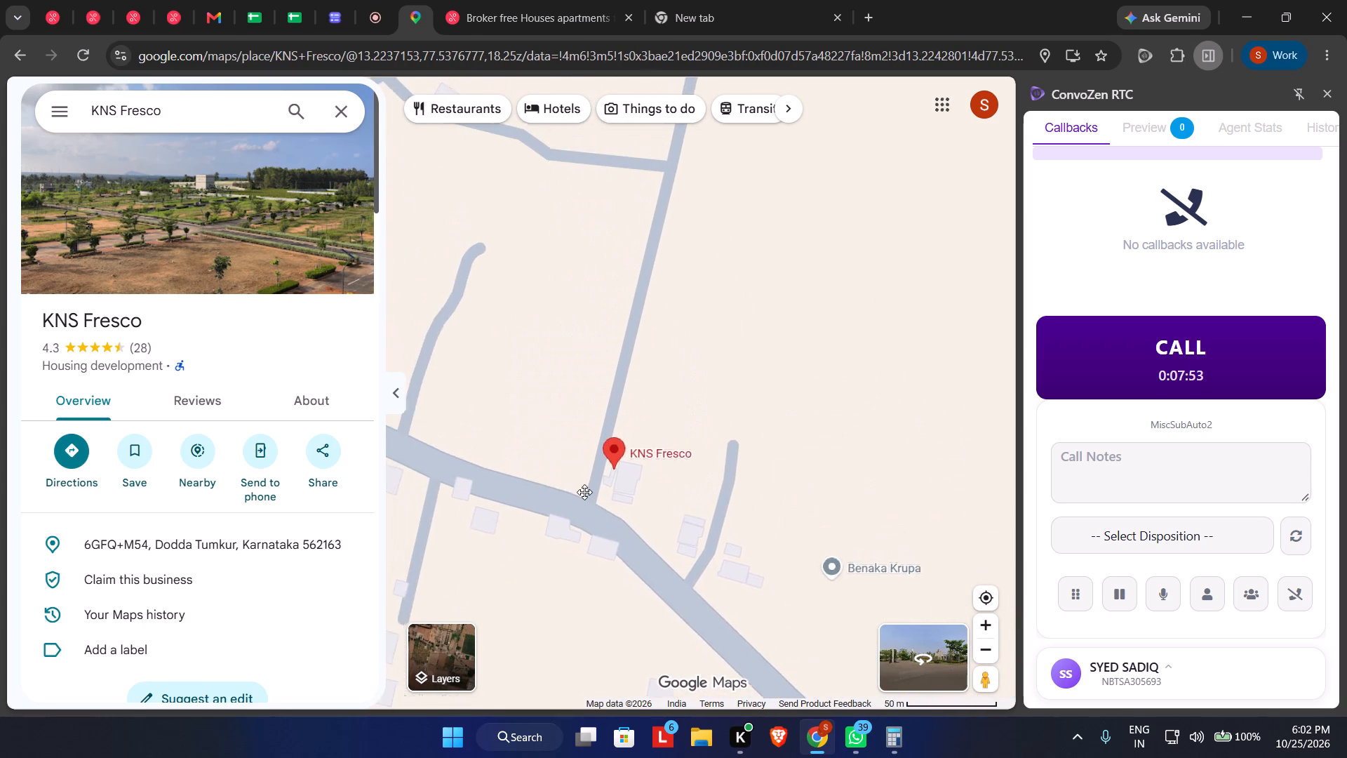
{"action": "left_click_drag", "start_coordinate": [584, 492], "coordinate": [678, 458]}
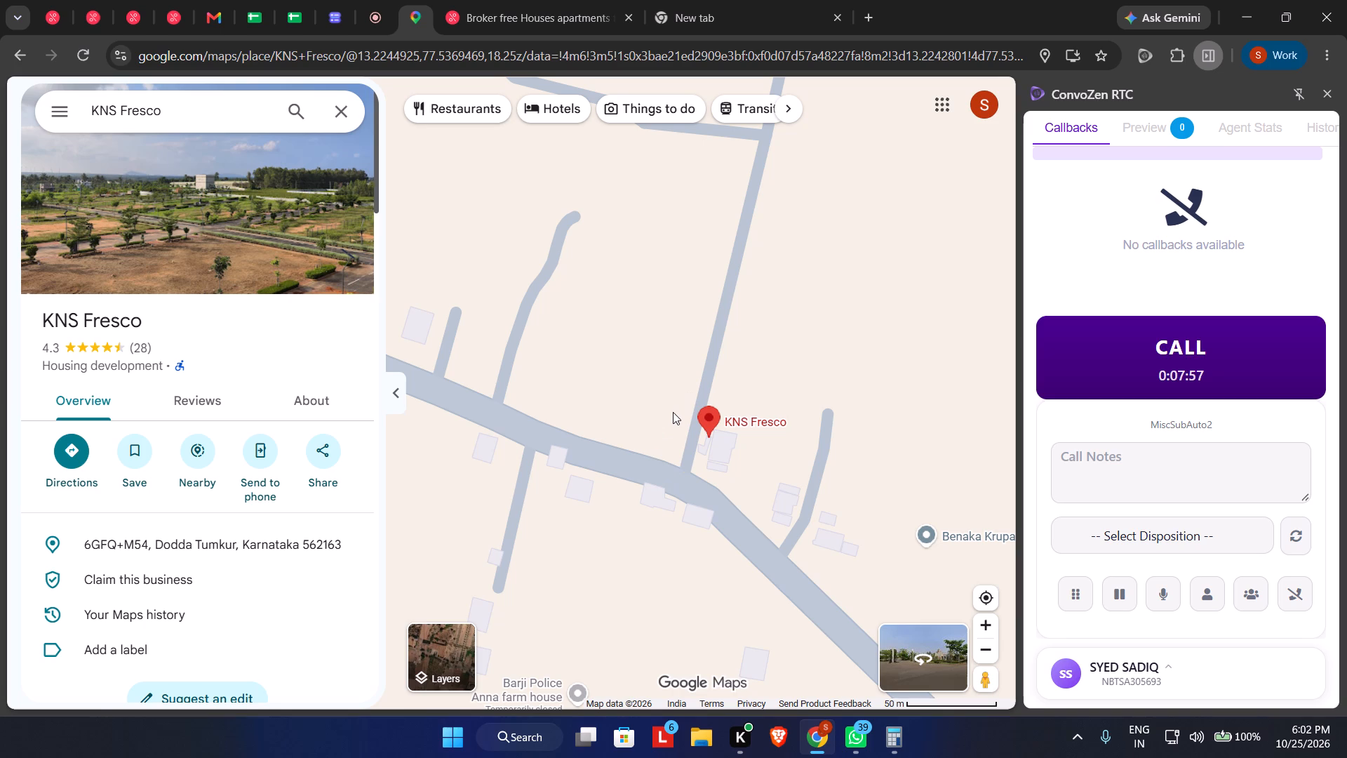
{"action": "scroll", "coordinate": [588, 437], "scroll_direction": "up", "scroll_amount": 2}
{"action": "left_click_drag", "start_coordinate": [599, 354], "coordinate": [497, 399]}
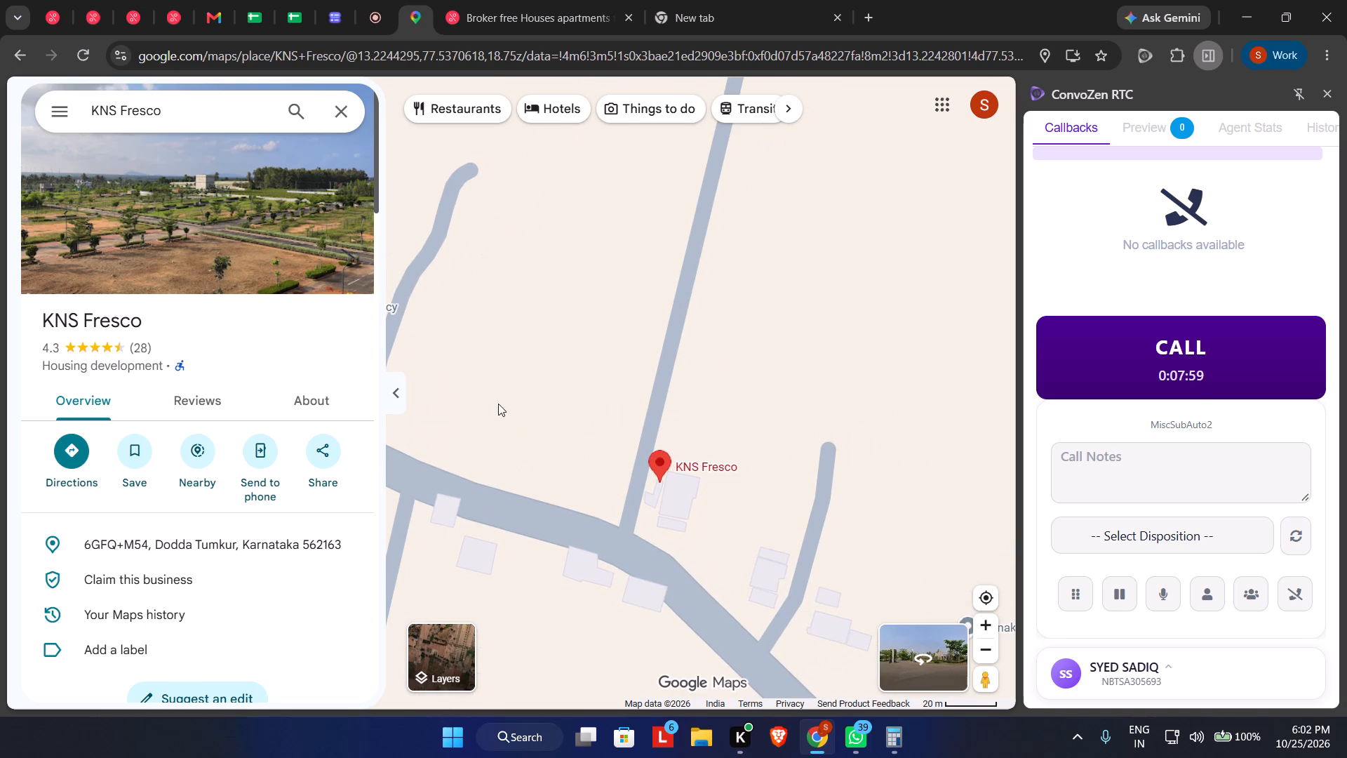
{"action": "scroll", "coordinate": [518, 405], "scroll_direction": "down", "scroll_amount": 3}
{"action": "left_click_drag", "start_coordinate": [629, 524], "coordinate": [516, 392]}
{"action": "left_click_drag", "start_coordinate": [511, 364], "coordinate": [666, 509]}
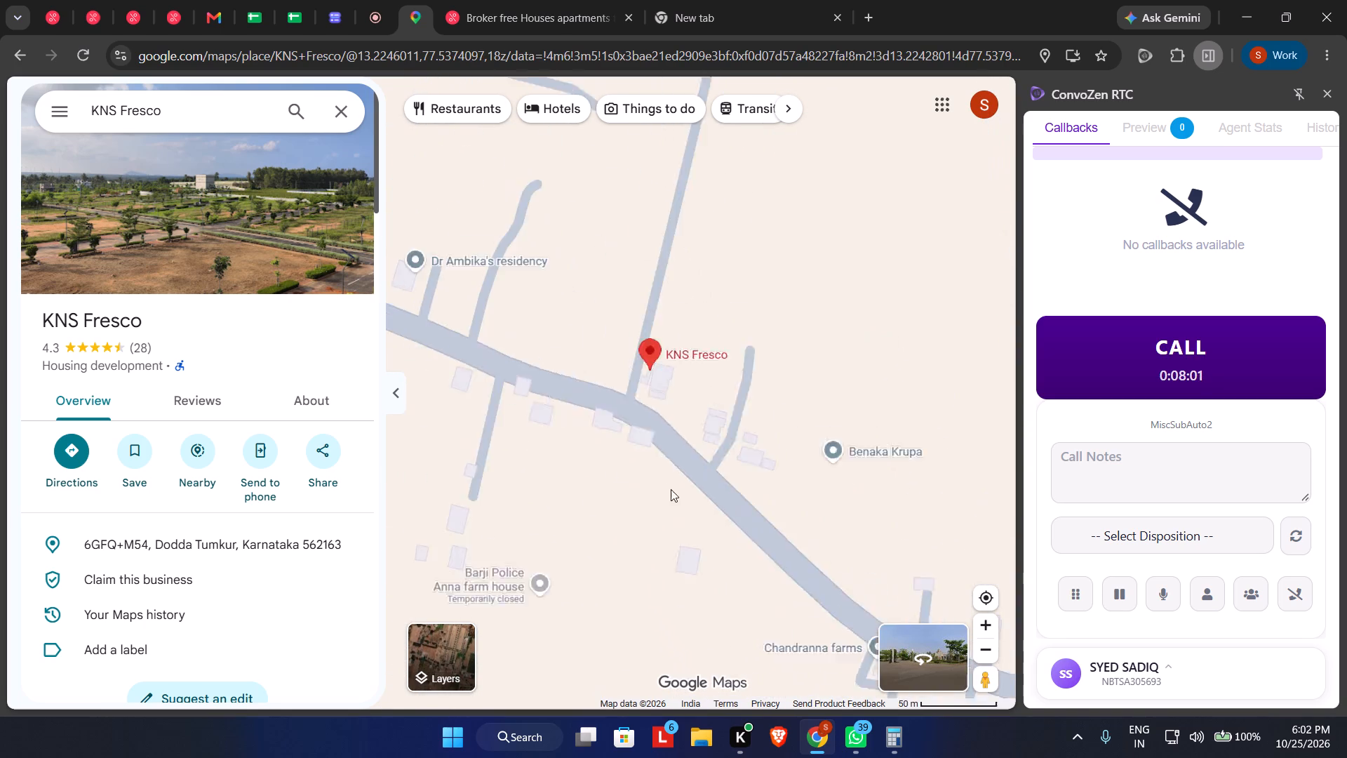
{"action": "left_click_drag", "start_coordinate": [591, 398], "coordinate": [568, 455]}
Return to the plot listing and set ACCURATE_LOCATION to Best Case.
{"action": "left_click", "coordinate": [554, 0]}
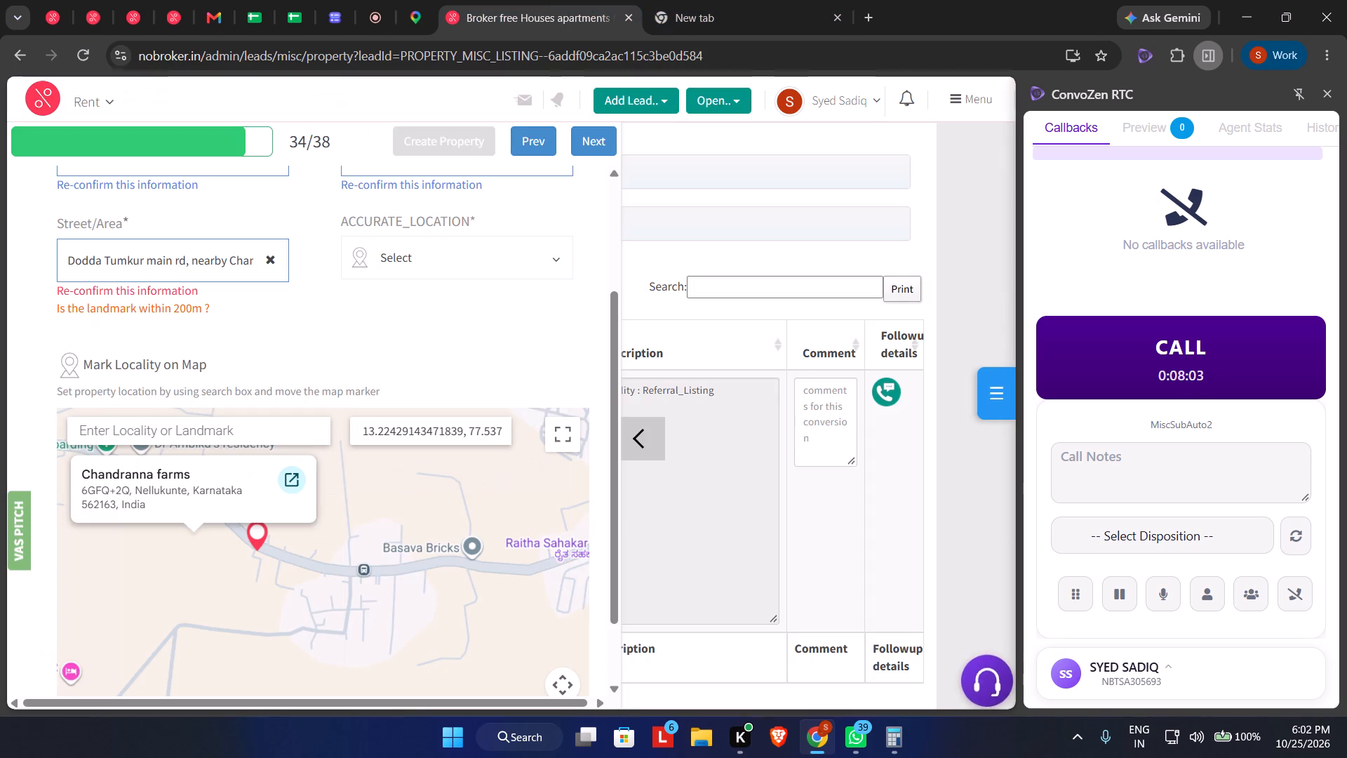
{"action": "scroll", "coordinate": [424, 326], "scroll_direction": "up", "scroll_amount": 1}
{"action": "left_click", "coordinate": [433, 290]}
{"action": "left_click", "coordinate": [460, 348]}
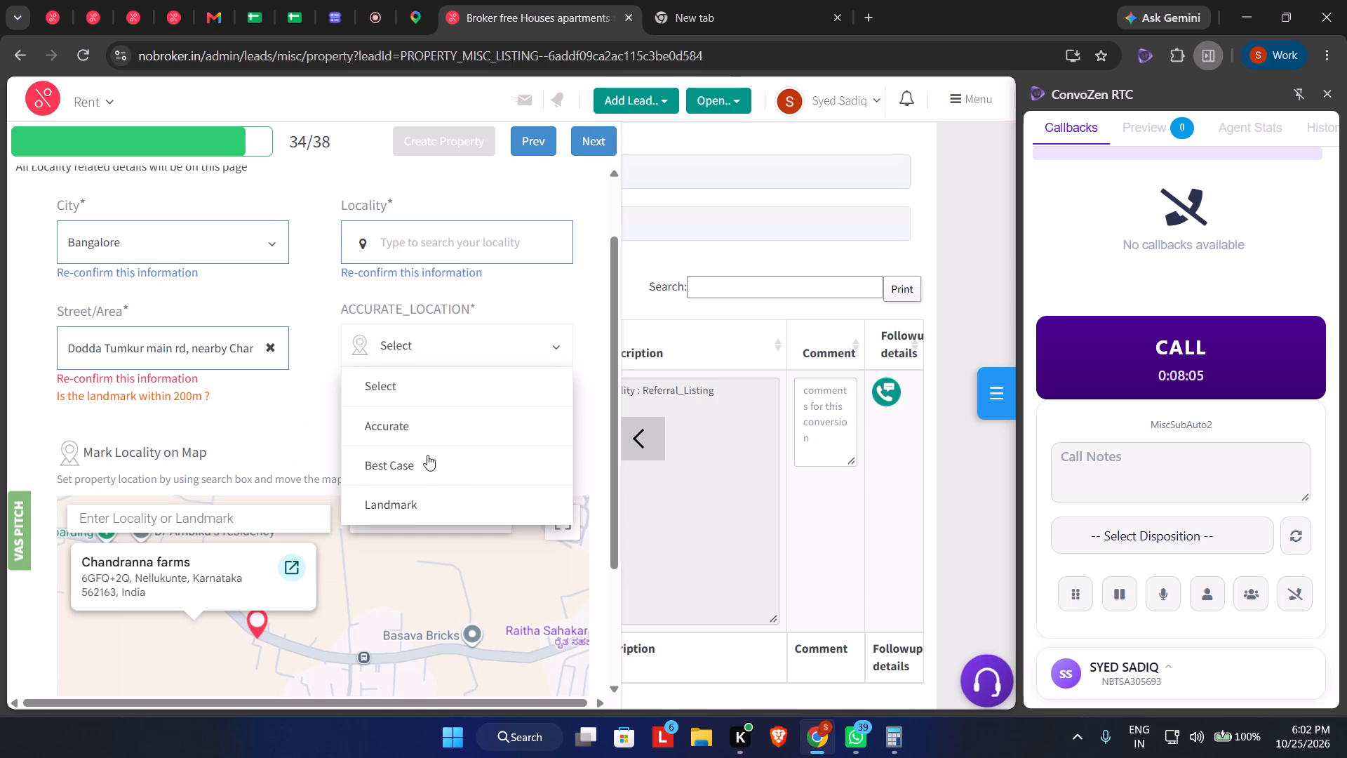
{"action": "left_click", "coordinate": [424, 467]}
Check KNS Fresco's place details on Google Maps for the listing's blank Locality field.
{"action": "left_click", "coordinate": [408, 244]}
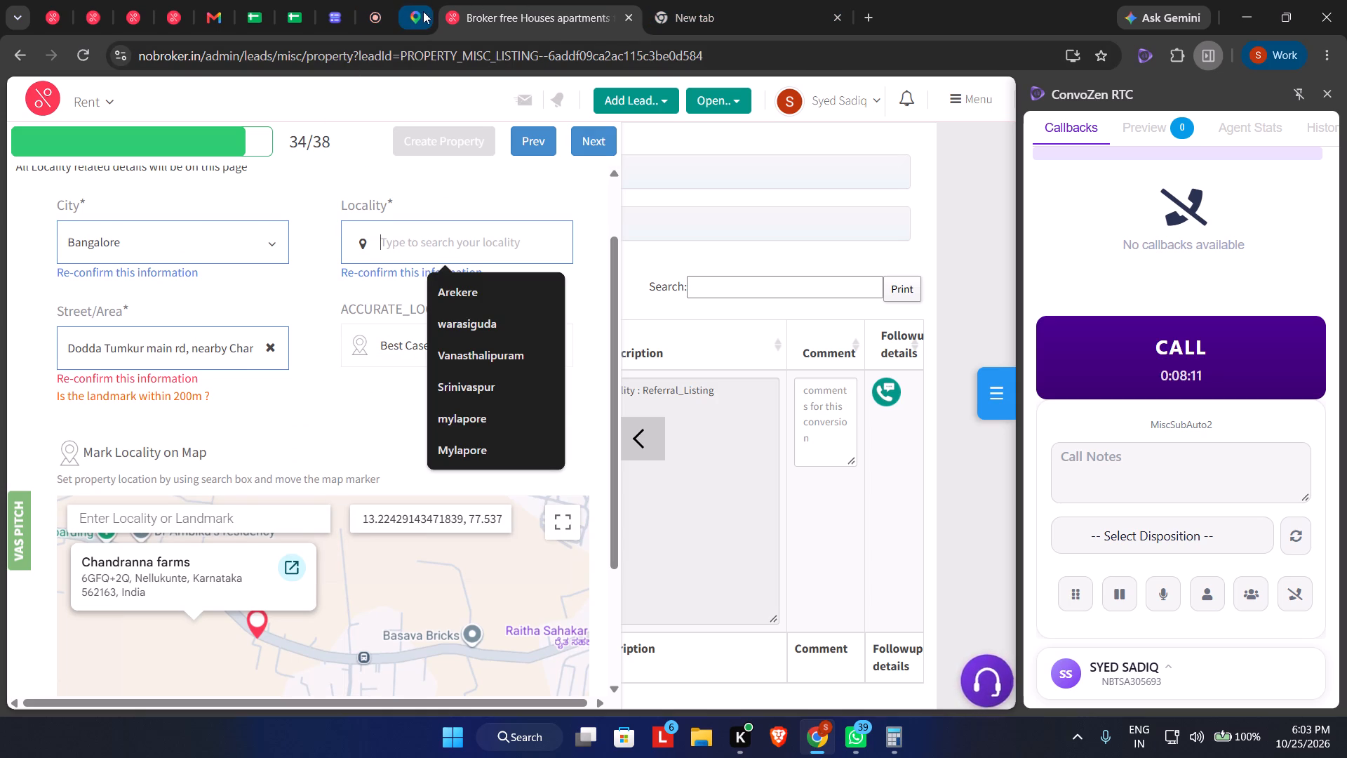
{"action": "scroll", "coordinate": [365, 318], "scroll_direction": "down", "scroll_amount": 2}
{"action": "scroll", "coordinate": [367, 335], "scroll_direction": "up", "scroll_amount": 3}
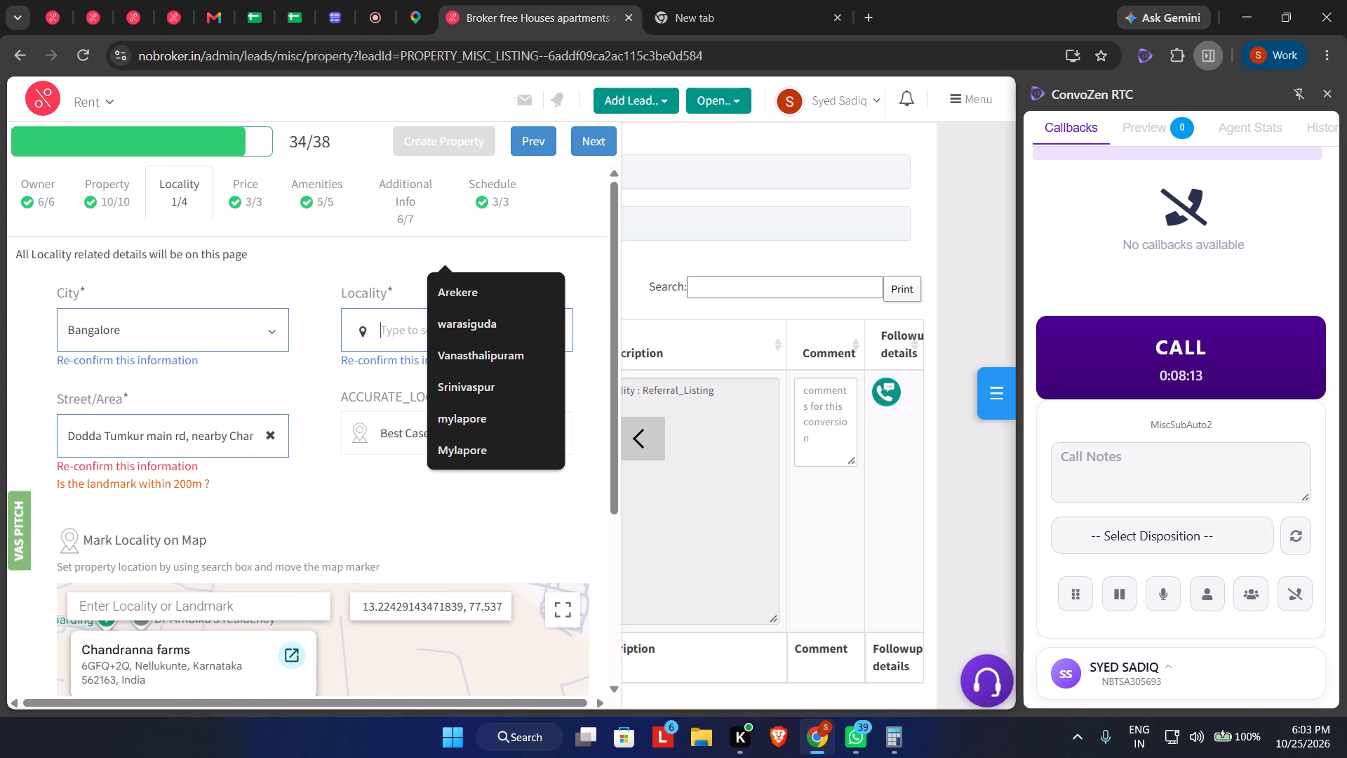
{"action": "left_click", "coordinate": [427, 0]}
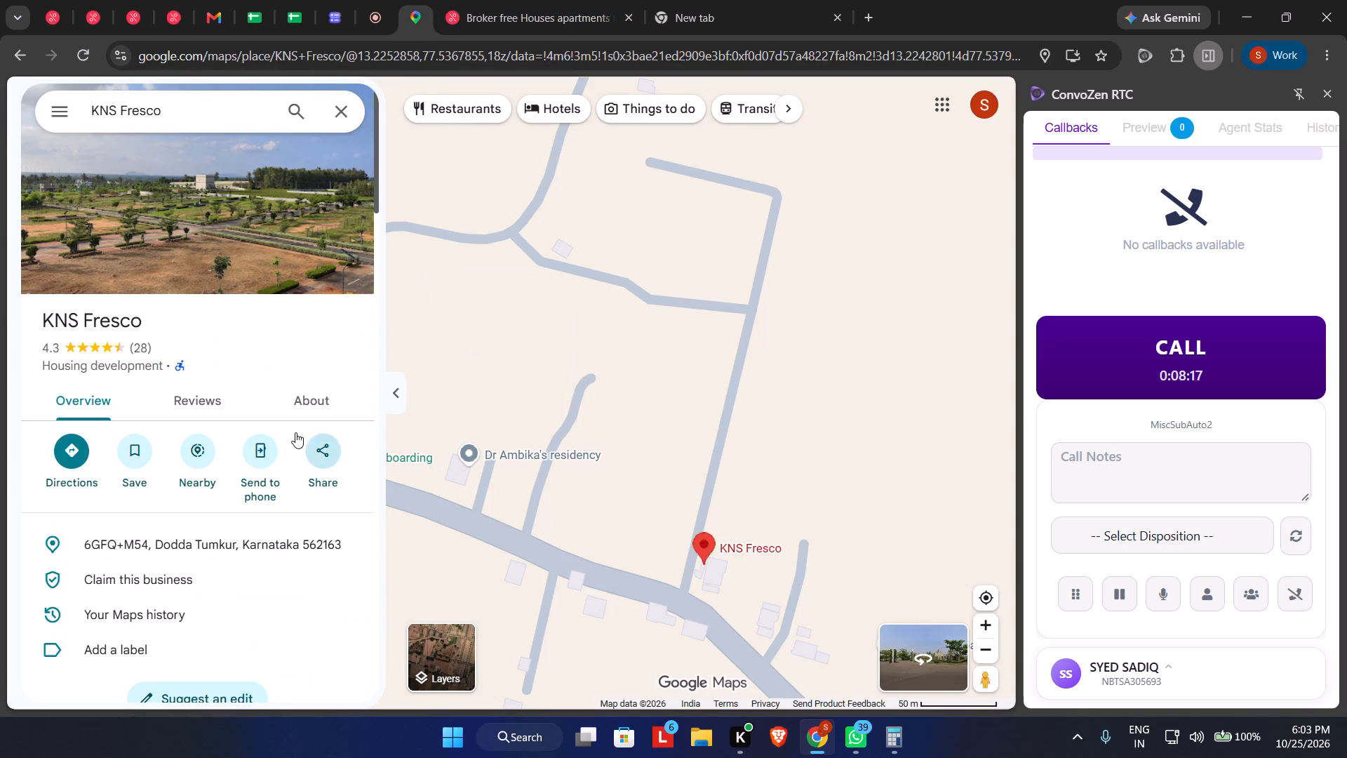
{"action": "scroll", "coordinate": [239, 580], "scroll_direction": "down", "scroll_amount": 3}
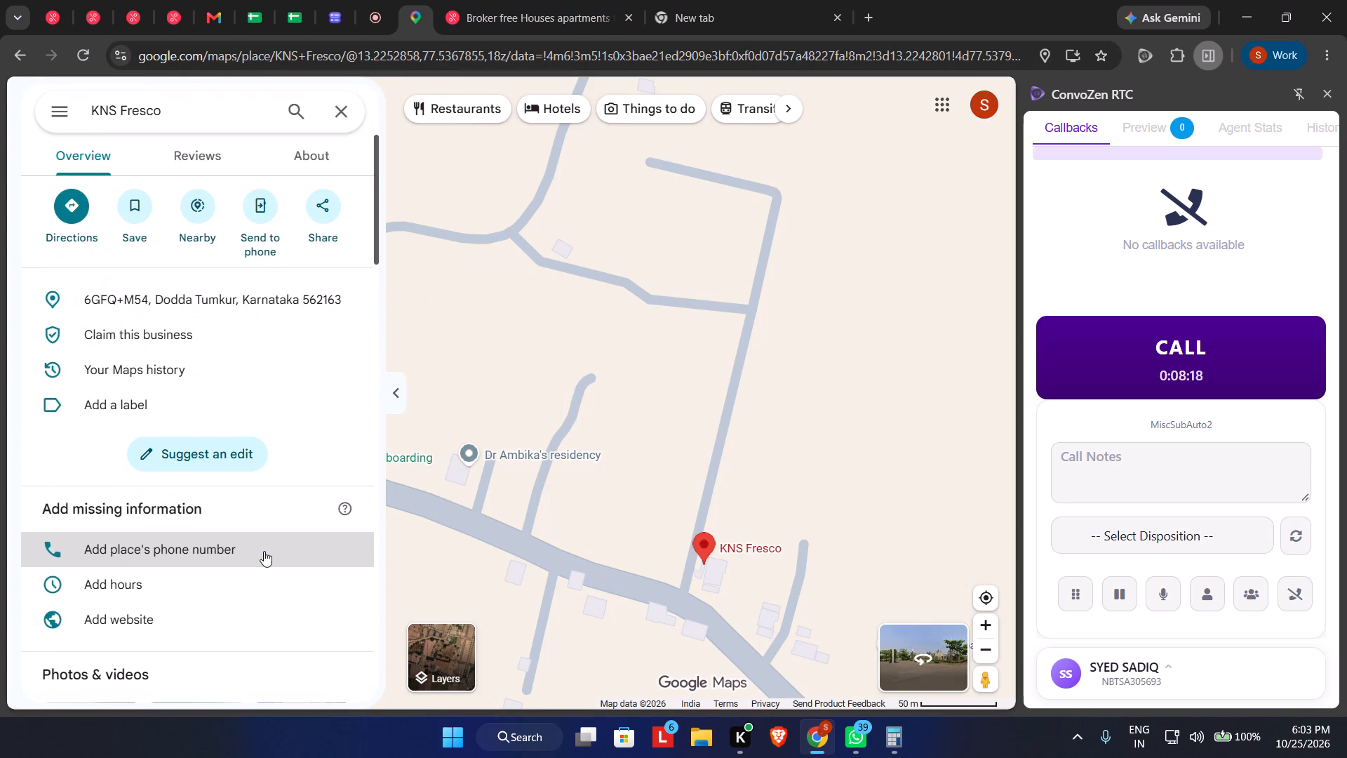
{"action": "scroll", "coordinate": [264, 551], "scroll_direction": "down", "scroll_amount": 3}
{"action": "scroll", "coordinate": [269, 526], "scroll_direction": "up", "scroll_amount": 9}
Search for restaurants near KNS Fresco and examine the localities, roads and landmarks around Dodda Tumkur on the map.
{"action": "left_click", "coordinate": [201, 442]}
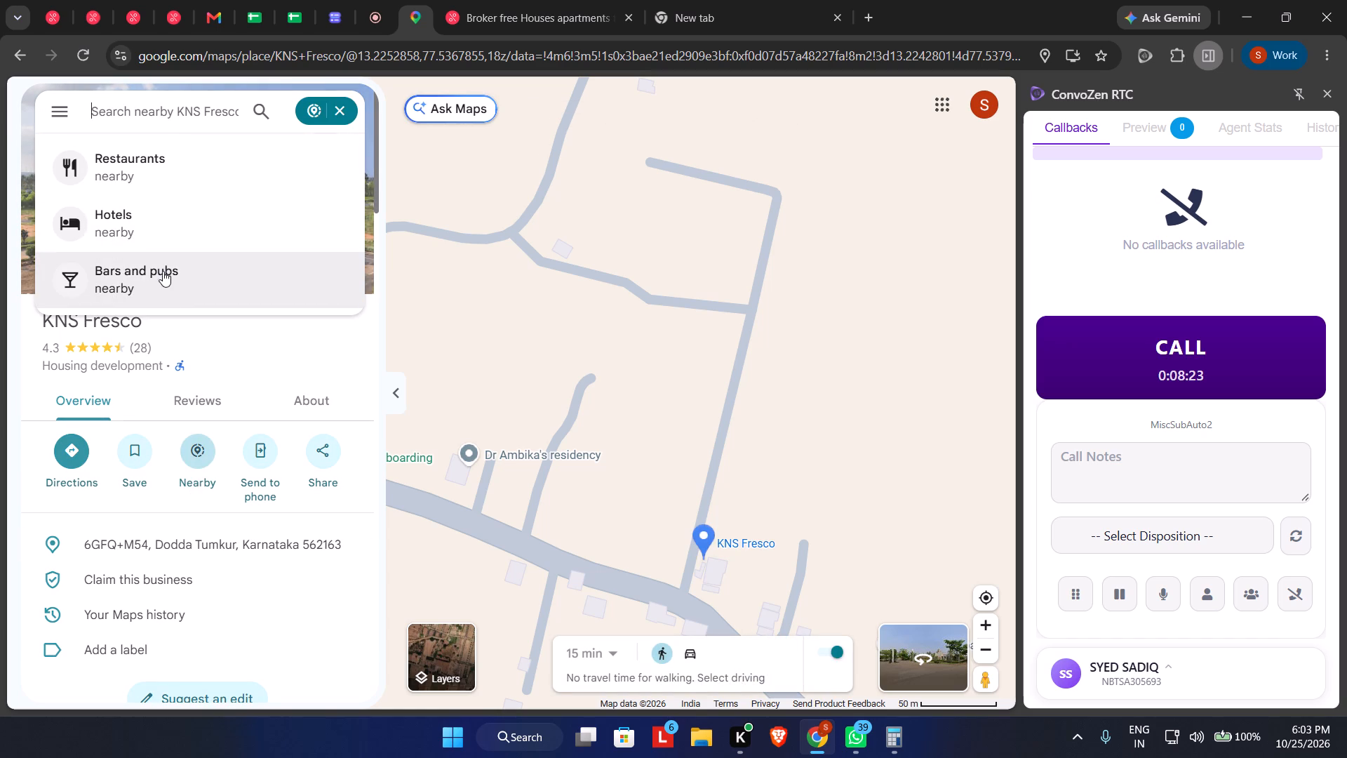
{"action": "left_click", "coordinate": [147, 134]}
{"action": "left_click", "coordinate": [156, 163]}
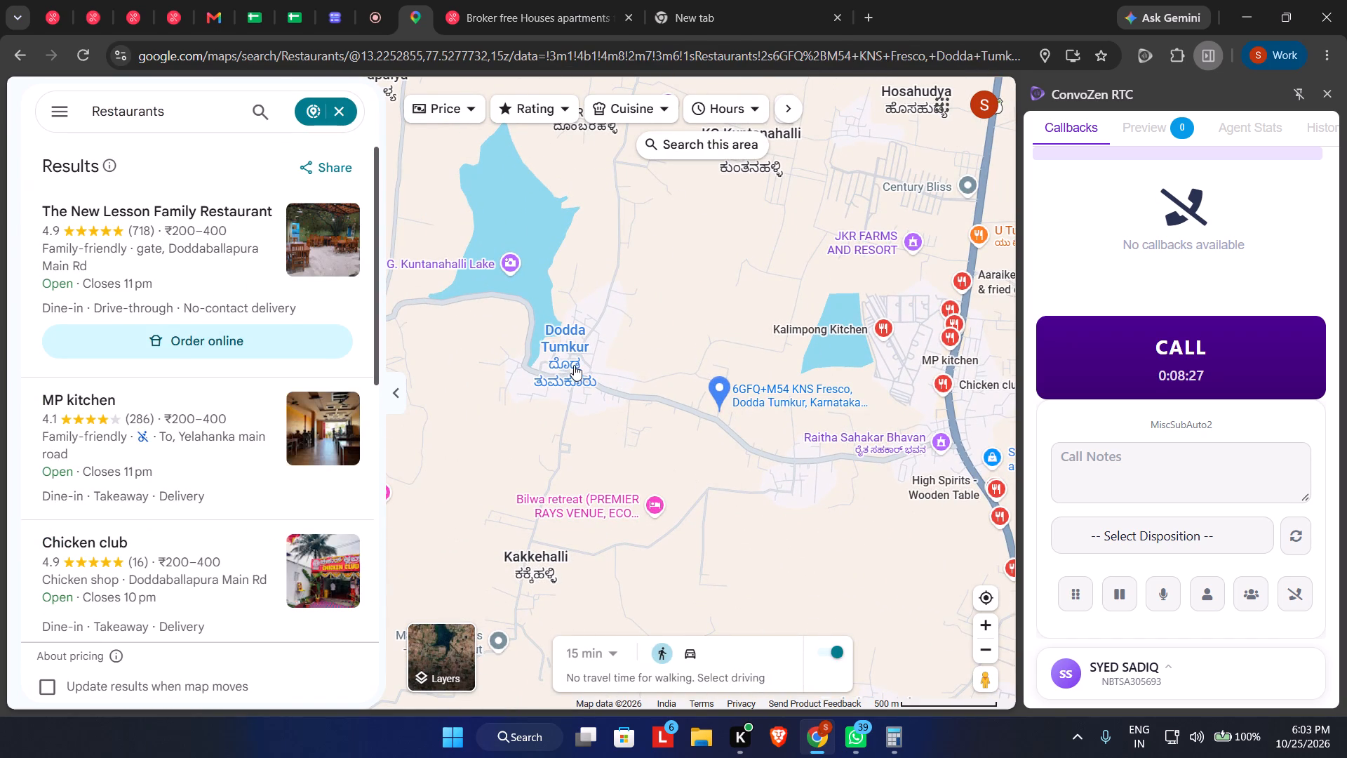
{"action": "scroll", "coordinate": [789, 457], "scroll_direction": "up", "scroll_amount": 1}
{"action": "left_click_drag", "start_coordinate": [771, 482], "coordinate": [645, 465]}
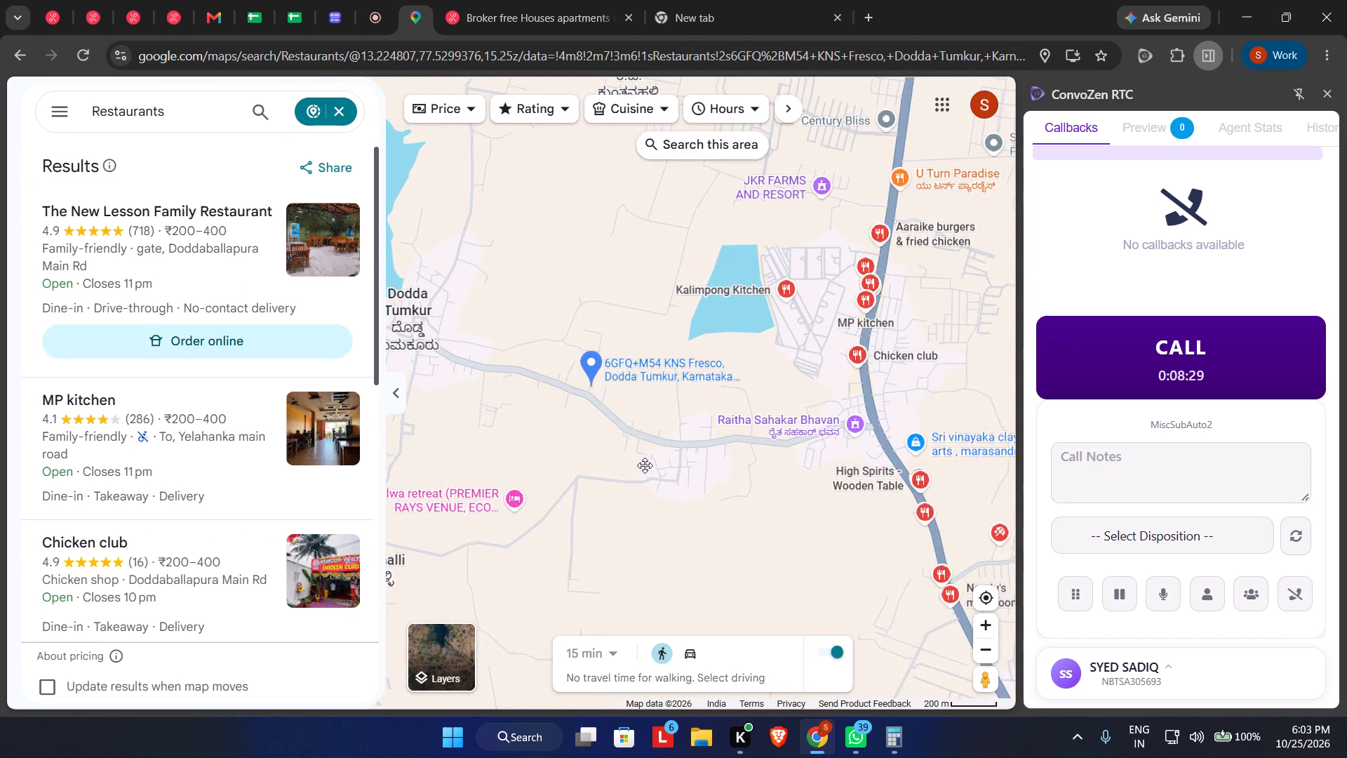
{"action": "left_click_drag", "start_coordinate": [645, 465], "coordinate": [655, 471]}
{"action": "scroll", "coordinate": [644, 384], "scroll_direction": "up", "scroll_amount": 3}
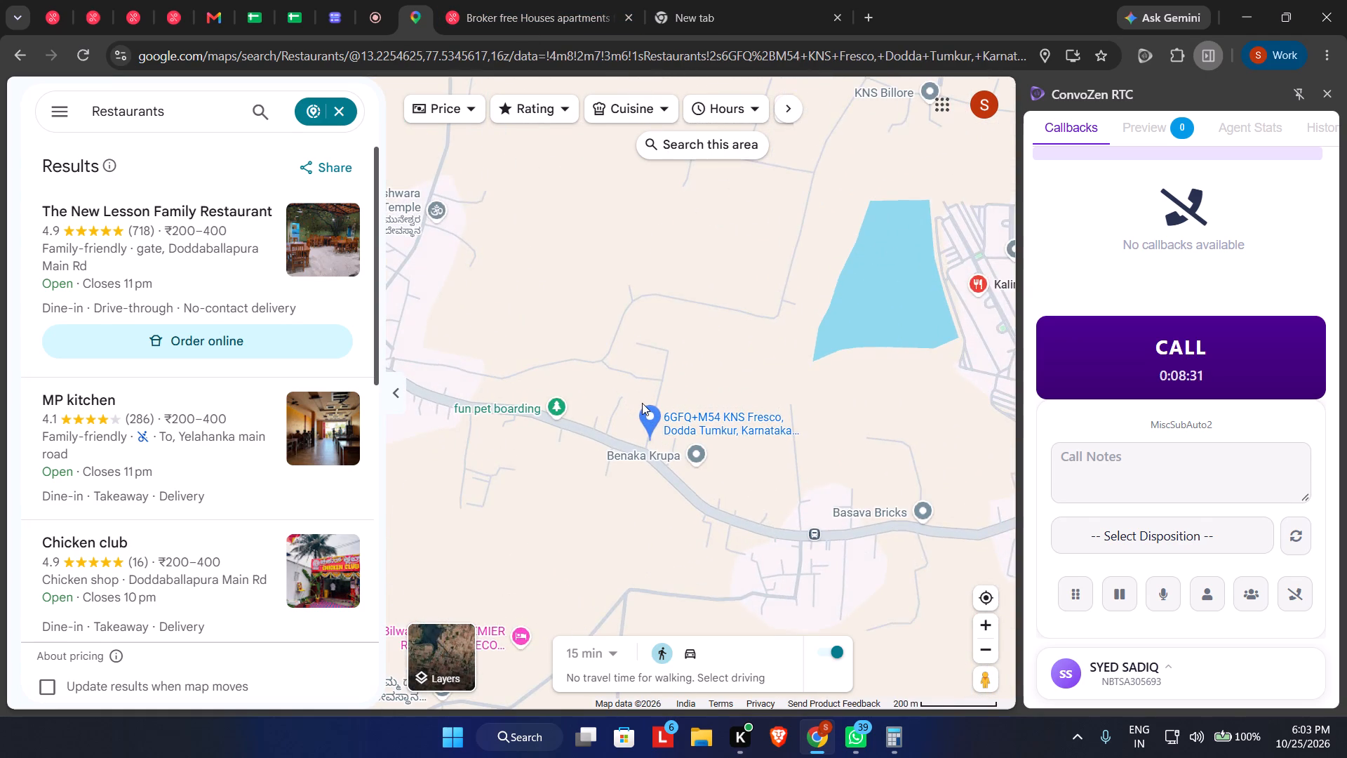
{"action": "scroll", "coordinate": [642, 403], "scroll_direction": "up", "scroll_amount": 8}
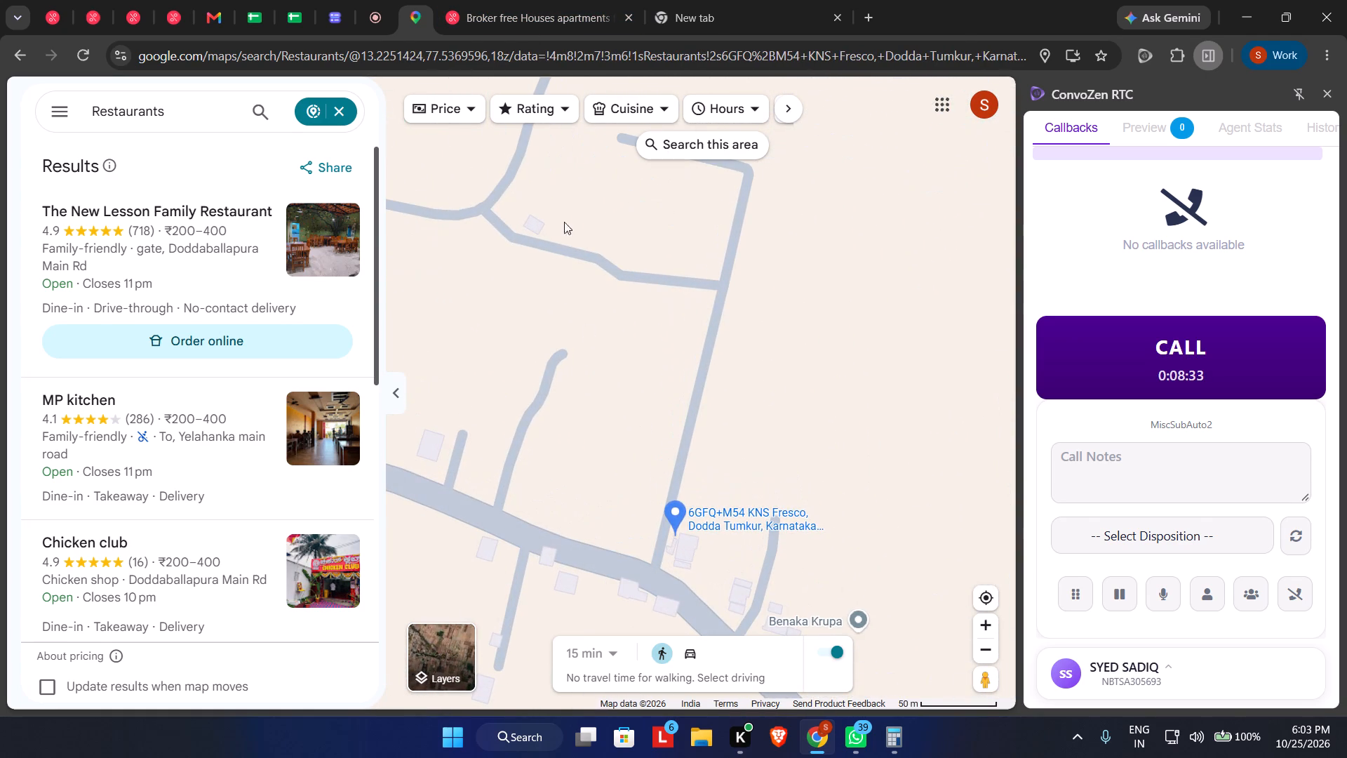
Return to the plot listing and enter Dodda Tumkur as its Locality.
{"action": "left_click", "coordinate": [502, 0]}
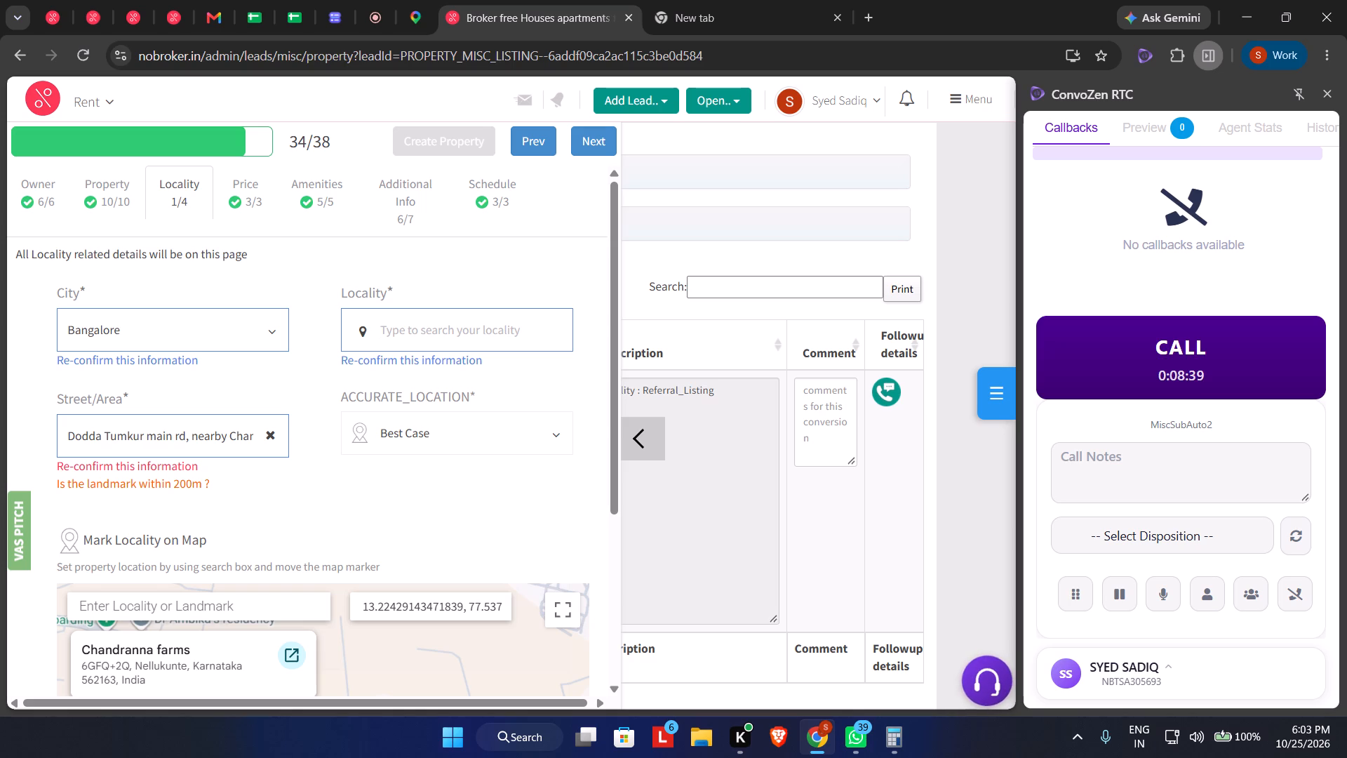
{"action": "type", "text": "Do"}
{"action": "type", "text": "dda"}
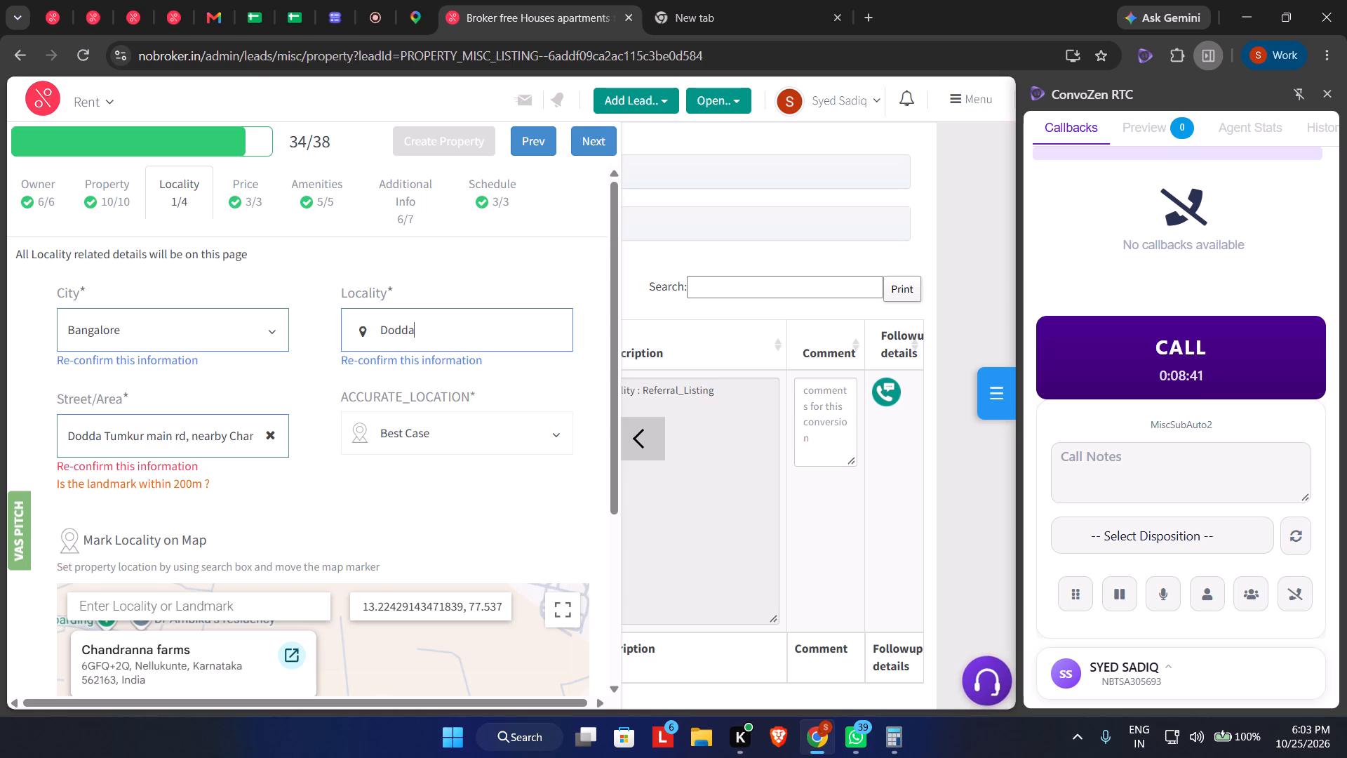
{"action": "key", "text": "space"}
{"action": "type", "text": "Tum"}
{"action": "key", "text": "k"}
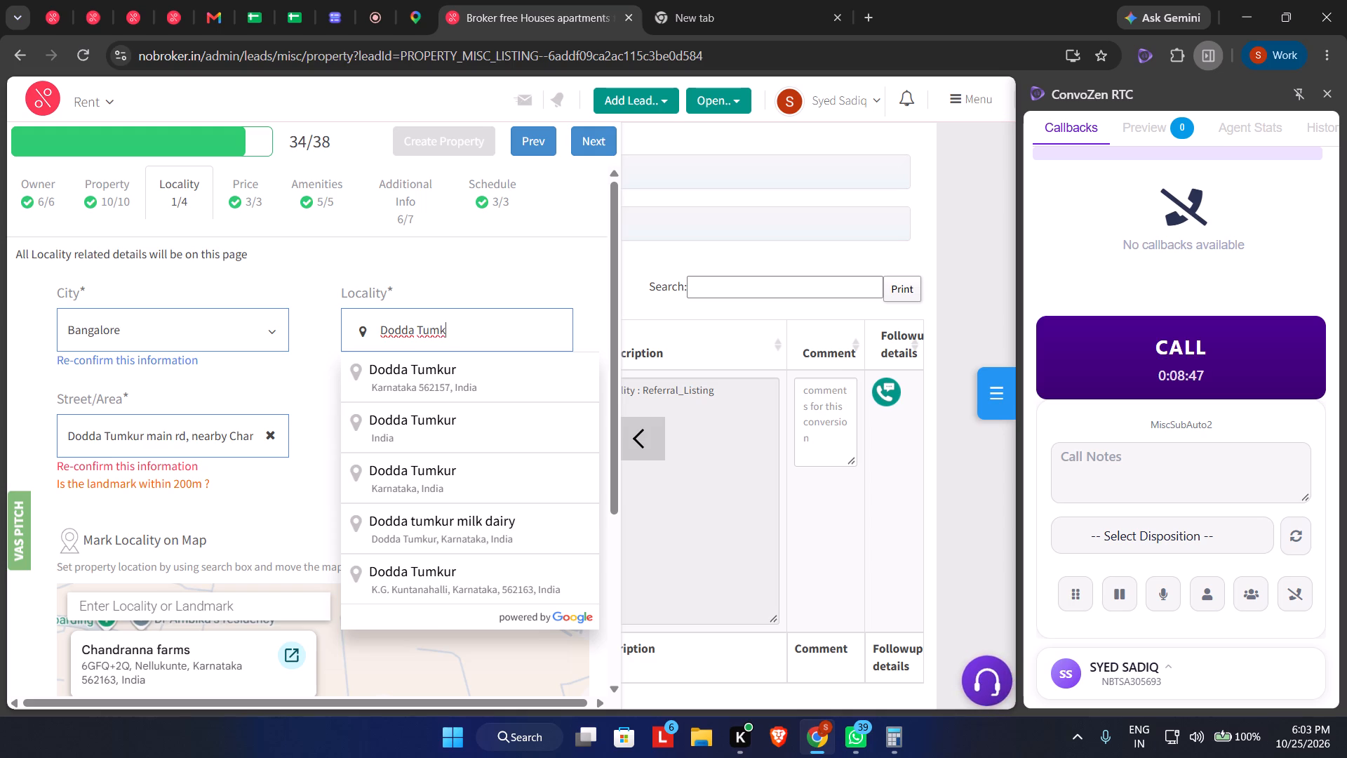
{"action": "type", "text": "ur"}
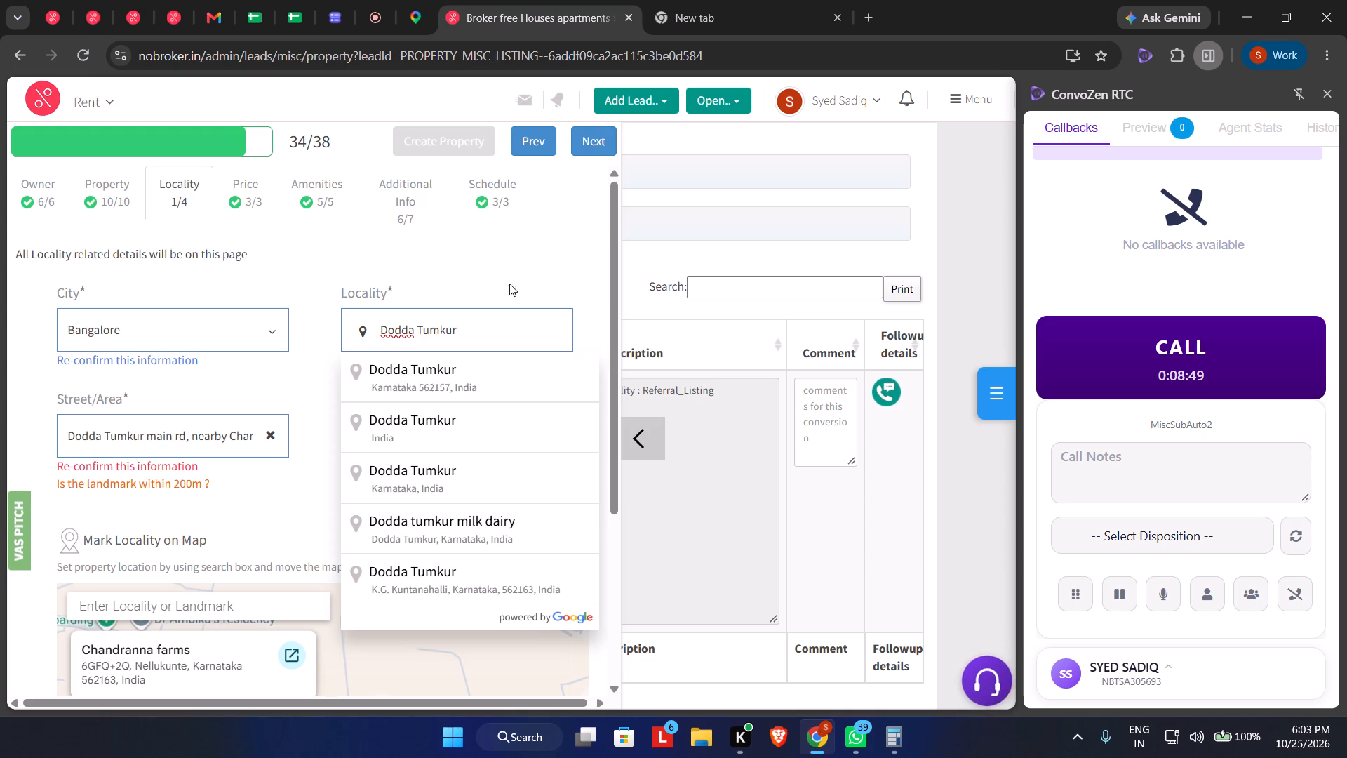
{"action": "left_click", "coordinate": [509, 274]}
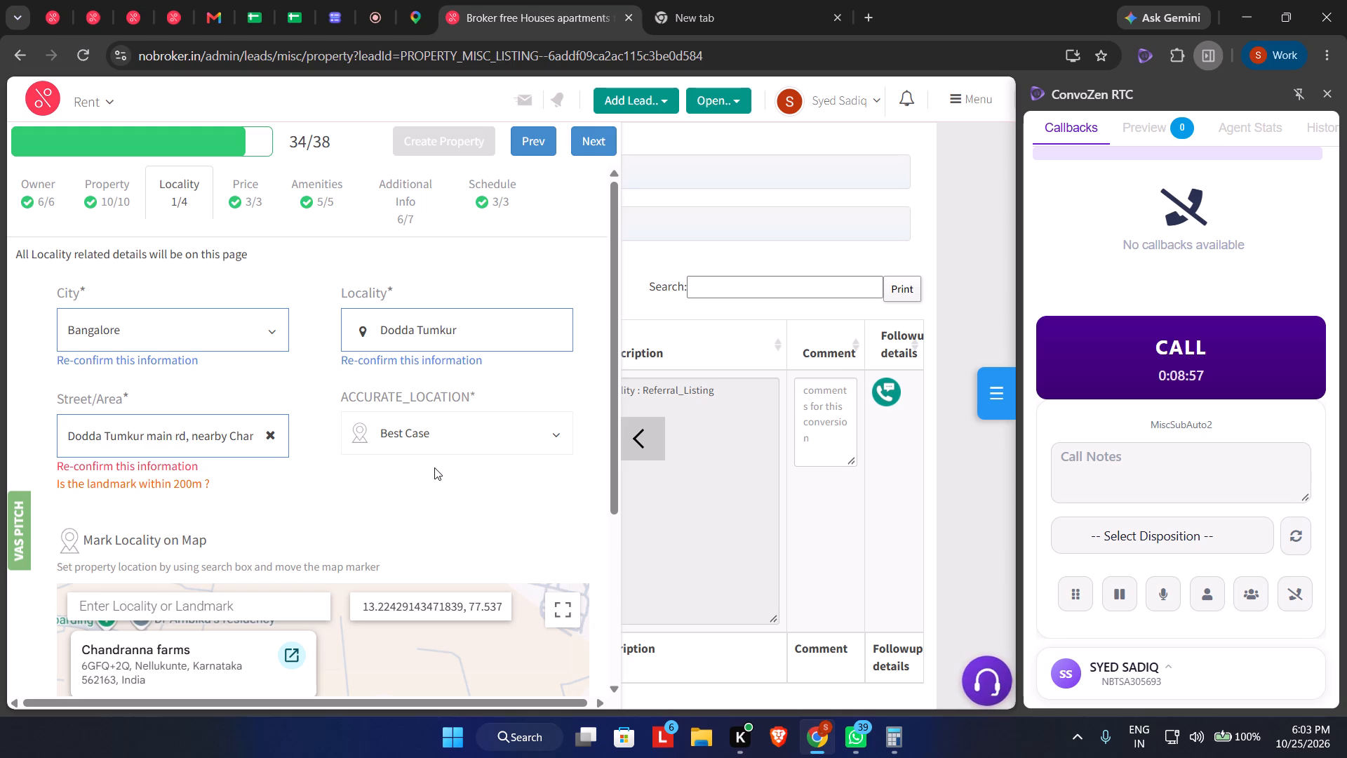
{"action": "left_click_drag", "start_coordinate": [462, 328], "coordinate": [378, 338]}
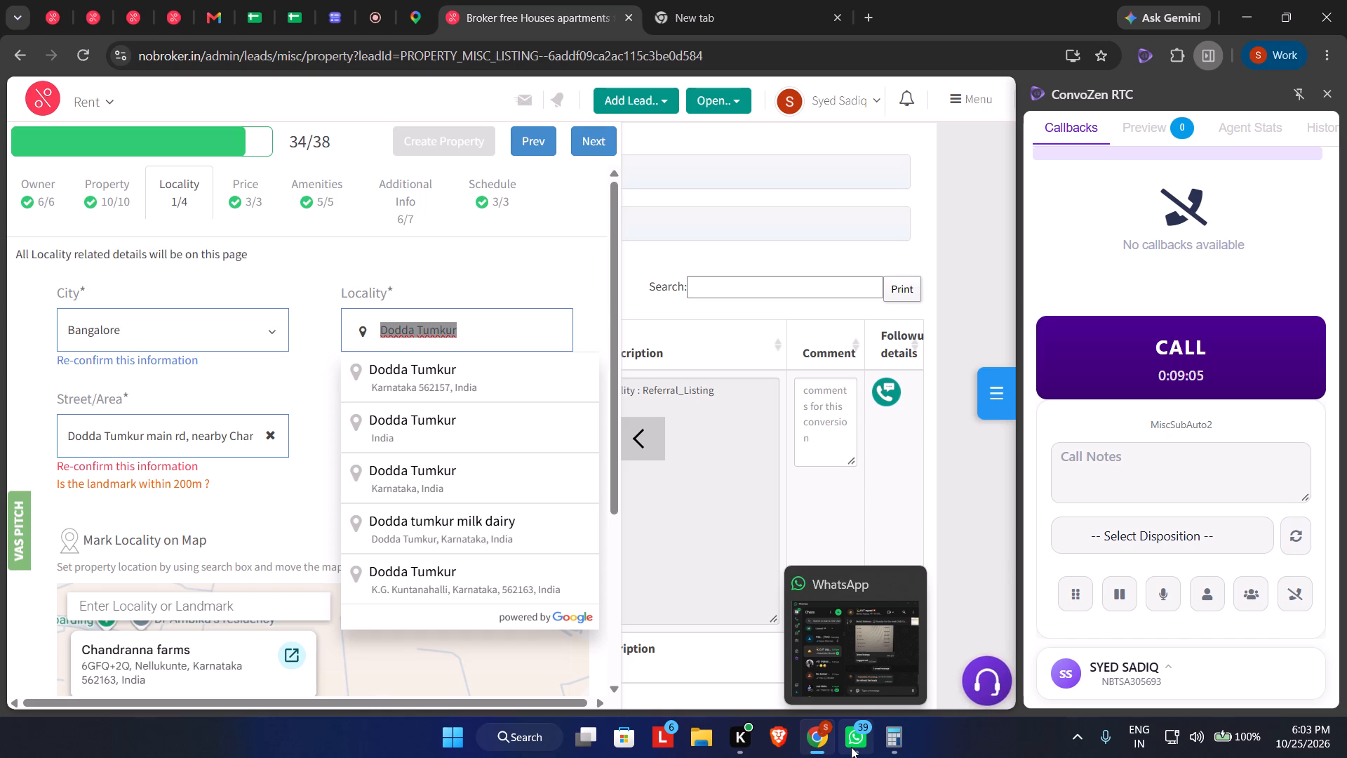
{"action": "left_click", "coordinate": [439, 255]}
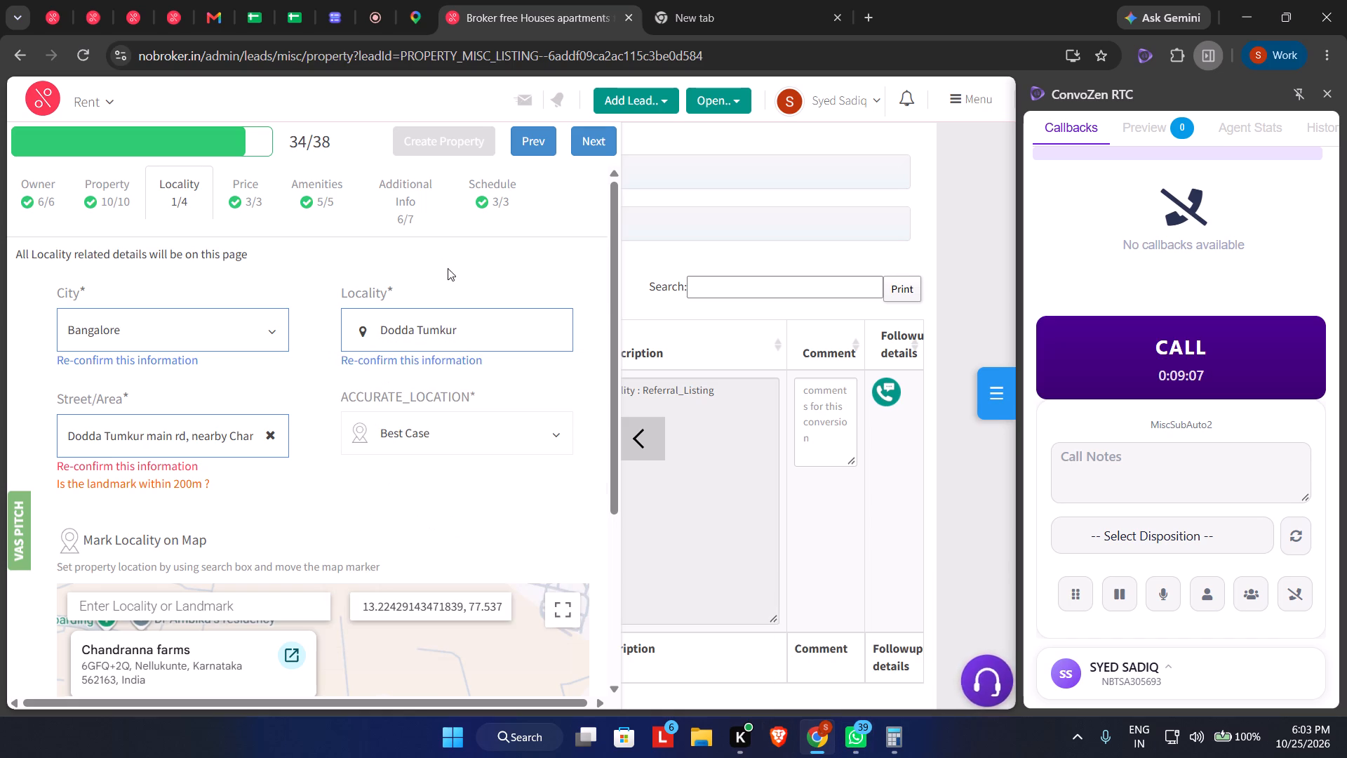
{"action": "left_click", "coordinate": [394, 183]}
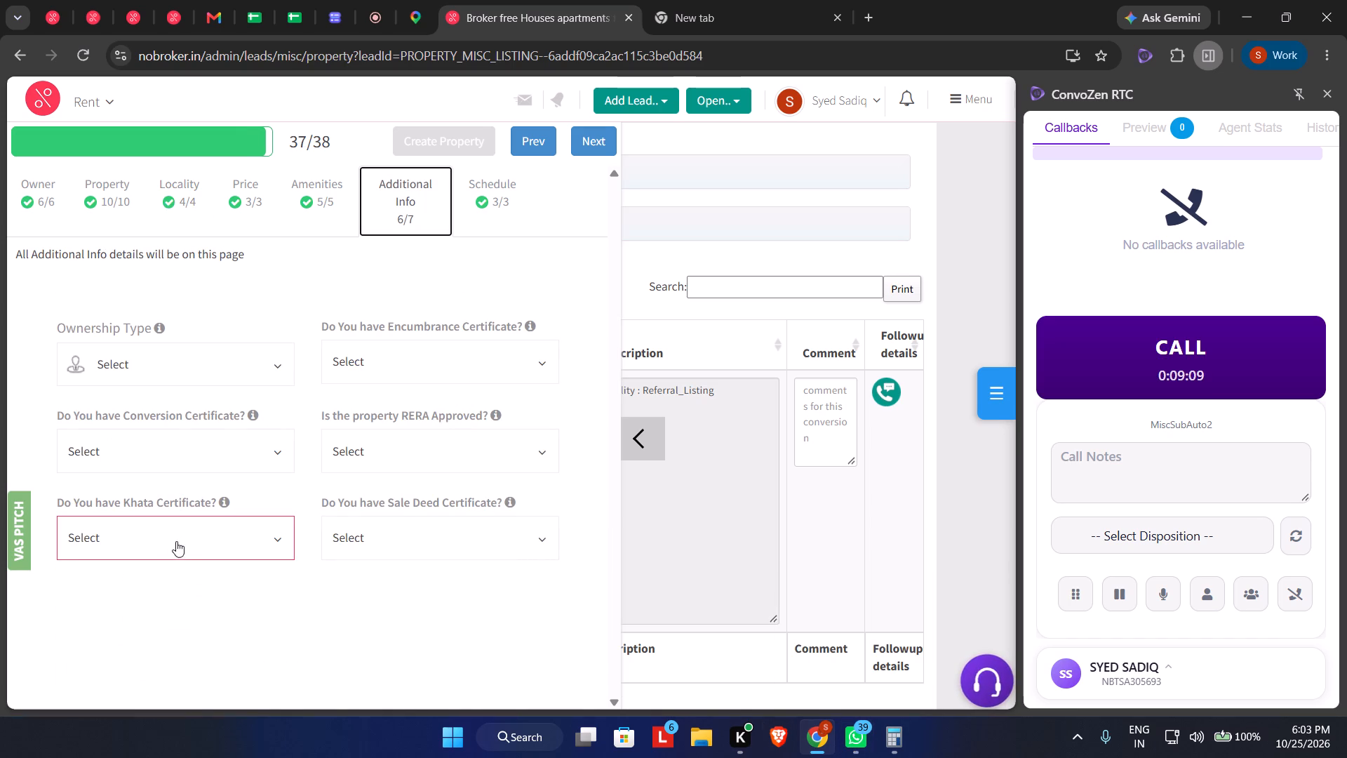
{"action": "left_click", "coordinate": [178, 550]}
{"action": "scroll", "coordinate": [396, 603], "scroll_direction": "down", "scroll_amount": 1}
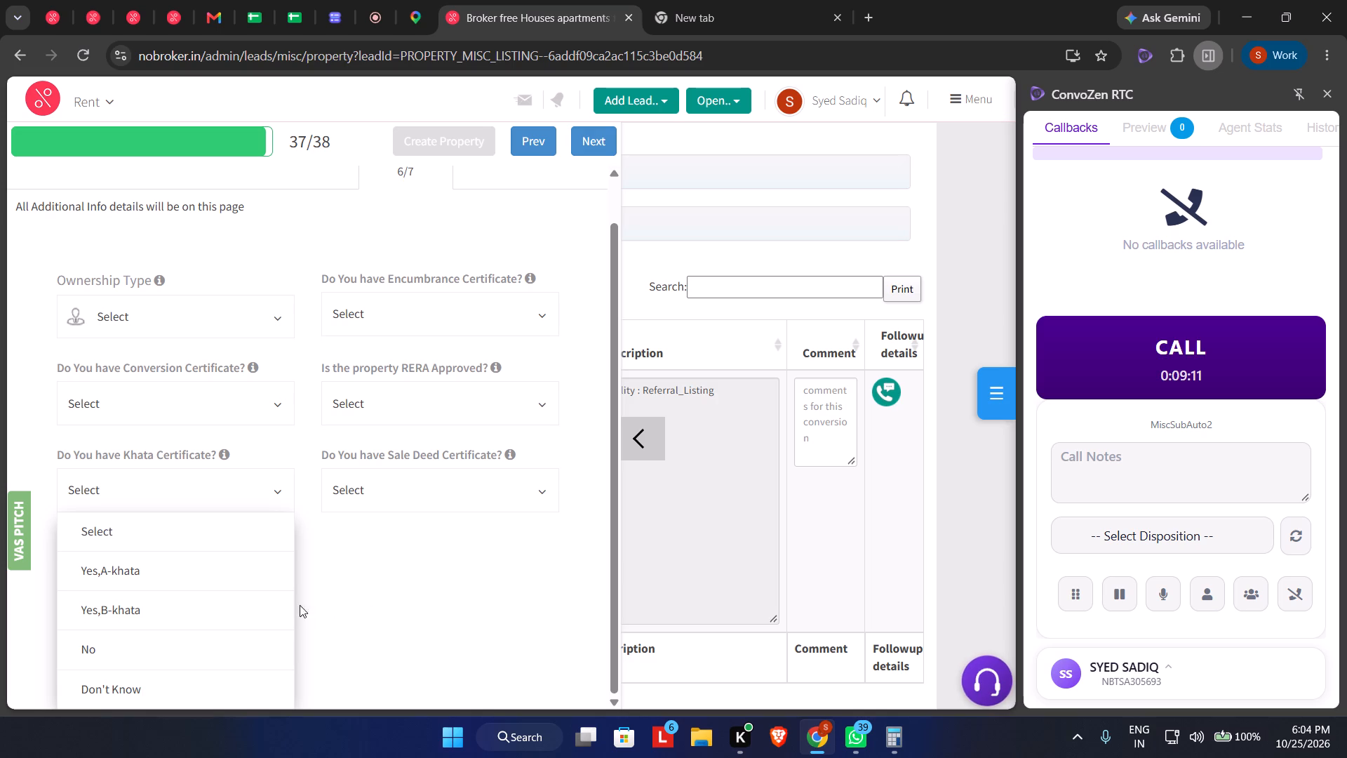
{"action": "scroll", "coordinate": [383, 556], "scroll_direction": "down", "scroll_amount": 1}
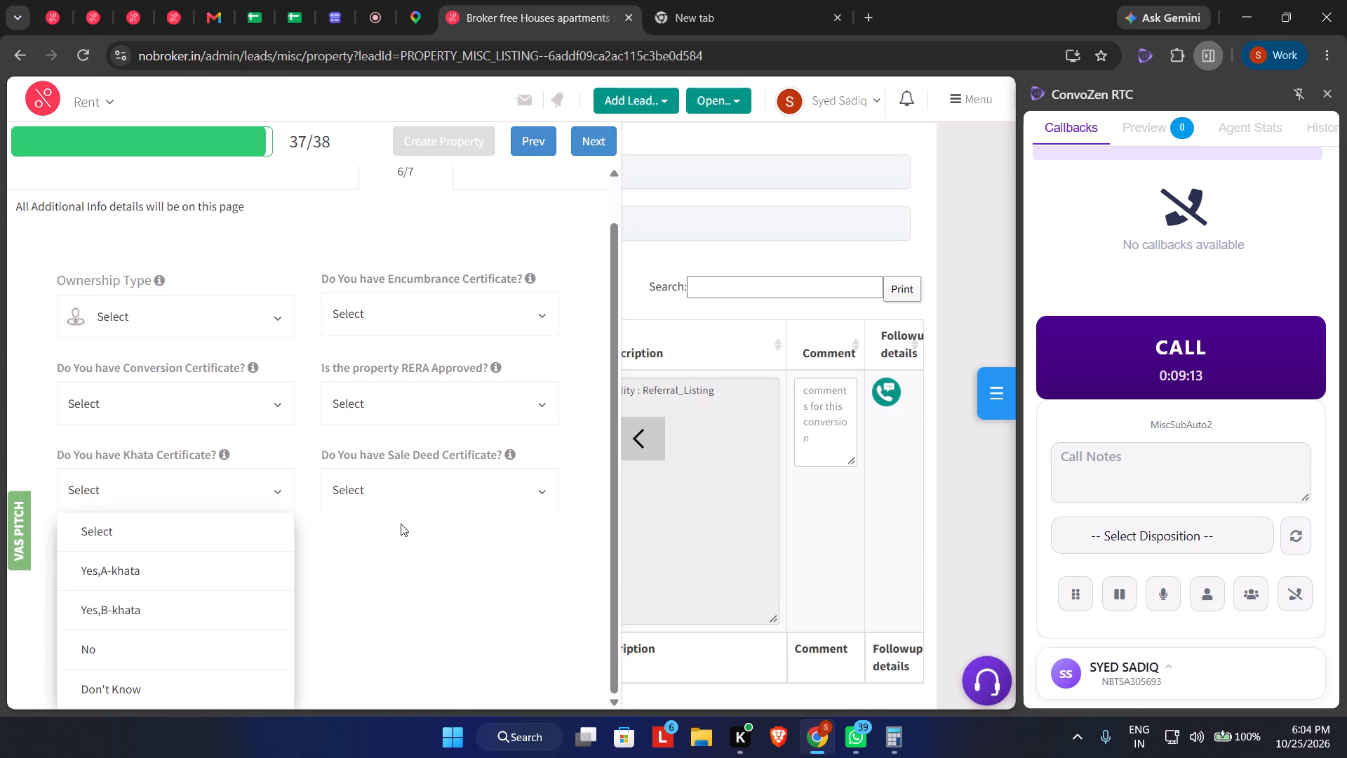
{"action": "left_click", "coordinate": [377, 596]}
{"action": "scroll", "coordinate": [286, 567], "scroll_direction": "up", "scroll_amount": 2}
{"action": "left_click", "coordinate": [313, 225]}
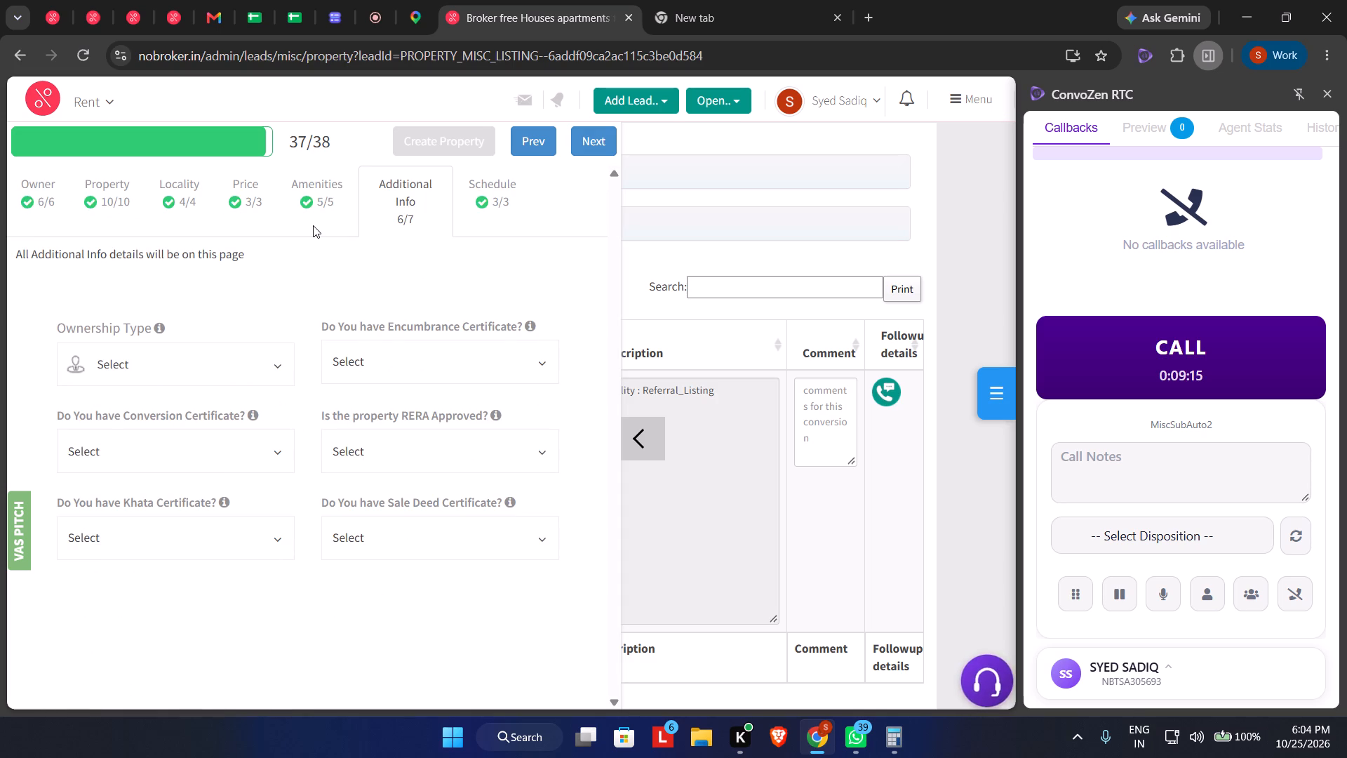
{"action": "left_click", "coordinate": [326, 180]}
In the listing's Additional Info, set the Khata Certificate answer to Yes,A-khata.
{"action": "left_click", "coordinate": [417, 209]}
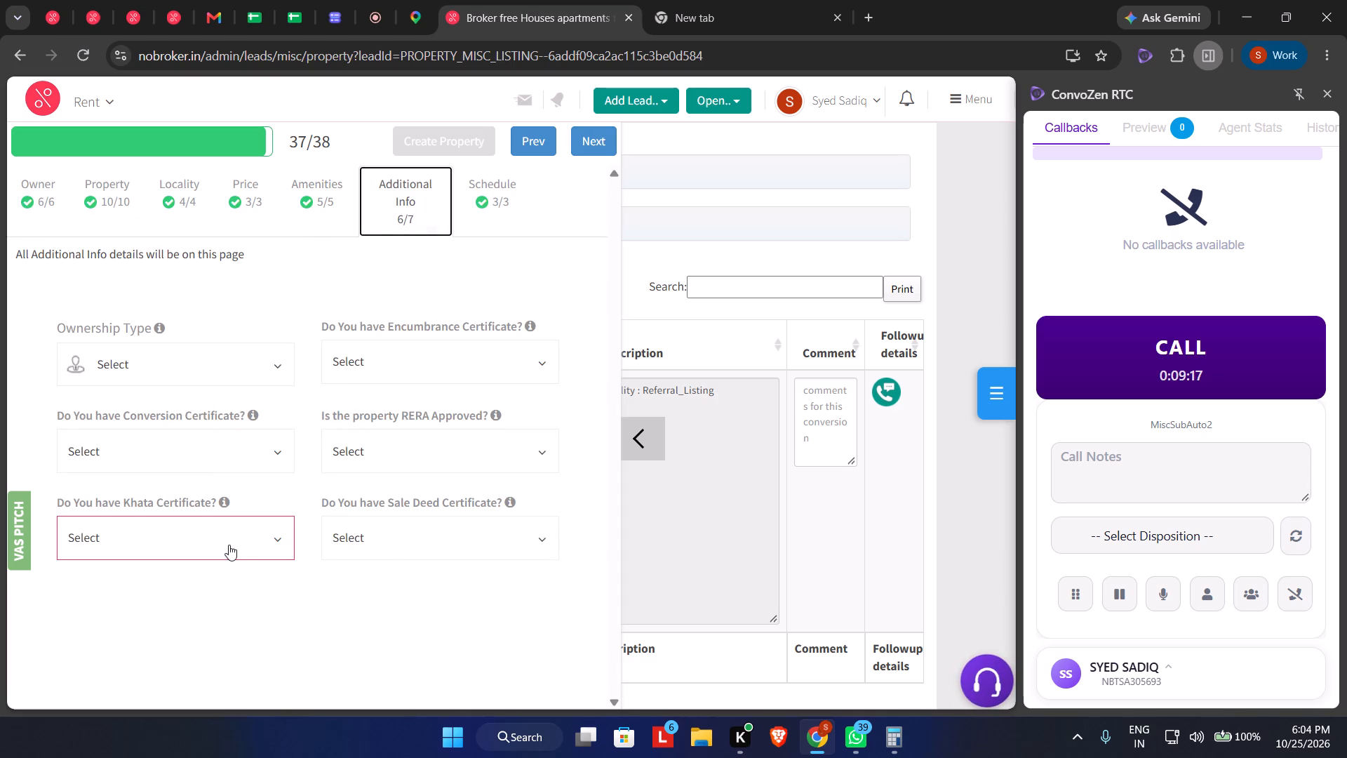
{"action": "left_click", "coordinate": [229, 545]}
{"action": "scroll", "coordinate": [380, 562], "scroll_direction": "down", "scroll_amount": 4}
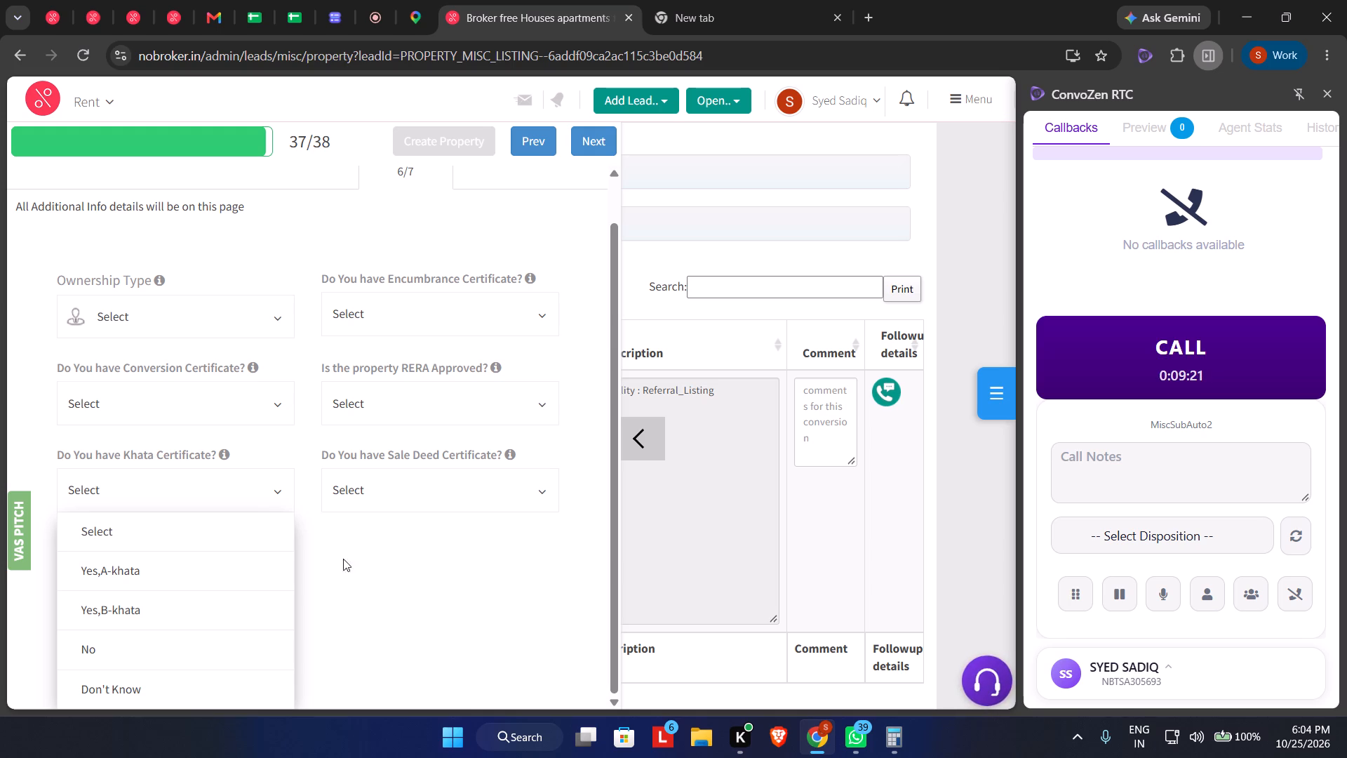
{"action": "left_click", "coordinate": [158, 573]}
{"action": "left_click", "coordinate": [283, 592]}
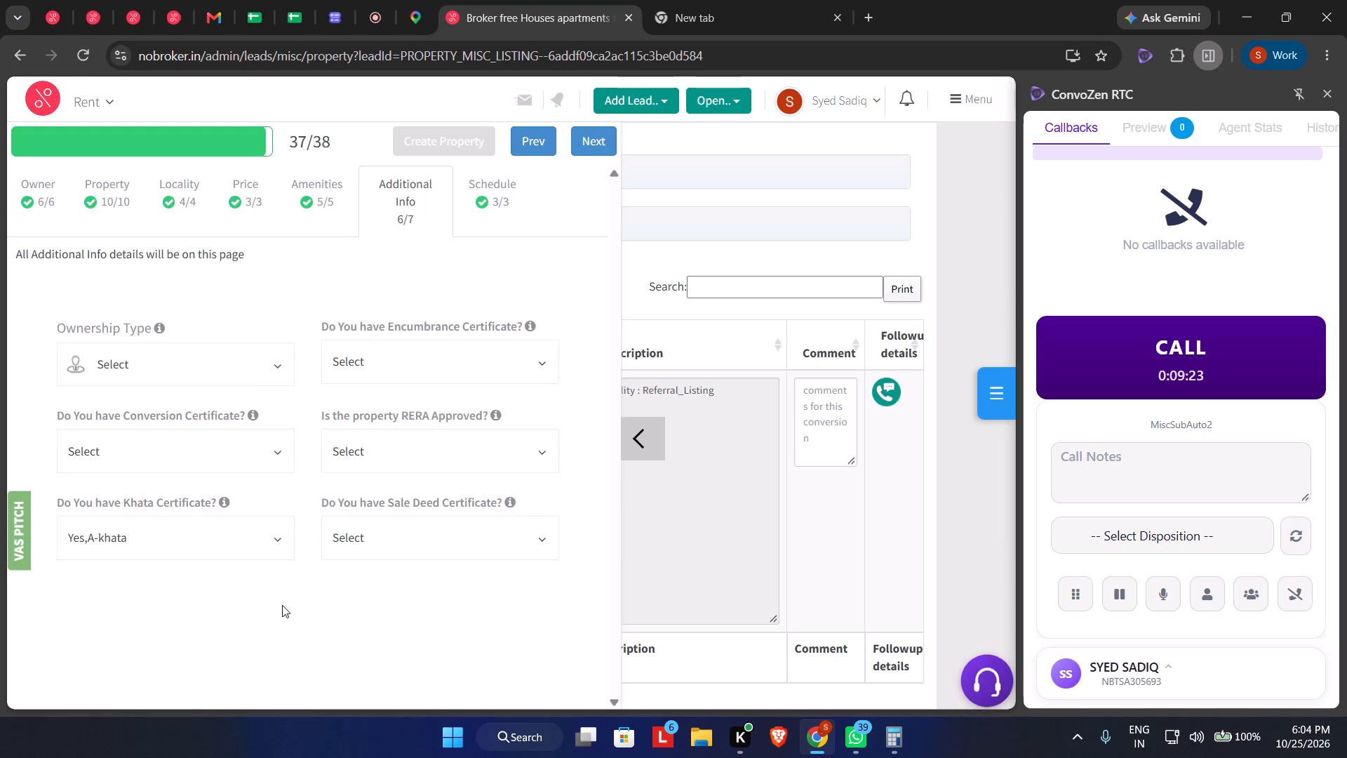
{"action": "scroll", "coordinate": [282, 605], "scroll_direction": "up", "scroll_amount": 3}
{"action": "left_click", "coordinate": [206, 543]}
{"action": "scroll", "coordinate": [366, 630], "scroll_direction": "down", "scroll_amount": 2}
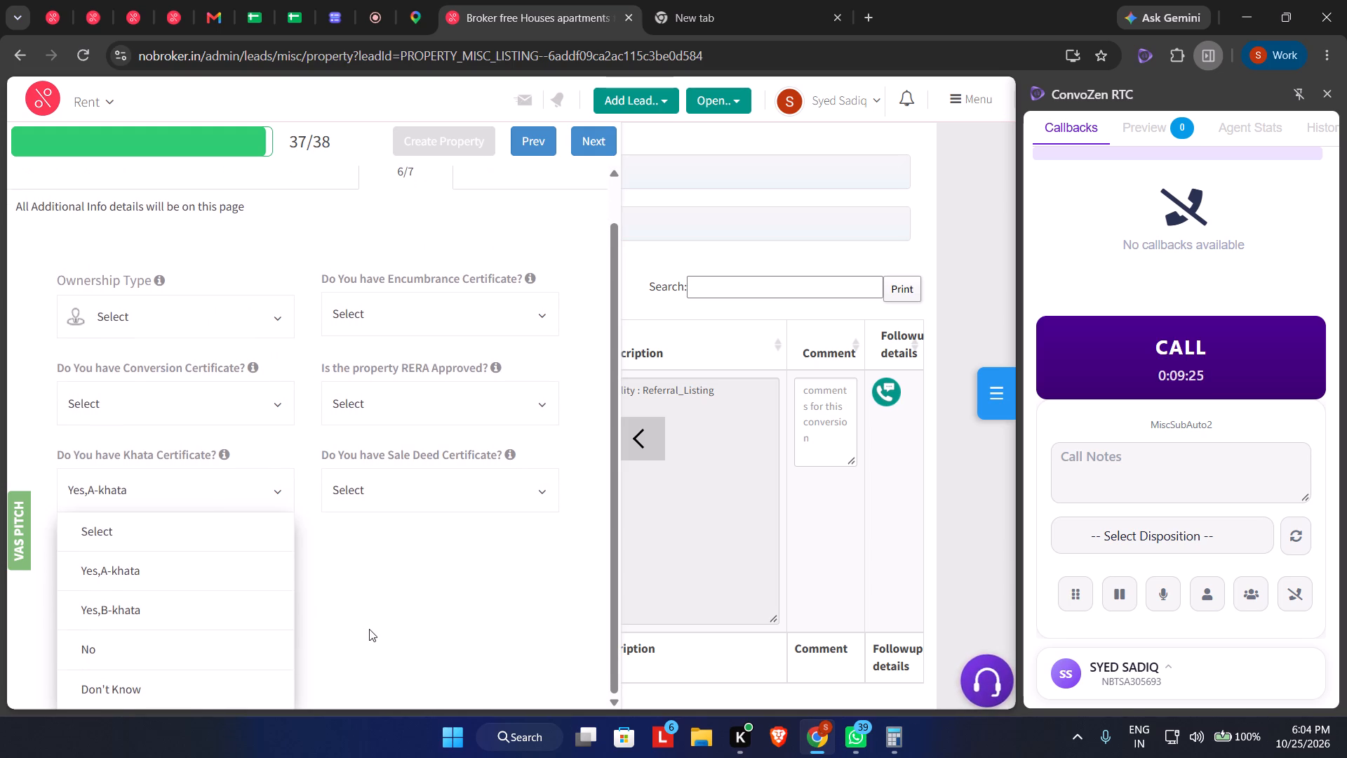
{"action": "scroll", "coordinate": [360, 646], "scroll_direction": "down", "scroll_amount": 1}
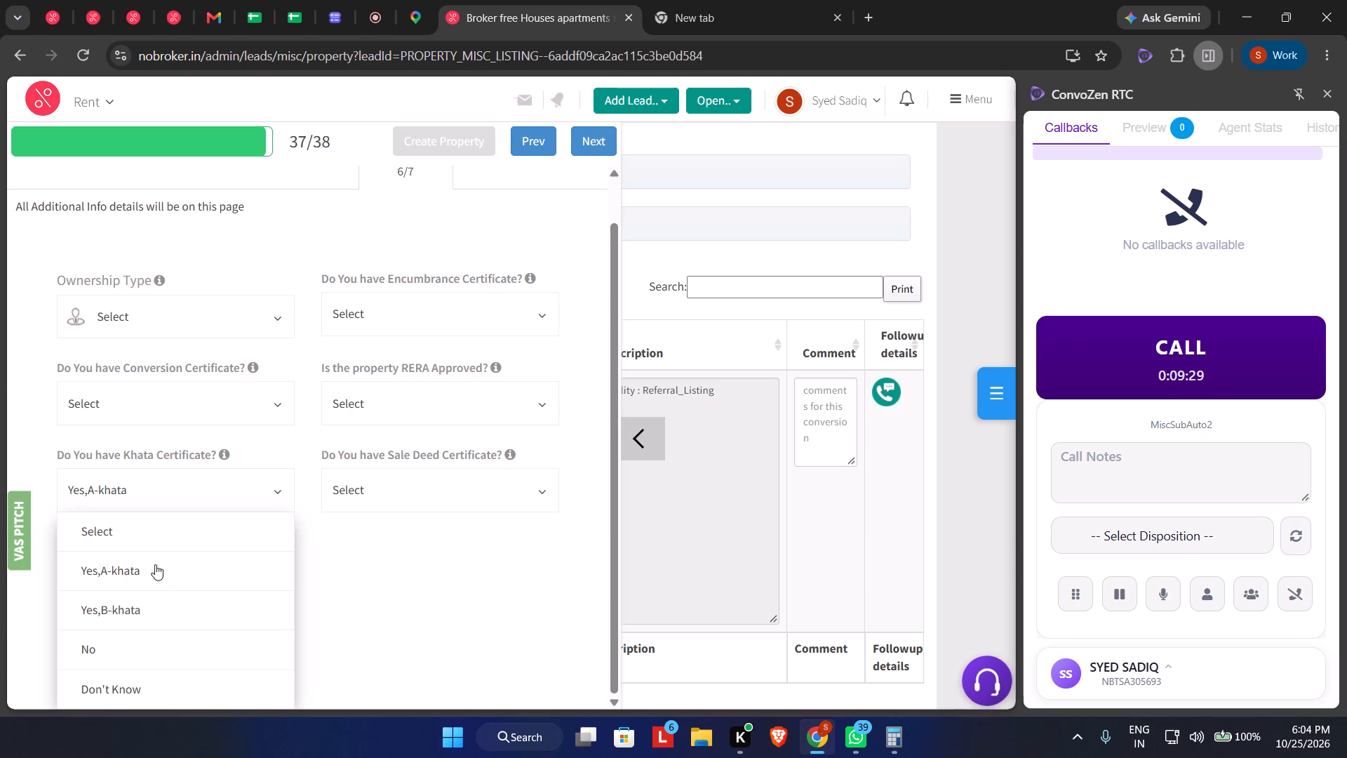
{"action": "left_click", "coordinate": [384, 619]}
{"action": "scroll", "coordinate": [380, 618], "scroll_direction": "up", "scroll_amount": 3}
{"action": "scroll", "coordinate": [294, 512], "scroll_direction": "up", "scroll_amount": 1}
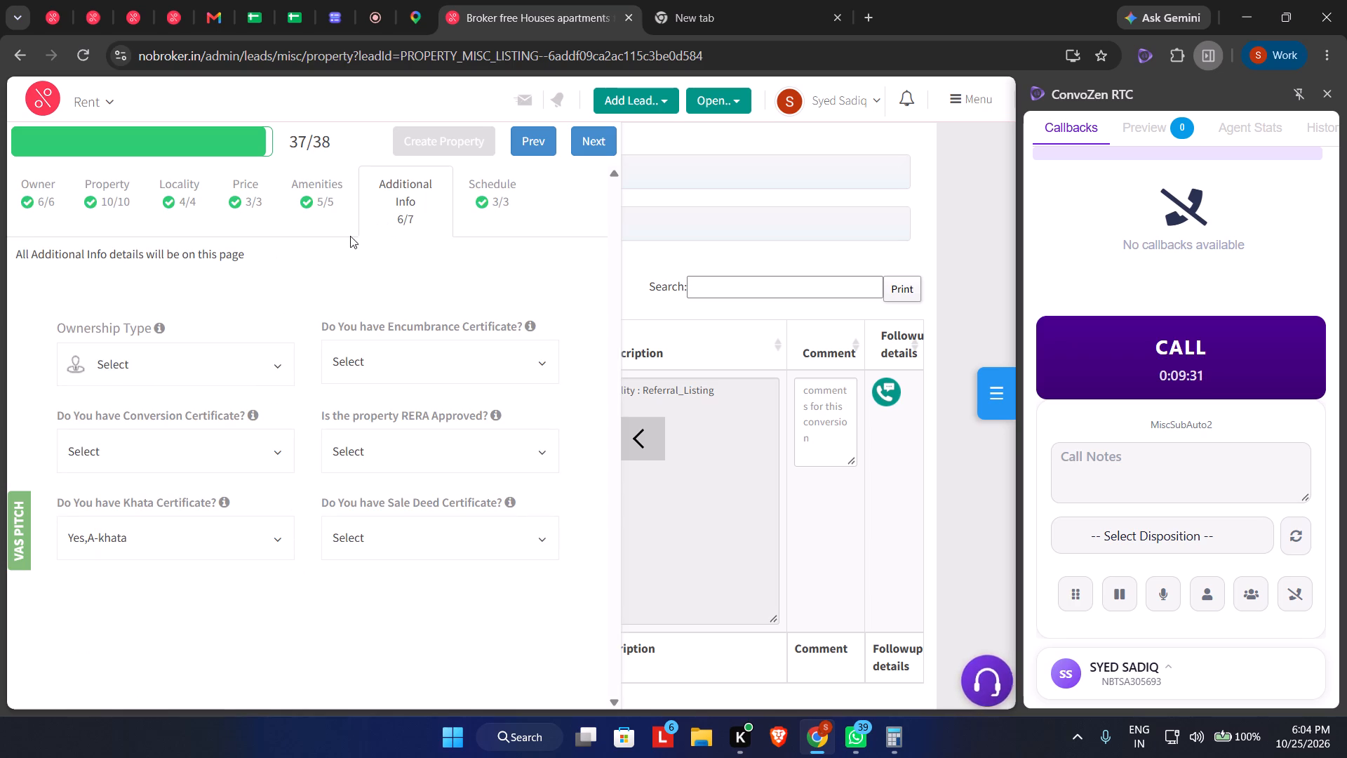
Set the plot's Ownership Type to Self Owned.
{"action": "left_click", "coordinate": [260, 386]}
{"action": "left_click", "coordinate": [258, 360]}
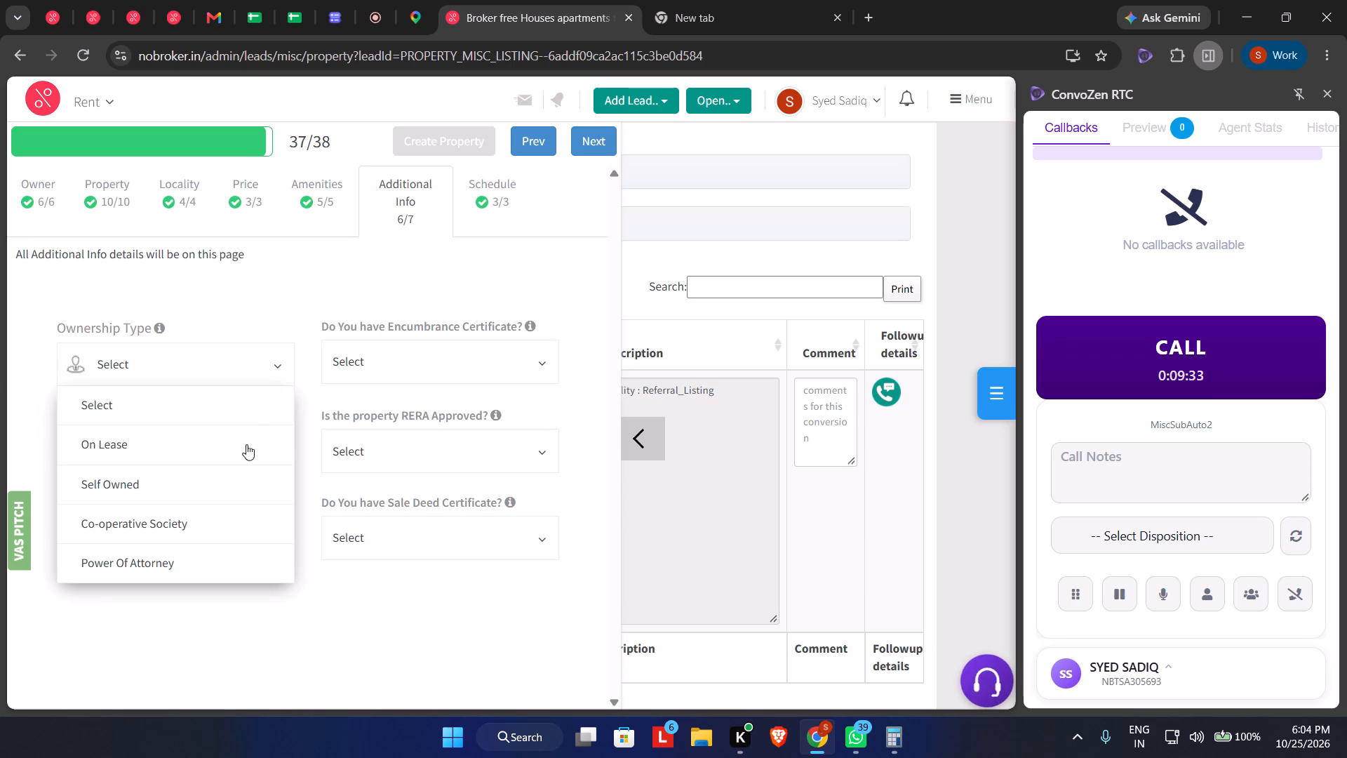
{"action": "left_click", "coordinate": [126, 485]}
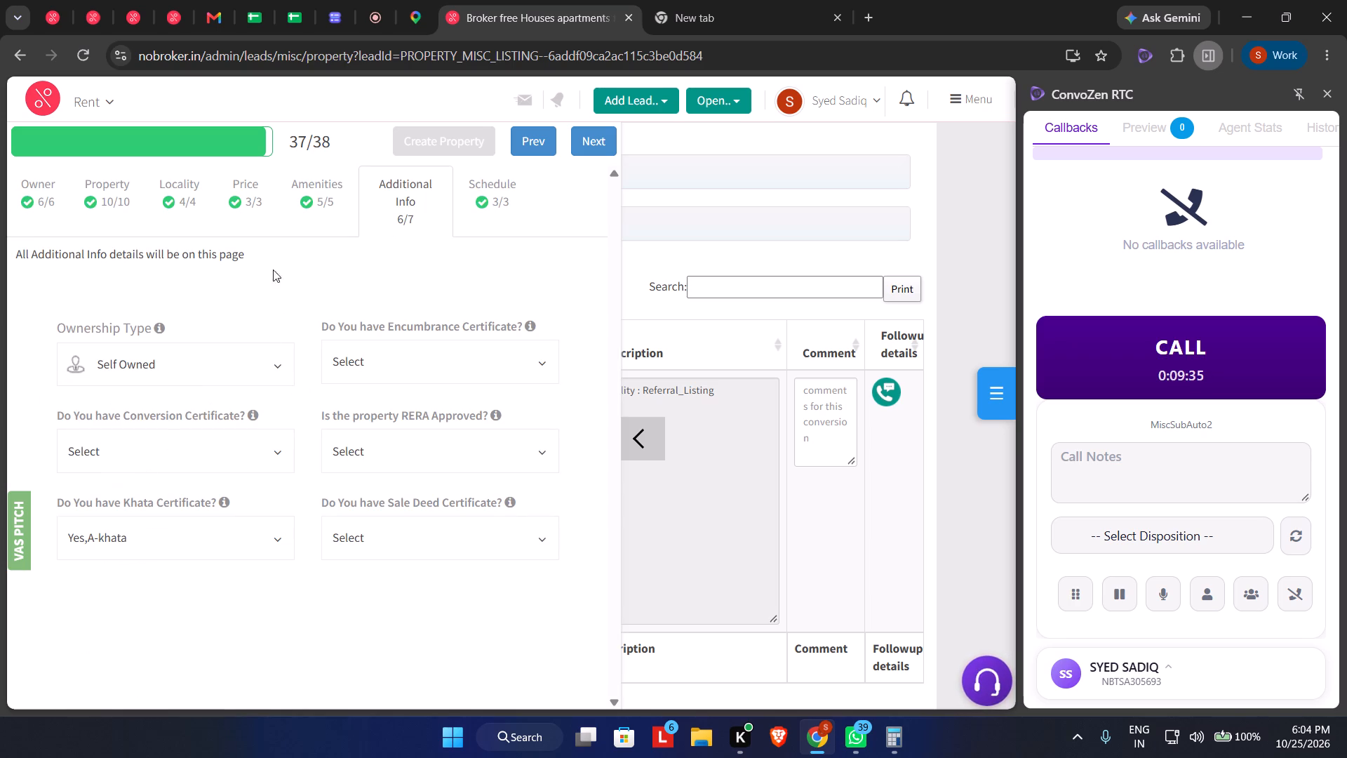
Recheck the listing's amenities, locality and price details, and create the property.
{"action": "scroll", "coordinate": [294, 266], "scroll_direction": "up", "scroll_amount": 2}
{"action": "left_click", "coordinate": [338, 204]}
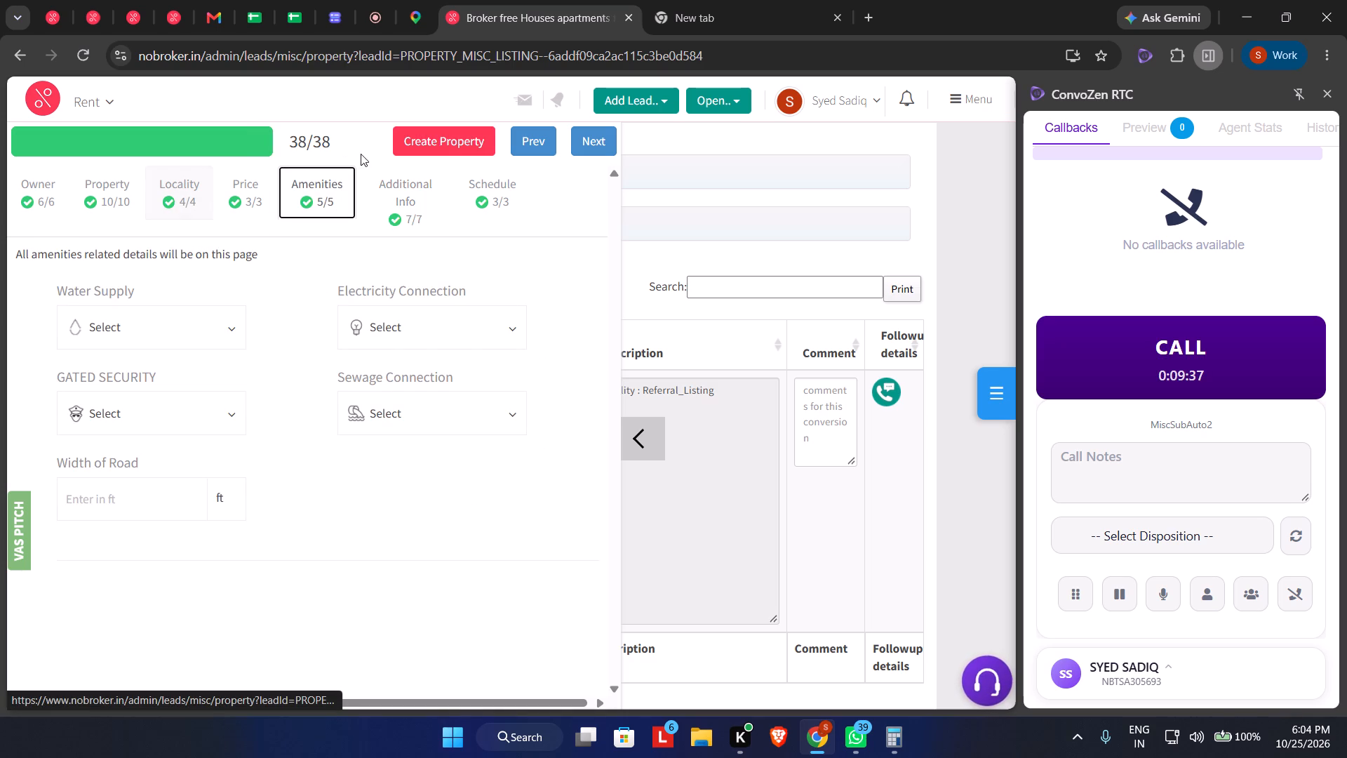
{"action": "left_click", "coordinate": [227, 215]}
{"action": "left_click", "coordinate": [167, 217]}
{"action": "left_click", "coordinate": [254, 204]}
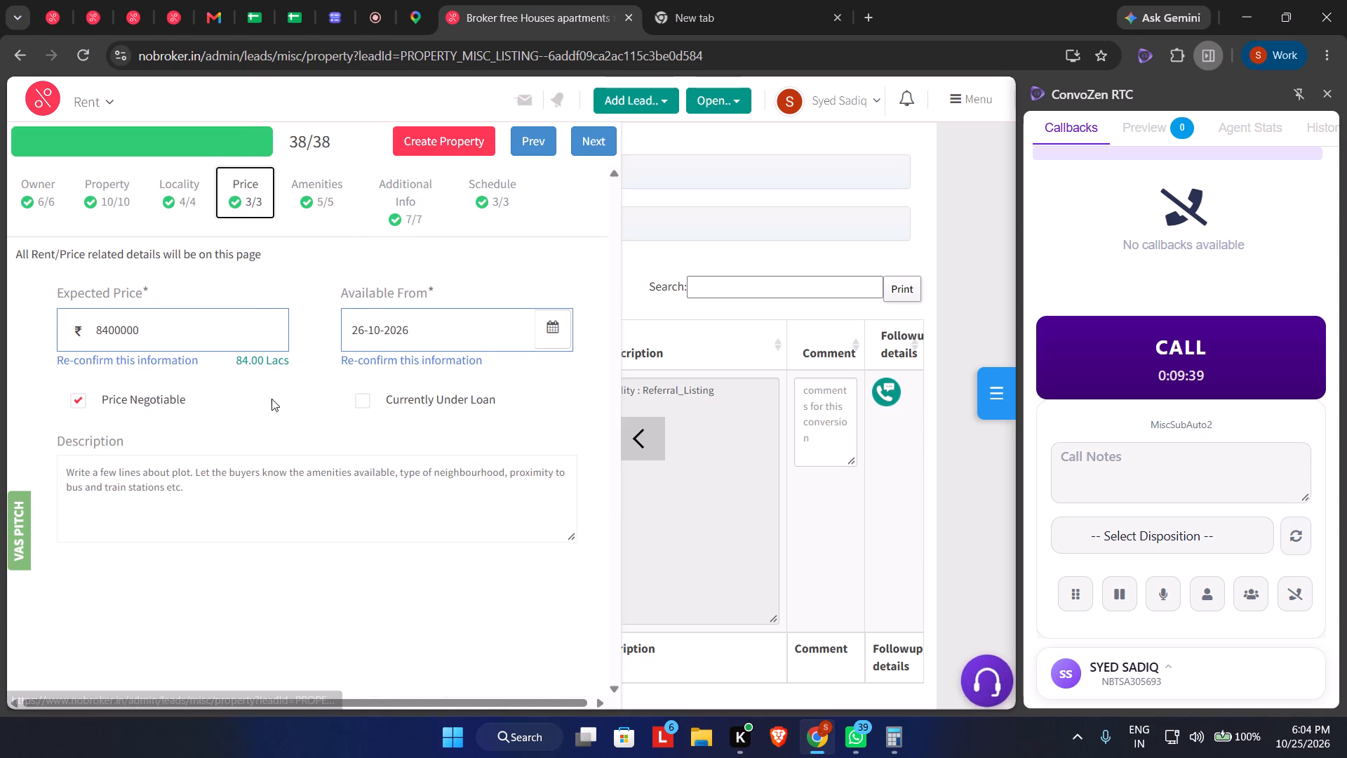
{"action": "double_click", "coordinate": [446, 139]}
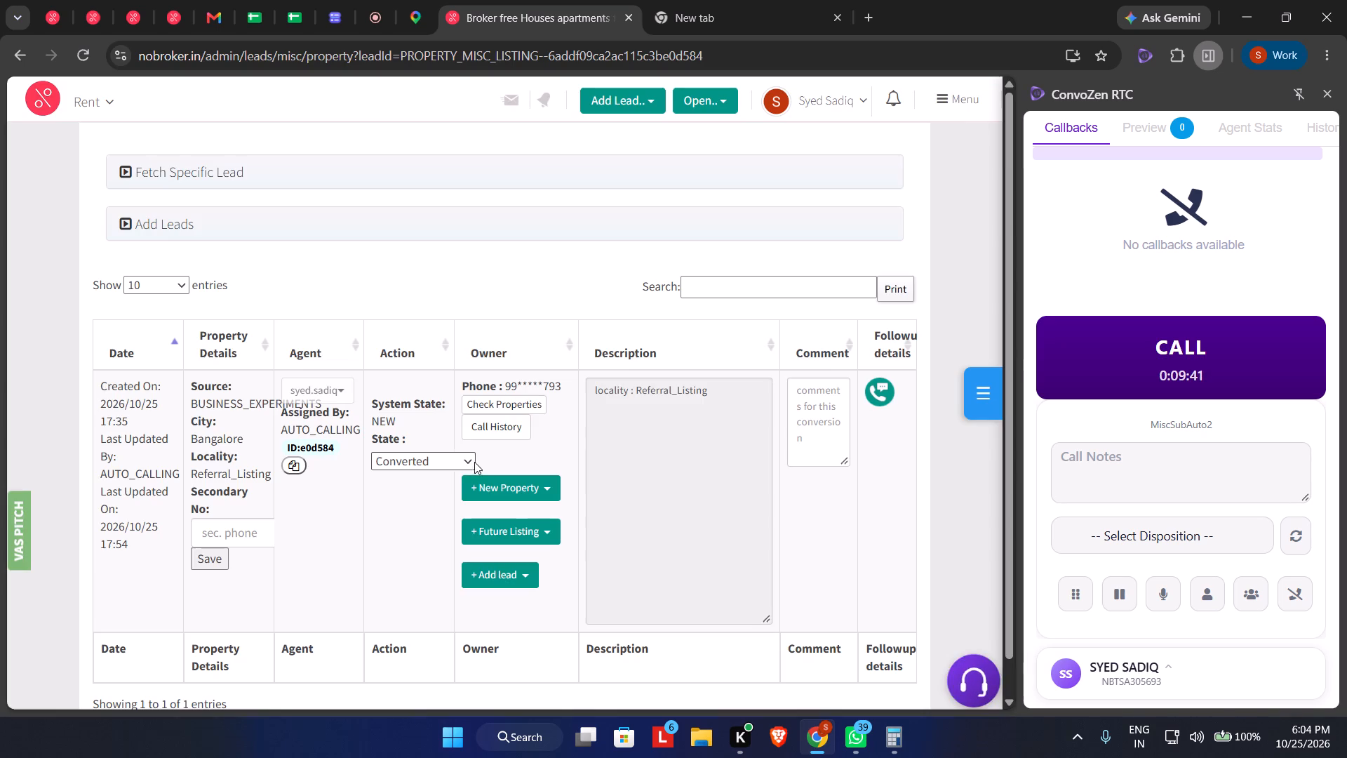
Check the owner's properties in the Listing Dashboard, reloading it to locate the new Dodda Tumkur plot.
{"action": "right_click", "coordinate": [504, 8]}
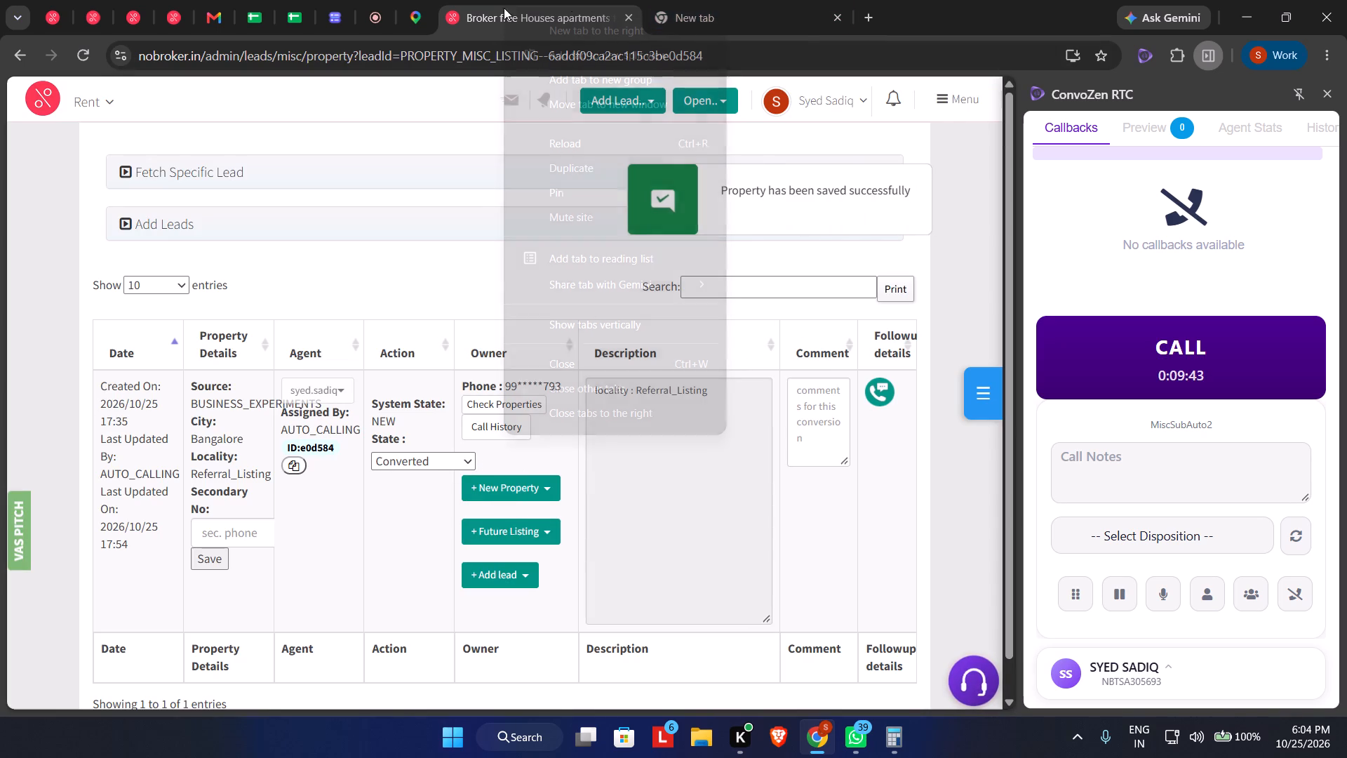
{"action": "left_click", "coordinate": [468, 408]}
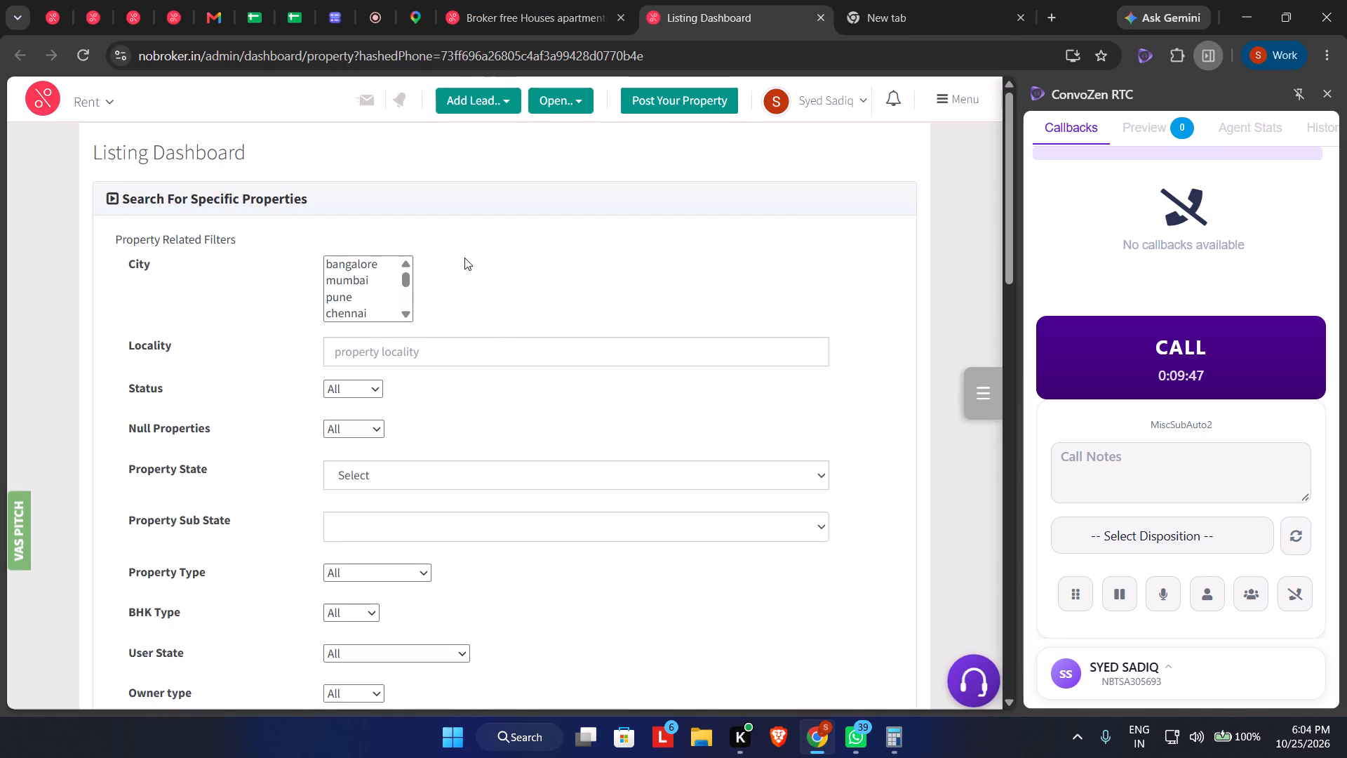
{"action": "scroll", "coordinate": [500, 349], "scroll_direction": "down", "scroll_amount": 20}
{"action": "scroll", "coordinate": [500, 349], "scroll_direction": "down", "scroll_amount": 1}
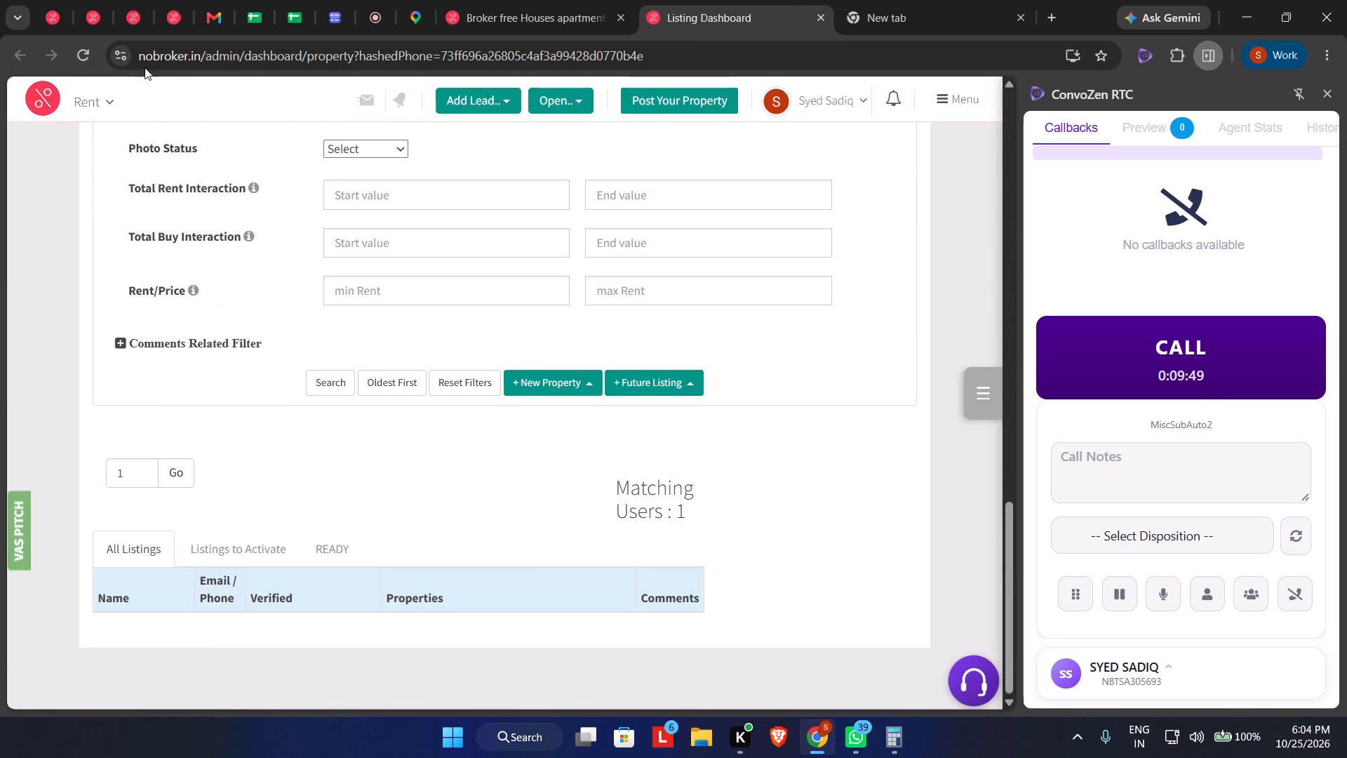
{"action": "left_click", "coordinate": [86, 68]}
{"action": "scroll", "coordinate": [394, 416], "scroll_direction": "down", "scroll_amount": 9}
{"action": "scroll", "coordinate": [429, 442], "scroll_direction": "up", "scroll_amount": 6}
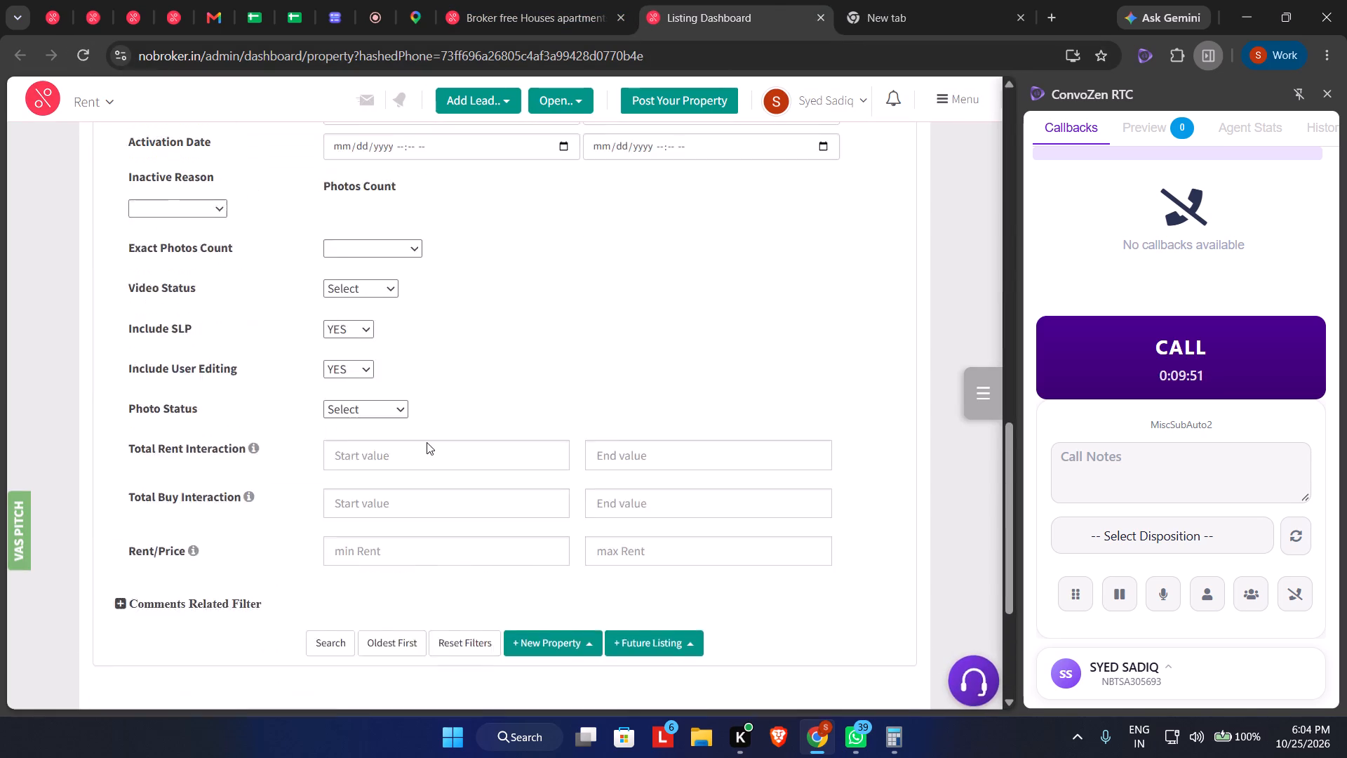
{"action": "scroll", "coordinate": [427, 442], "scroll_direction": "up", "scroll_amount": 12}
{"action": "left_click", "coordinate": [91, 62]}
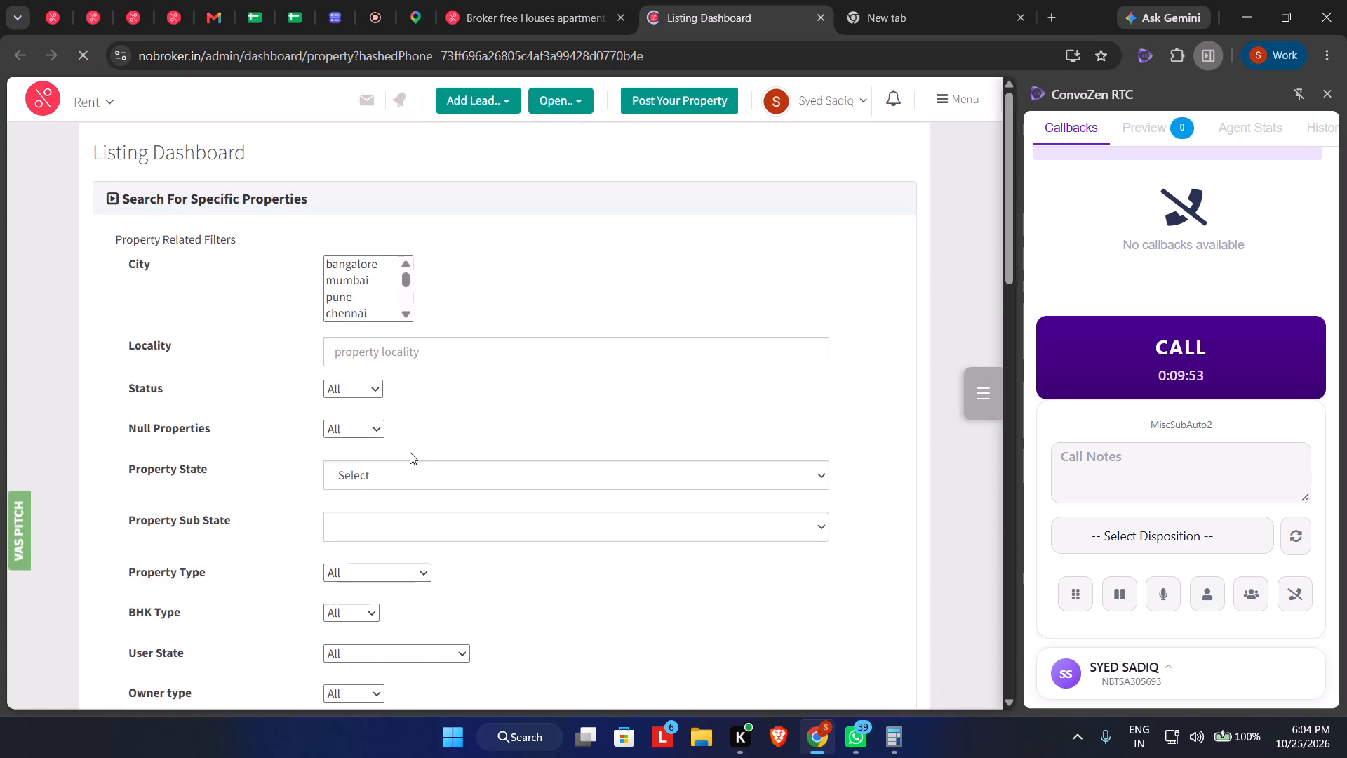
{"action": "scroll", "coordinate": [411, 453], "scroll_direction": "down", "scroll_amount": 20}
{"action": "scroll", "coordinate": [411, 453], "scroll_direction": "down", "scroll_amount": 2}
{"action": "scroll", "coordinate": [467, 468], "scroll_direction": "up", "scroll_amount": 14}
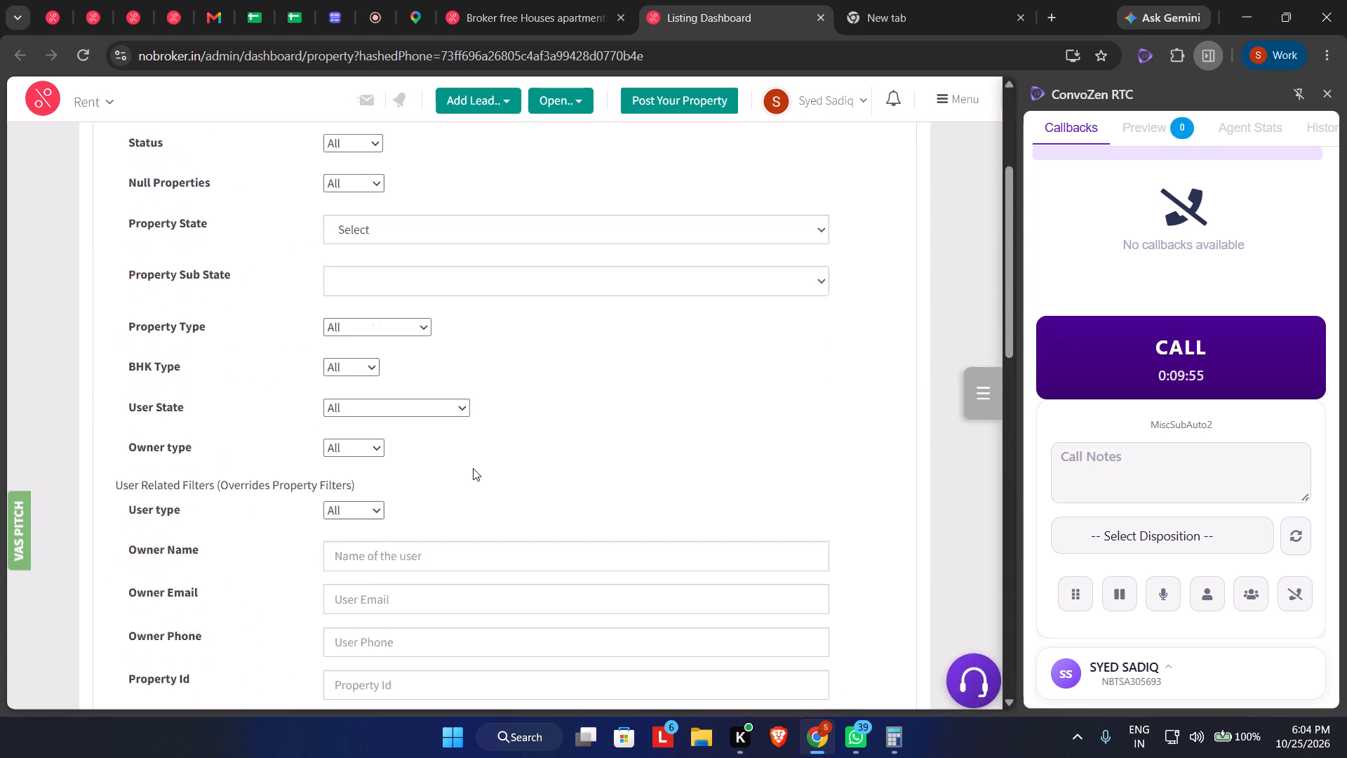
{"action": "scroll", "coordinate": [473, 468], "scroll_direction": "up", "scroll_amount": 2}
{"action": "double_click", "coordinate": [69, 49]}
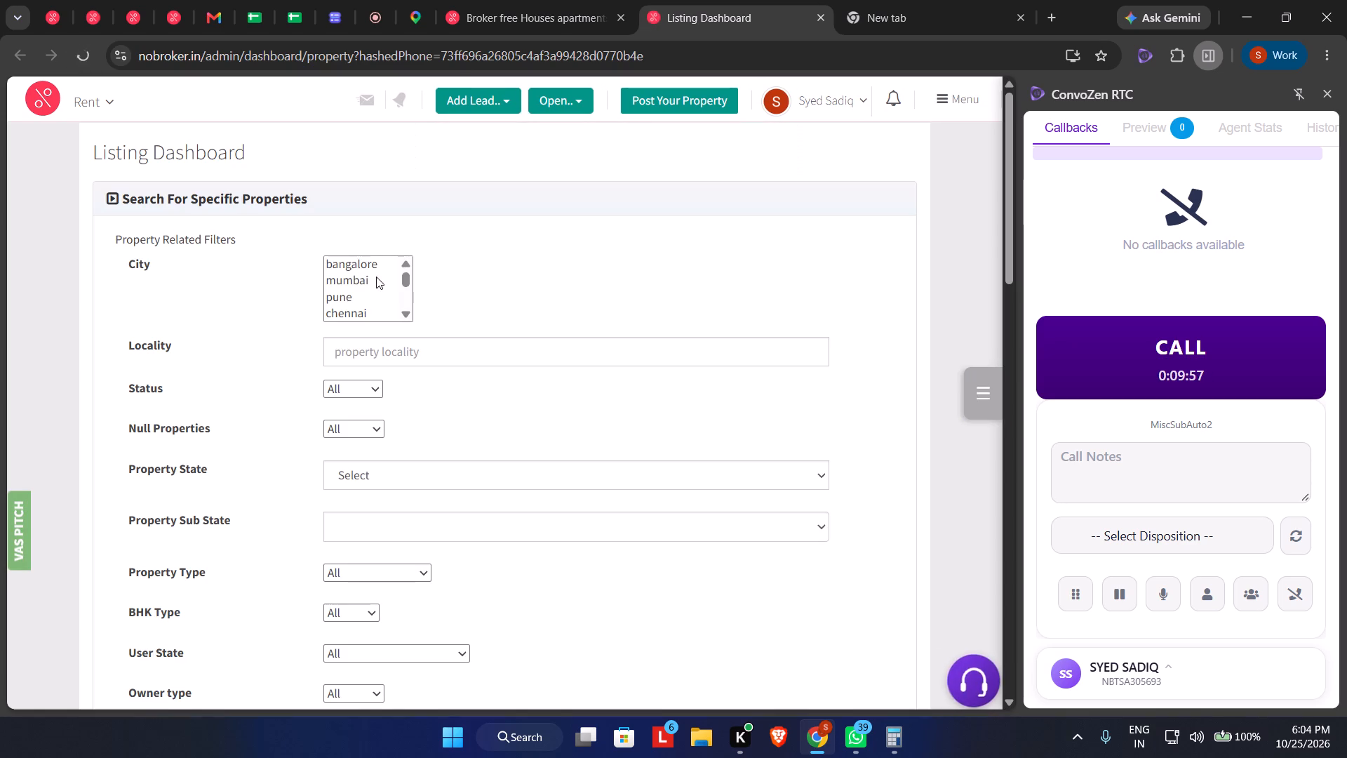
{"action": "scroll", "coordinate": [422, 364], "scroll_direction": "down", "scroll_amount": 20}
{"action": "scroll", "coordinate": [422, 364], "scroll_direction": "down", "scroll_amount": 3}
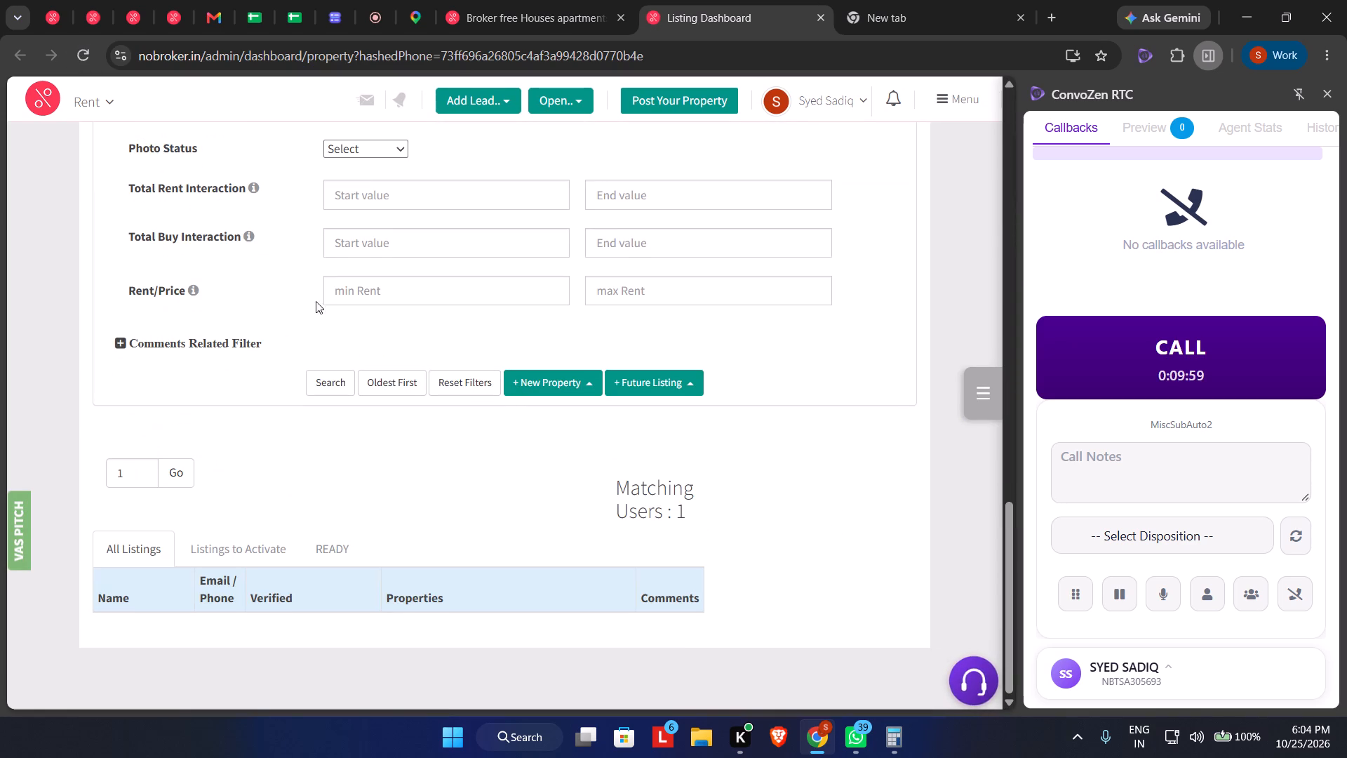
{"action": "scroll", "coordinate": [251, 288], "scroll_direction": "up", "scroll_amount": 1}
{"action": "left_click", "coordinate": [89, 65]}
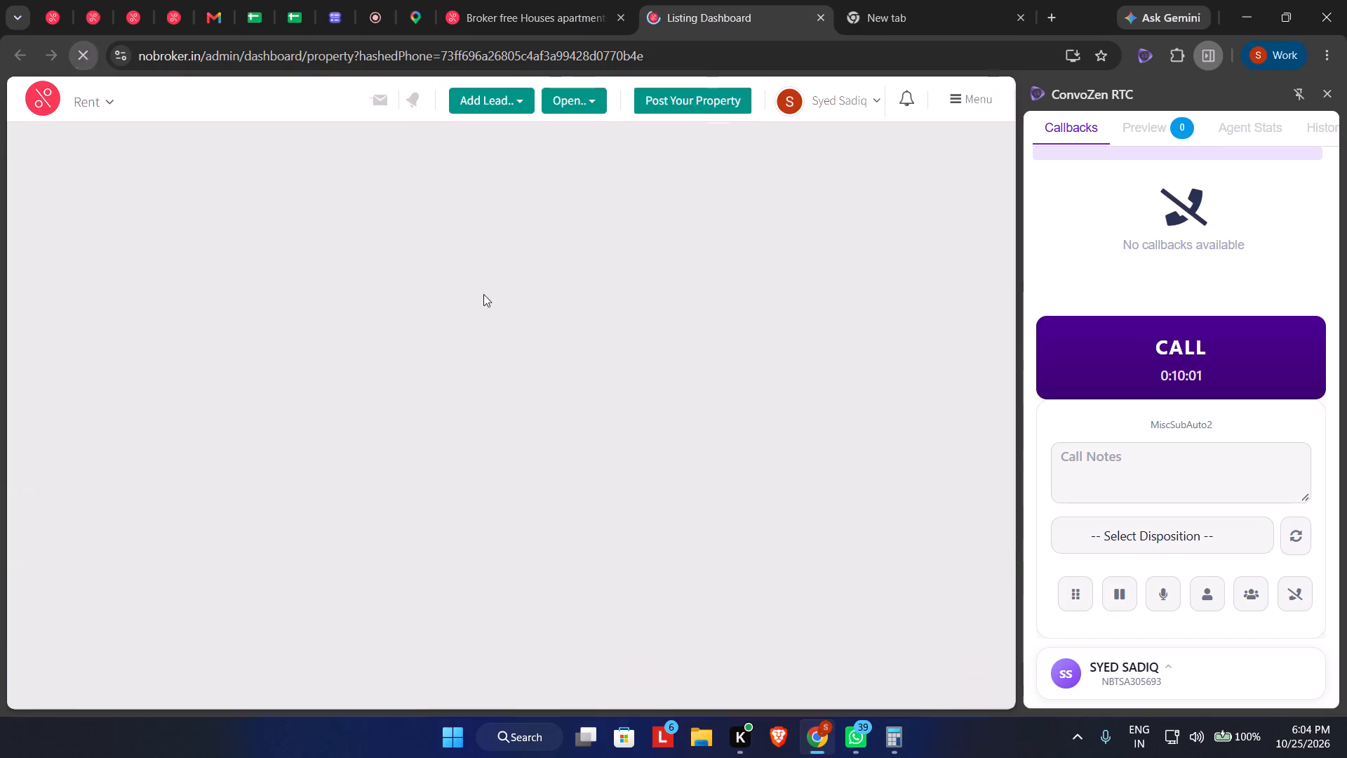
{"action": "scroll", "coordinate": [487, 293], "scroll_direction": "down", "scroll_amount": 4}
{"action": "scroll", "coordinate": [532, 402], "scroll_direction": "down", "scroll_amount": 2}
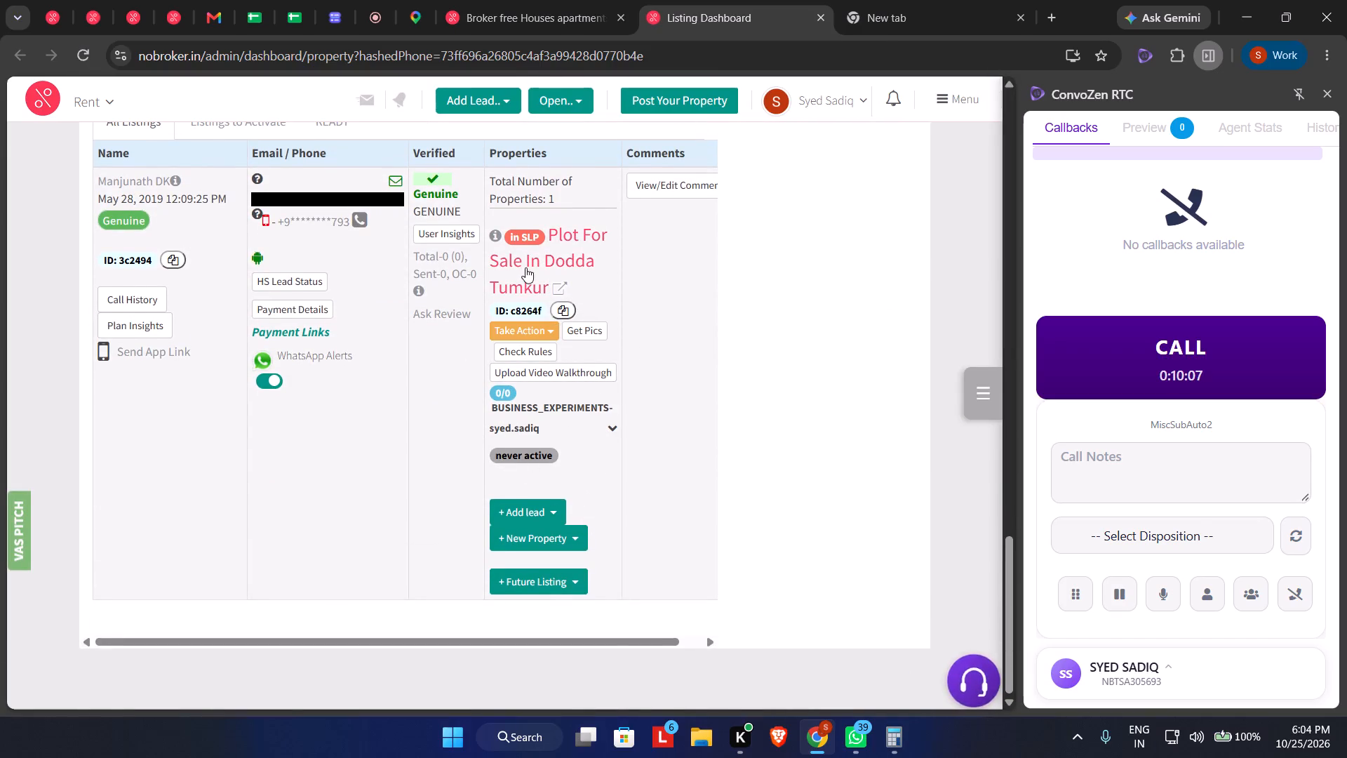
Expand the Dodda Tumkur plot's state and sub-state details in the owner's properties.
{"action": "left_click", "coordinate": [614, 425]}
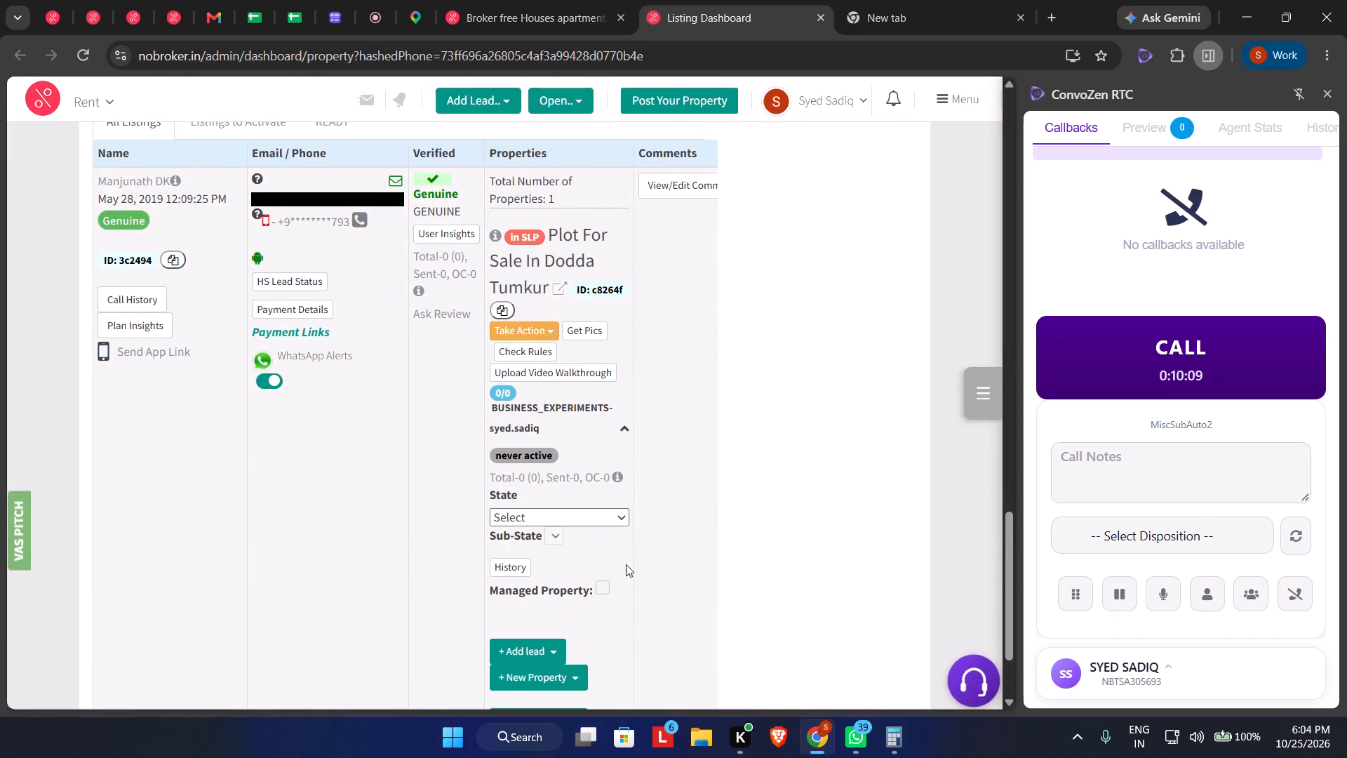
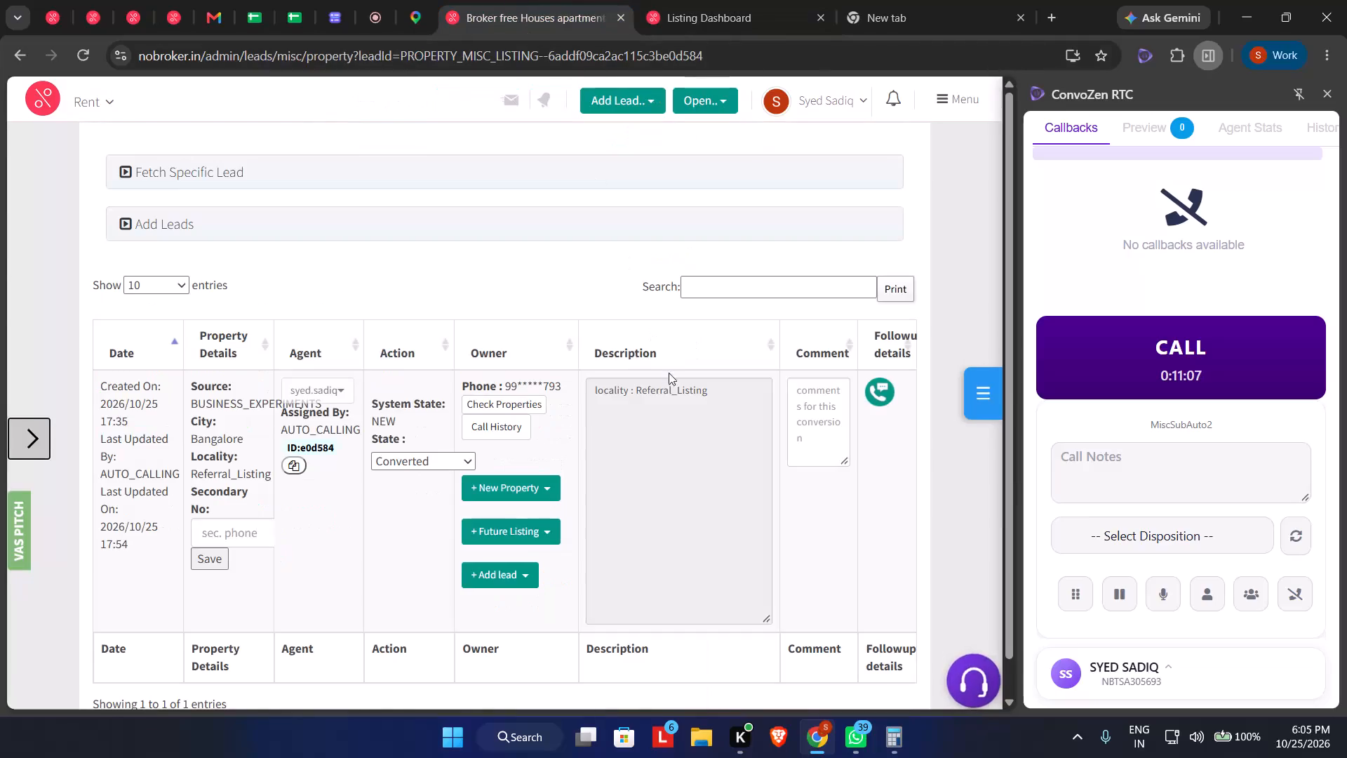
Switch to the Outbound Call script 1 (Training) spreadsheet and read through its call script, including the closing call questions.
{"action": "double_click", "coordinate": [699, 0]}
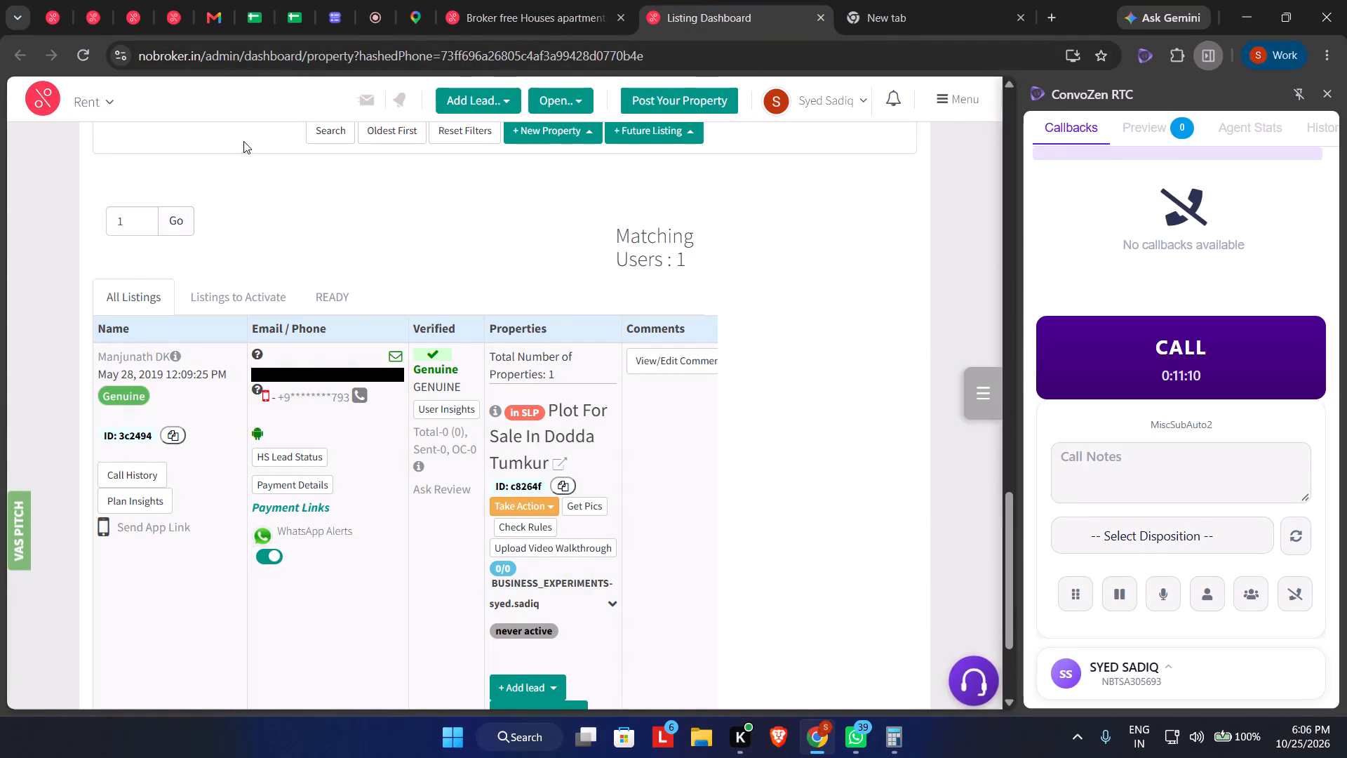
{"action": "left_click", "coordinate": [300, 0]}
{"action": "scroll", "coordinate": [337, 295], "scroll_direction": "down", "scroll_amount": 2}
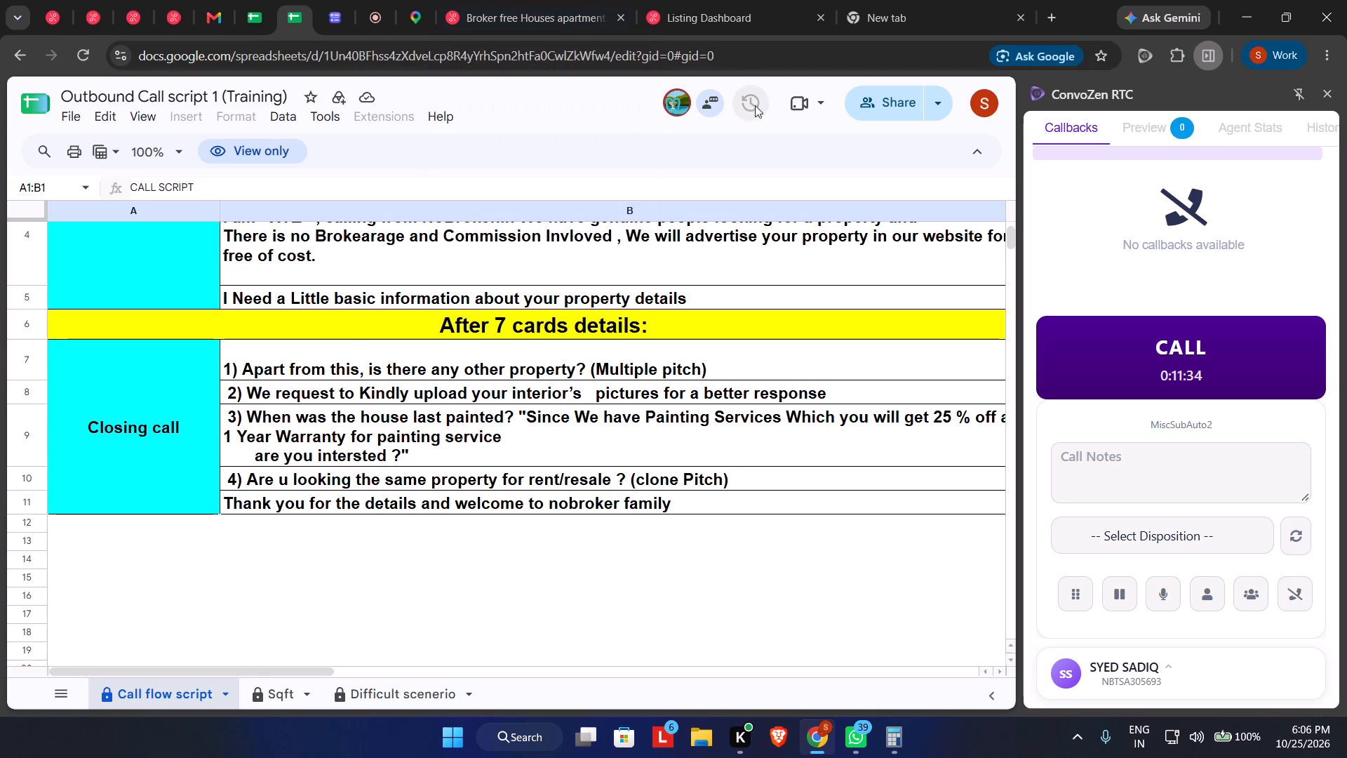
{"action": "scroll", "coordinate": [742, 444], "scroll_direction": "up", "scroll_amount": 7}
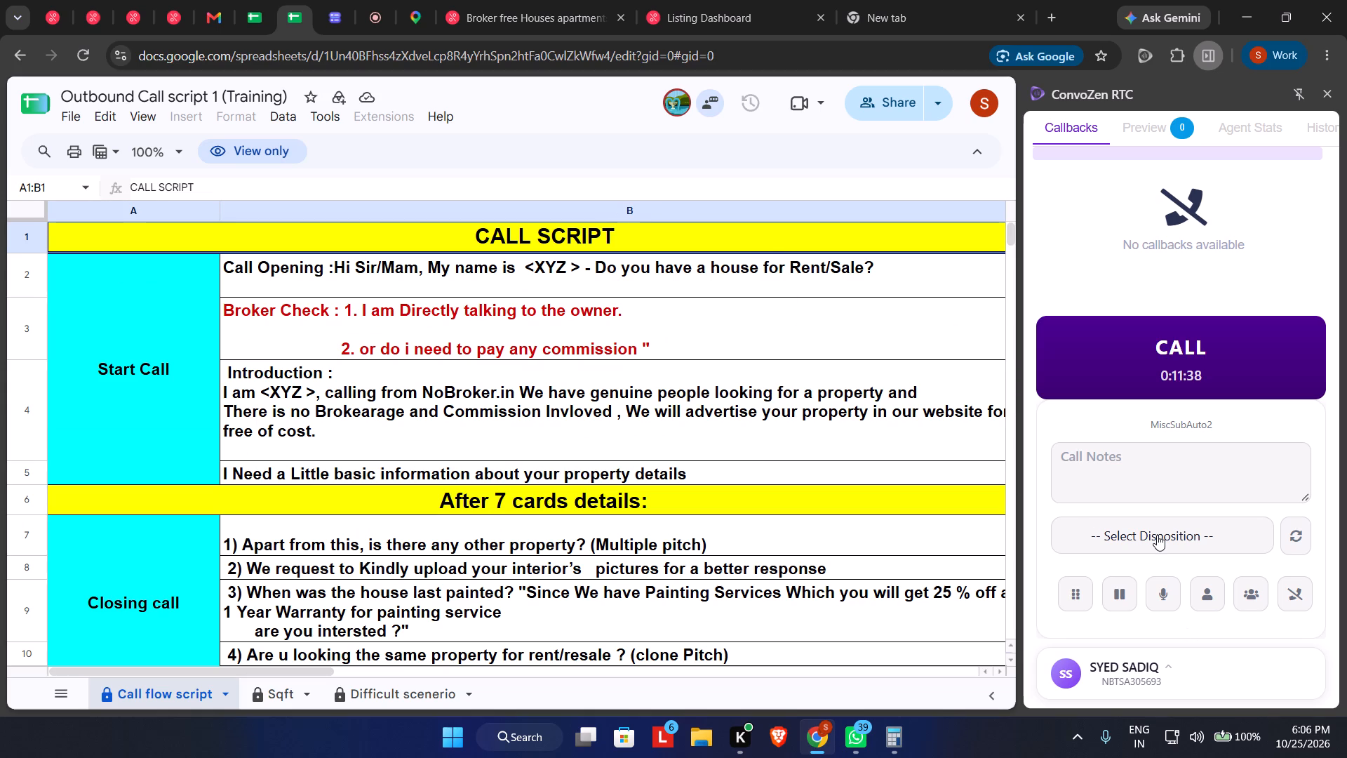
End the ongoing call with the plot owner in the ConvoZen RTC dialer.
{"action": "left_click", "coordinate": [1287, 600]}
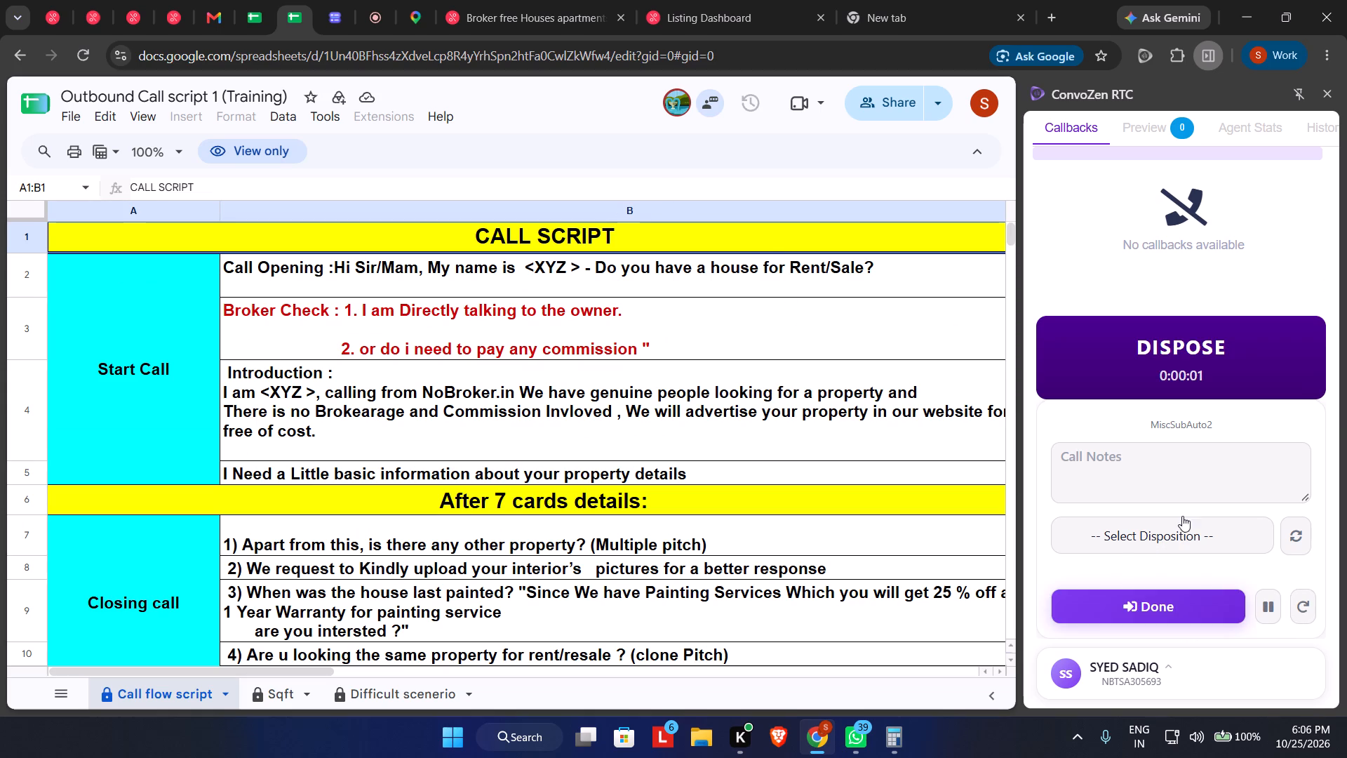
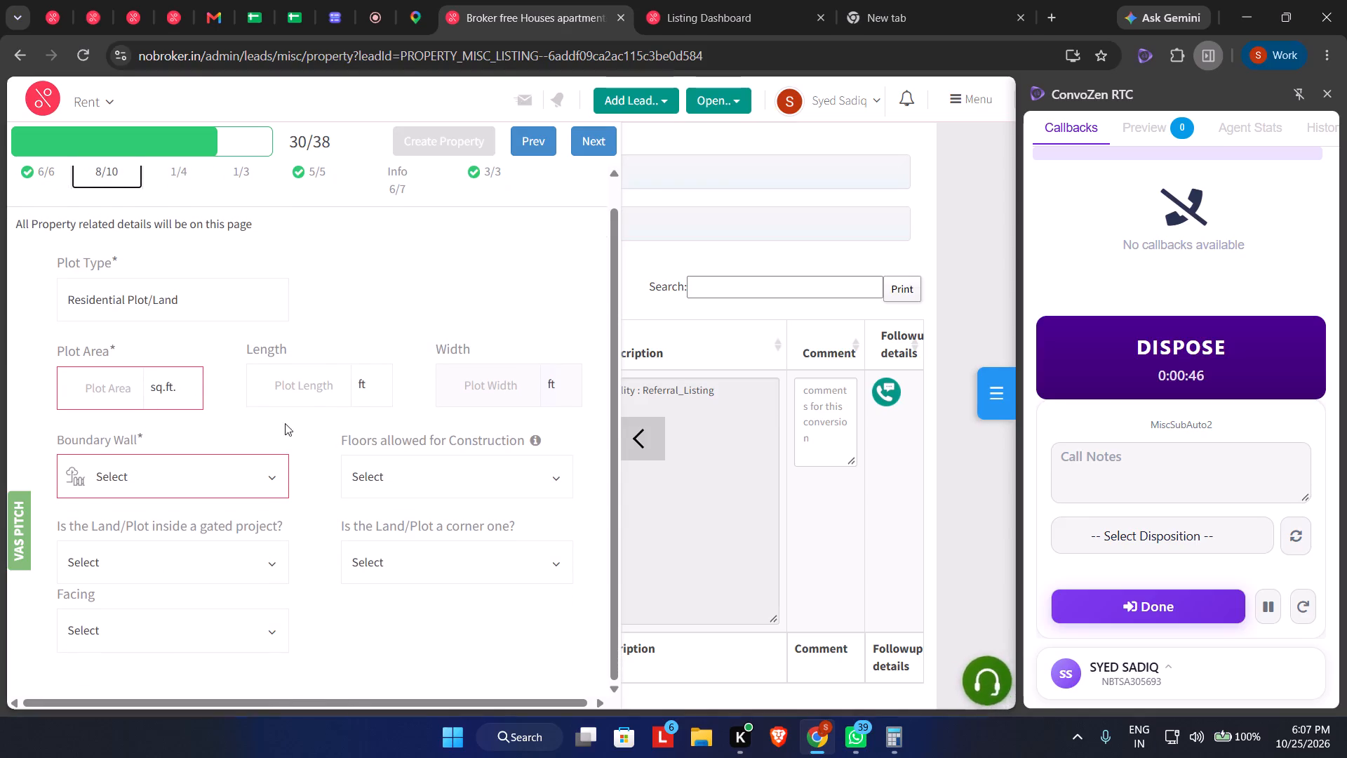
Review the plot listing form's sections, especially Property, Locality, Price and Additional Info, including the options for floors allowed, and close the form.
{"action": "scroll", "coordinate": [295, 429], "scroll_direction": "up", "scroll_amount": 1}
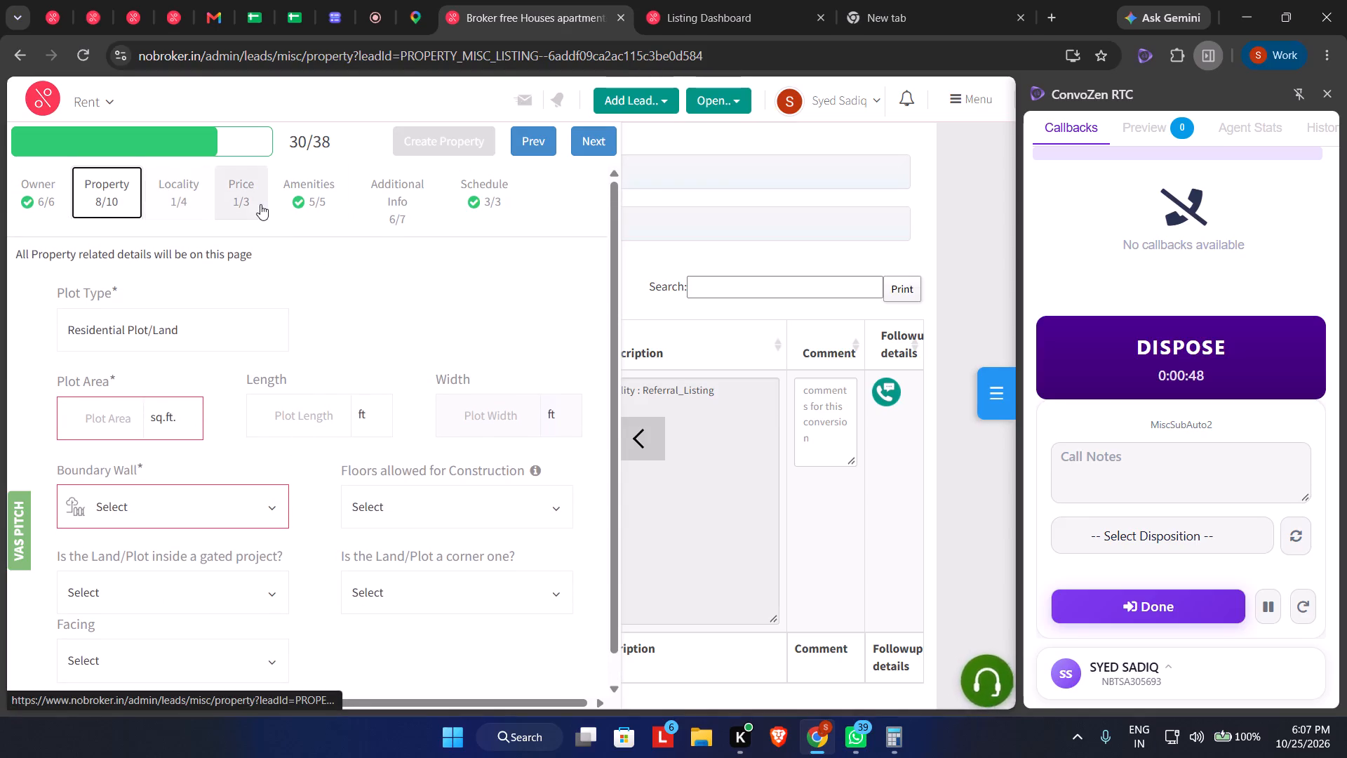
{"action": "left_click", "coordinate": [260, 204]}
{"action": "left_click", "coordinate": [106, 178]}
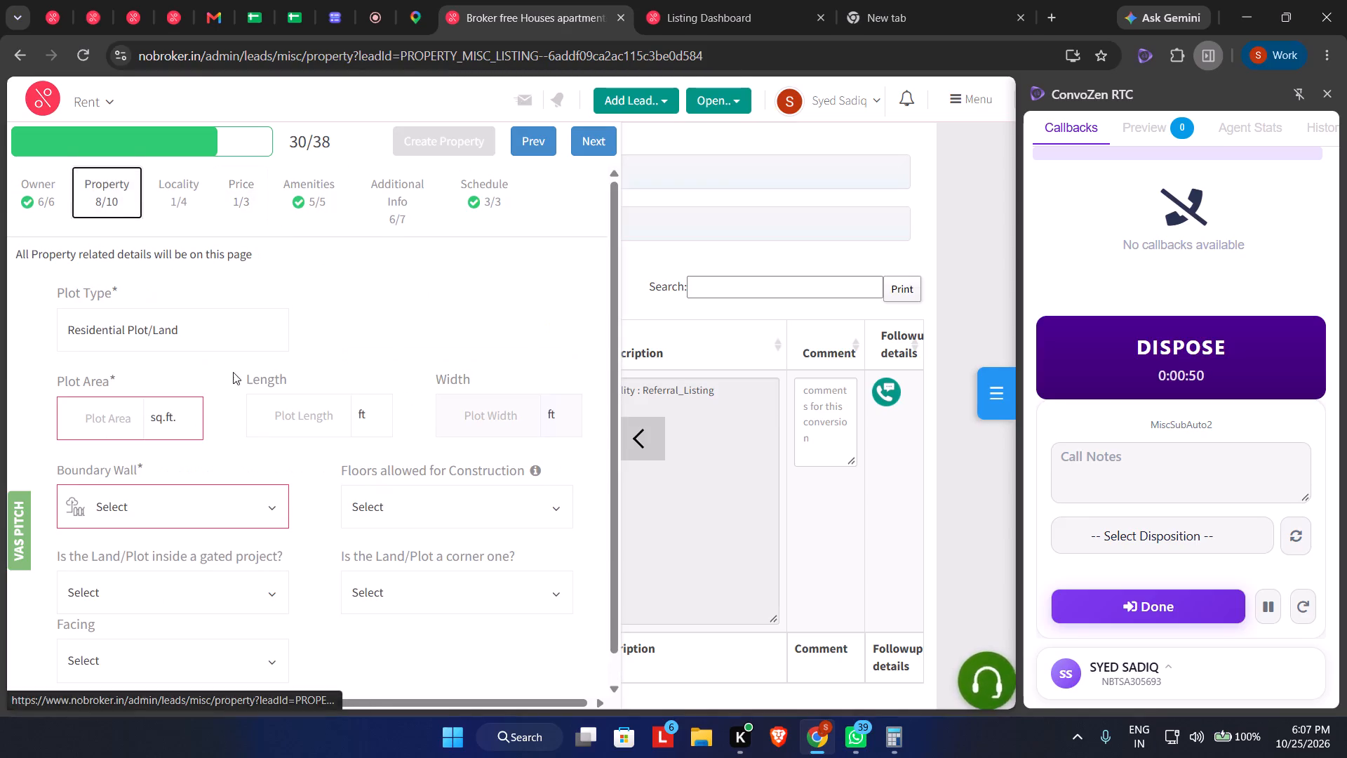
{"action": "scroll", "coordinate": [234, 375], "scroll_direction": "down", "scroll_amount": 1}
{"action": "scroll", "coordinate": [289, 469], "scroll_direction": "up", "scroll_amount": 1}
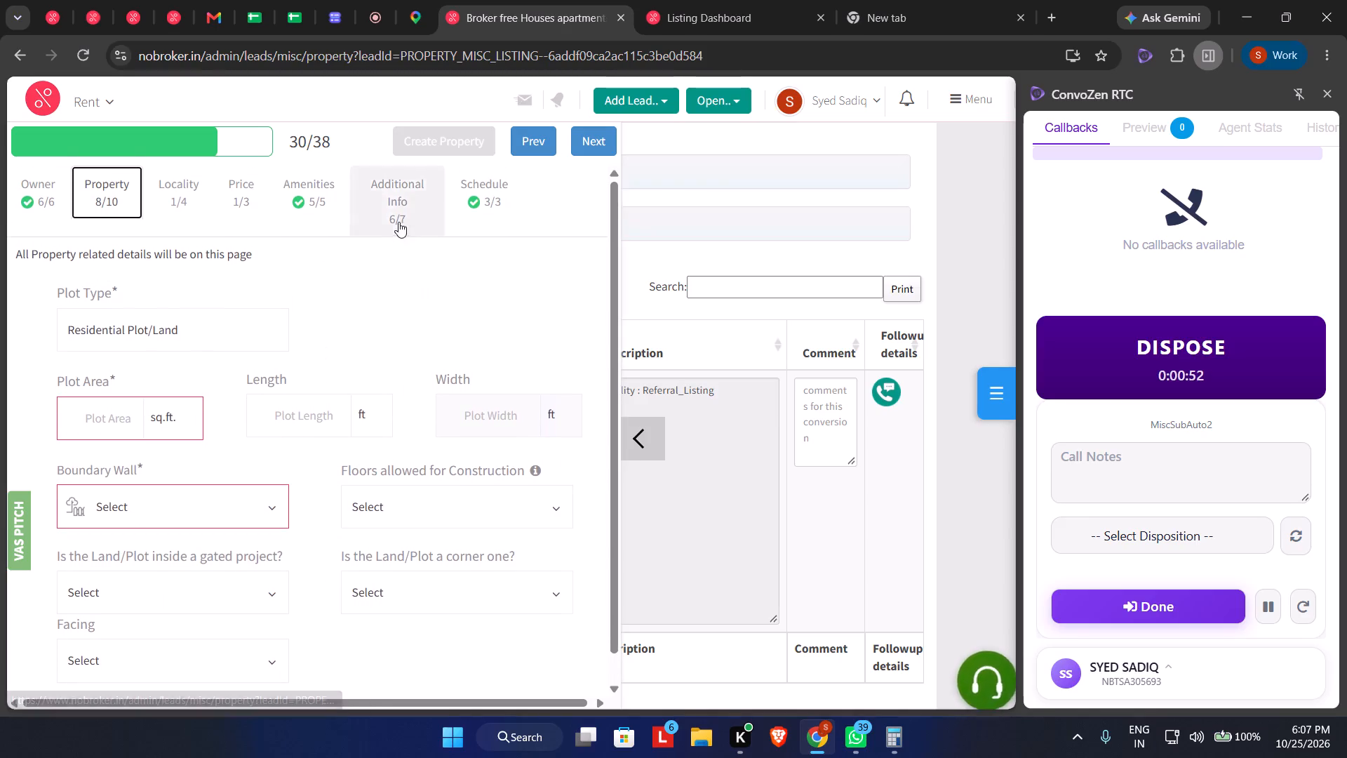
{"action": "left_click", "coordinate": [398, 219]}
{"action": "left_click", "coordinate": [176, 204]}
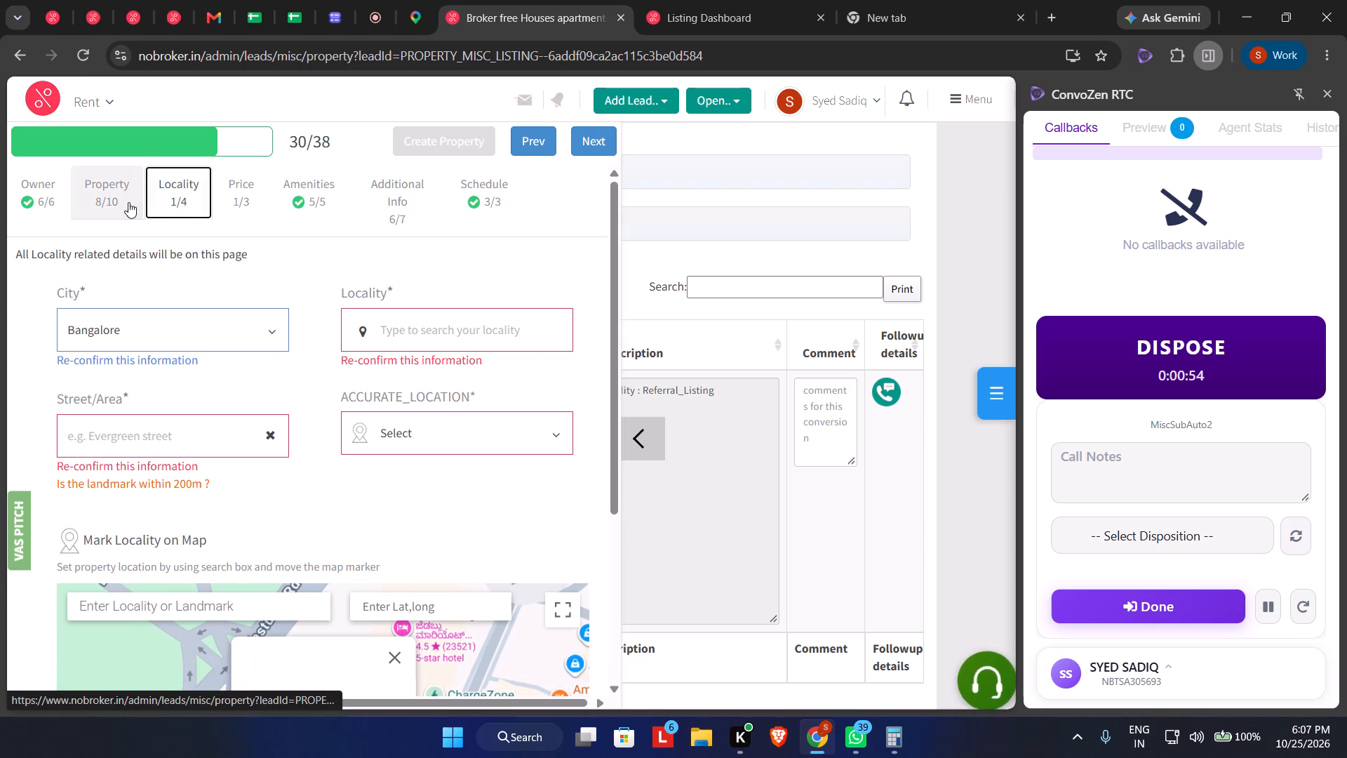
{"action": "left_click", "coordinate": [241, 206]}
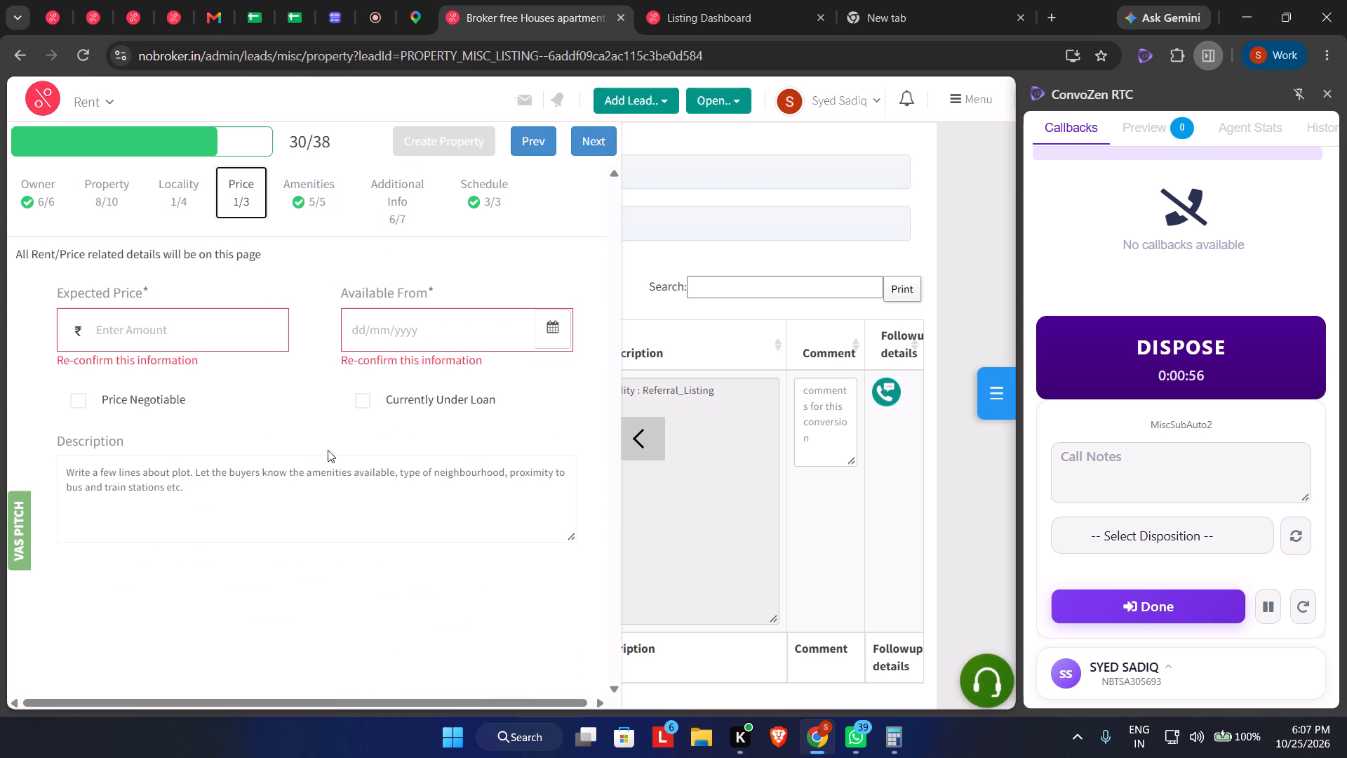
{"action": "double_click", "coordinate": [111, 204]}
{"action": "scroll", "coordinate": [290, 441], "scroll_direction": "down", "scroll_amount": 2}
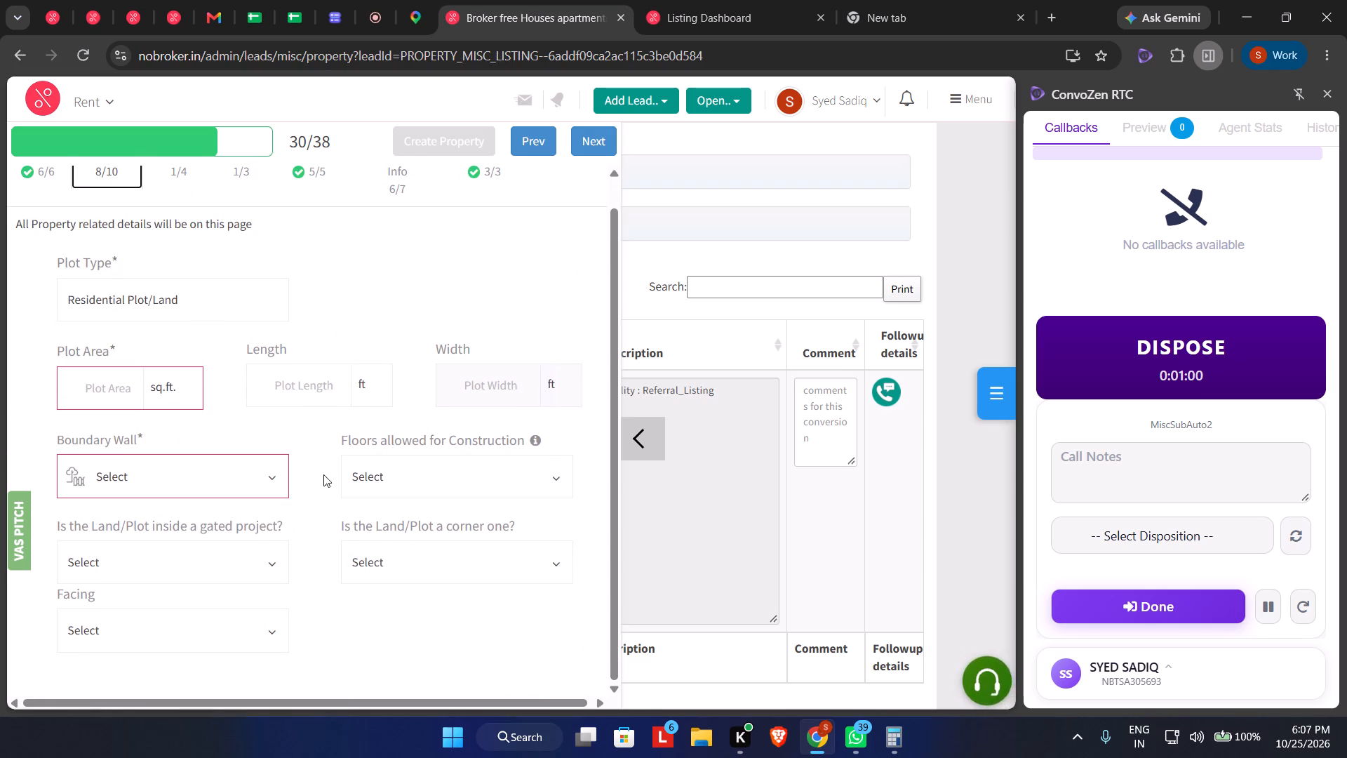
{"action": "scroll", "coordinate": [362, 605], "scroll_direction": "up", "scroll_amount": 2}
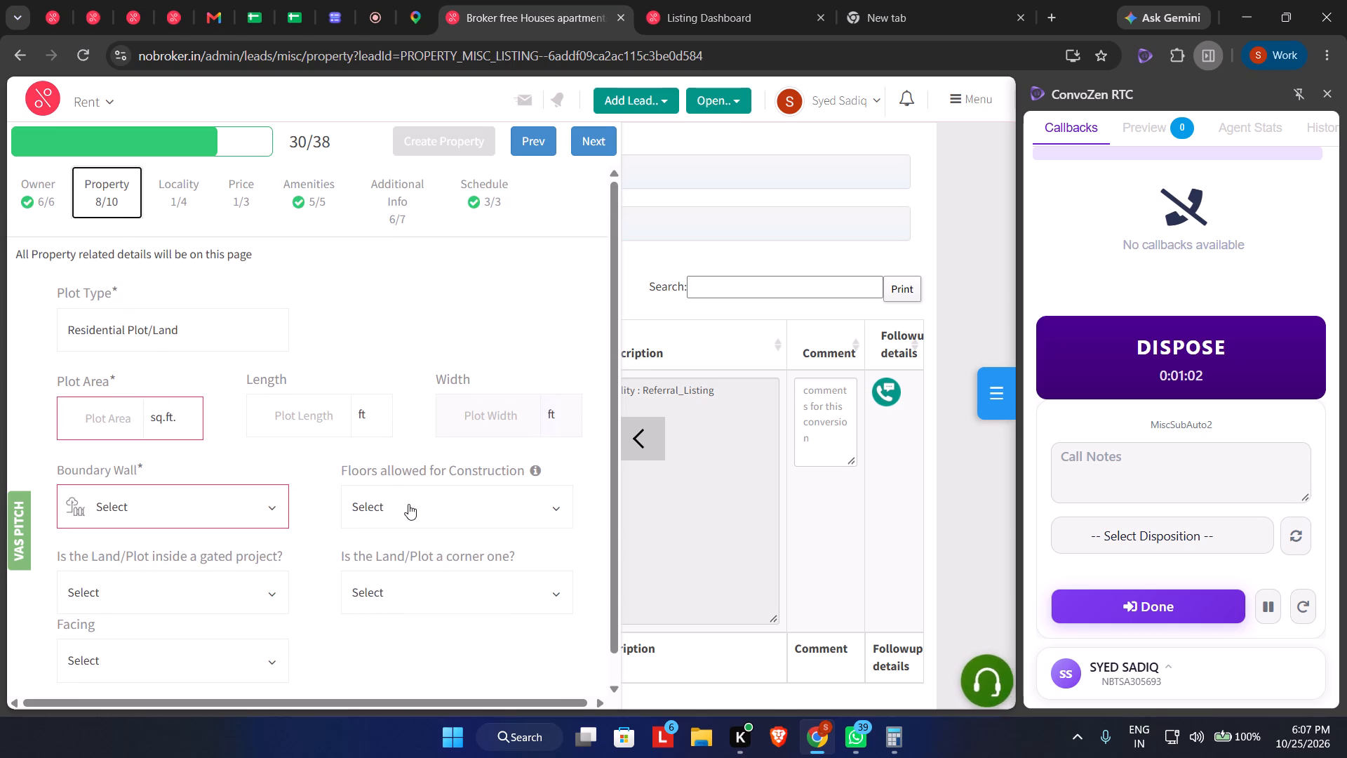
{"action": "left_click", "coordinate": [408, 504]}
{"action": "left_click", "coordinate": [408, 505]}
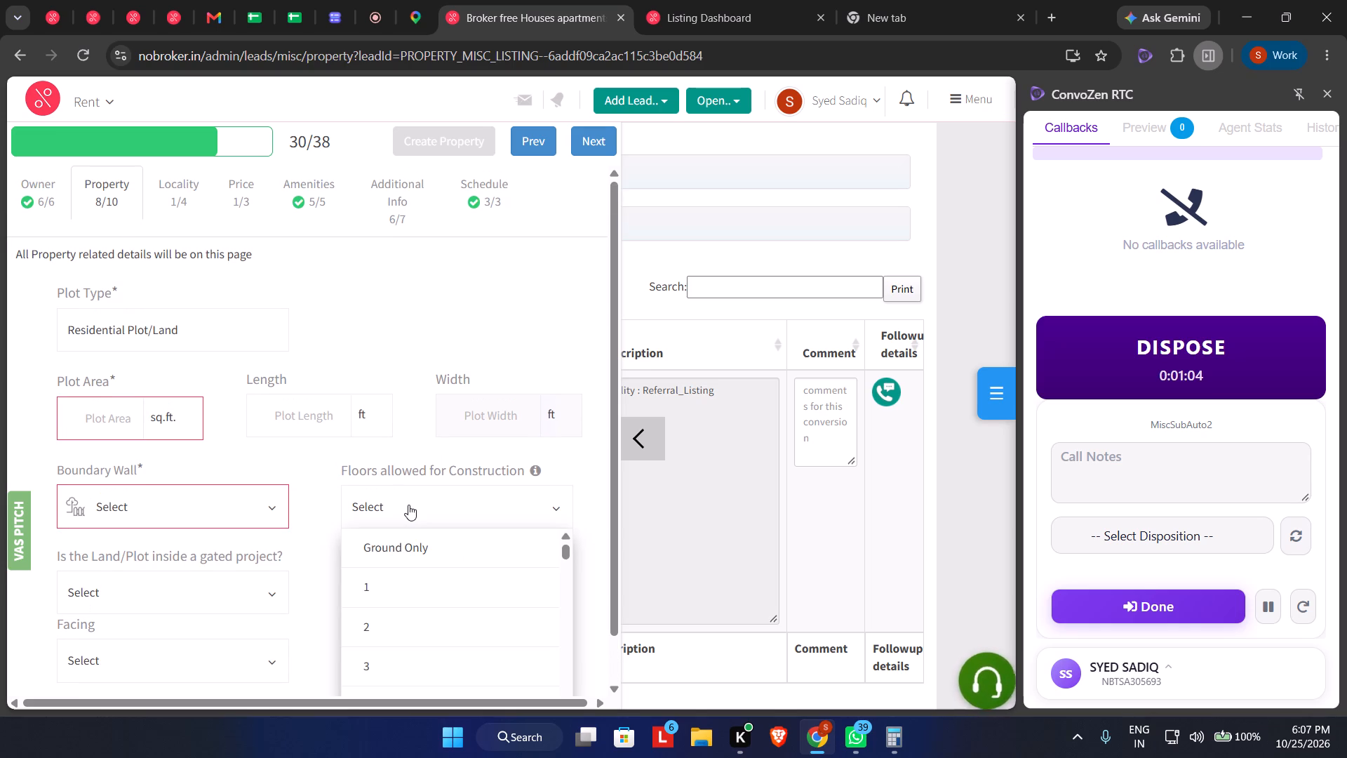
{"action": "left_click", "coordinate": [370, 309]}
{"action": "scroll", "coordinate": [448, 501], "scroll_direction": "down", "scroll_amount": 1}
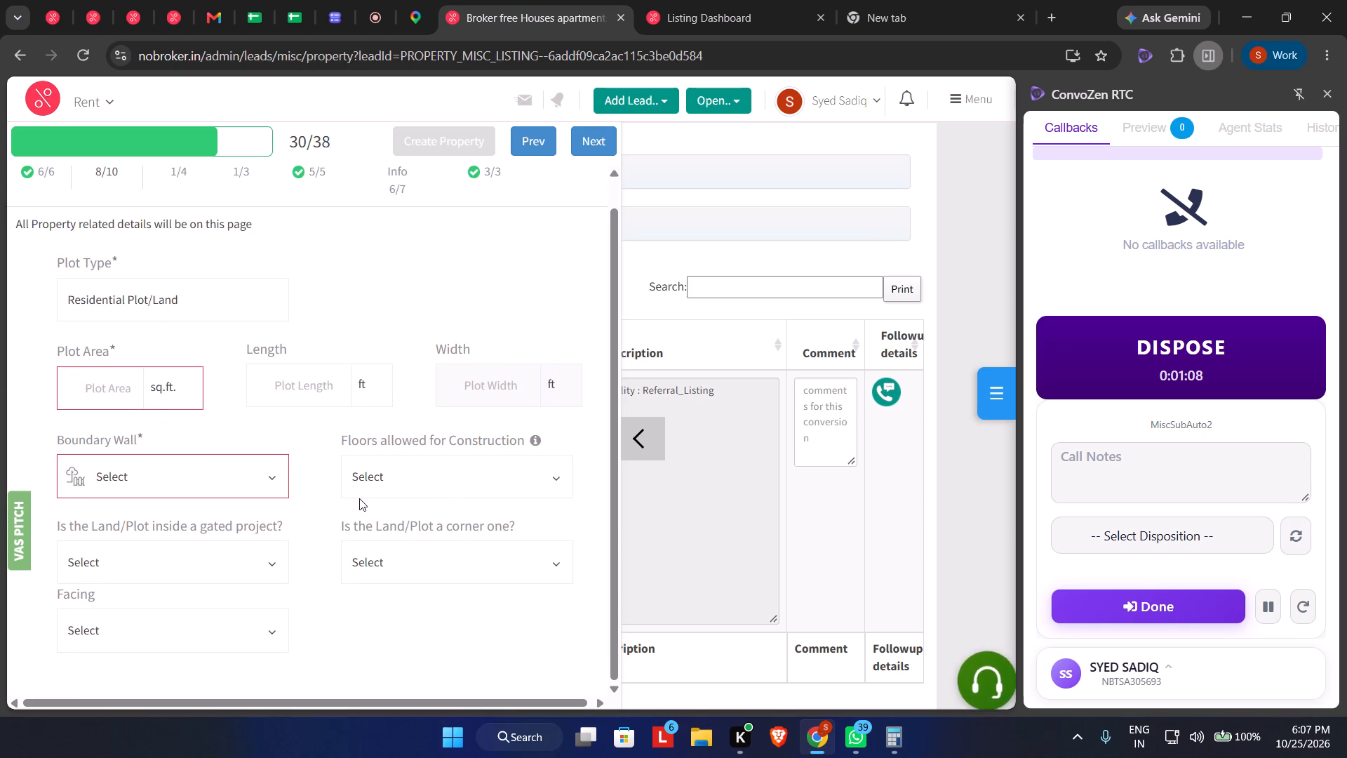
{"action": "scroll", "coordinate": [363, 499], "scroll_direction": "up", "scroll_amount": 1}
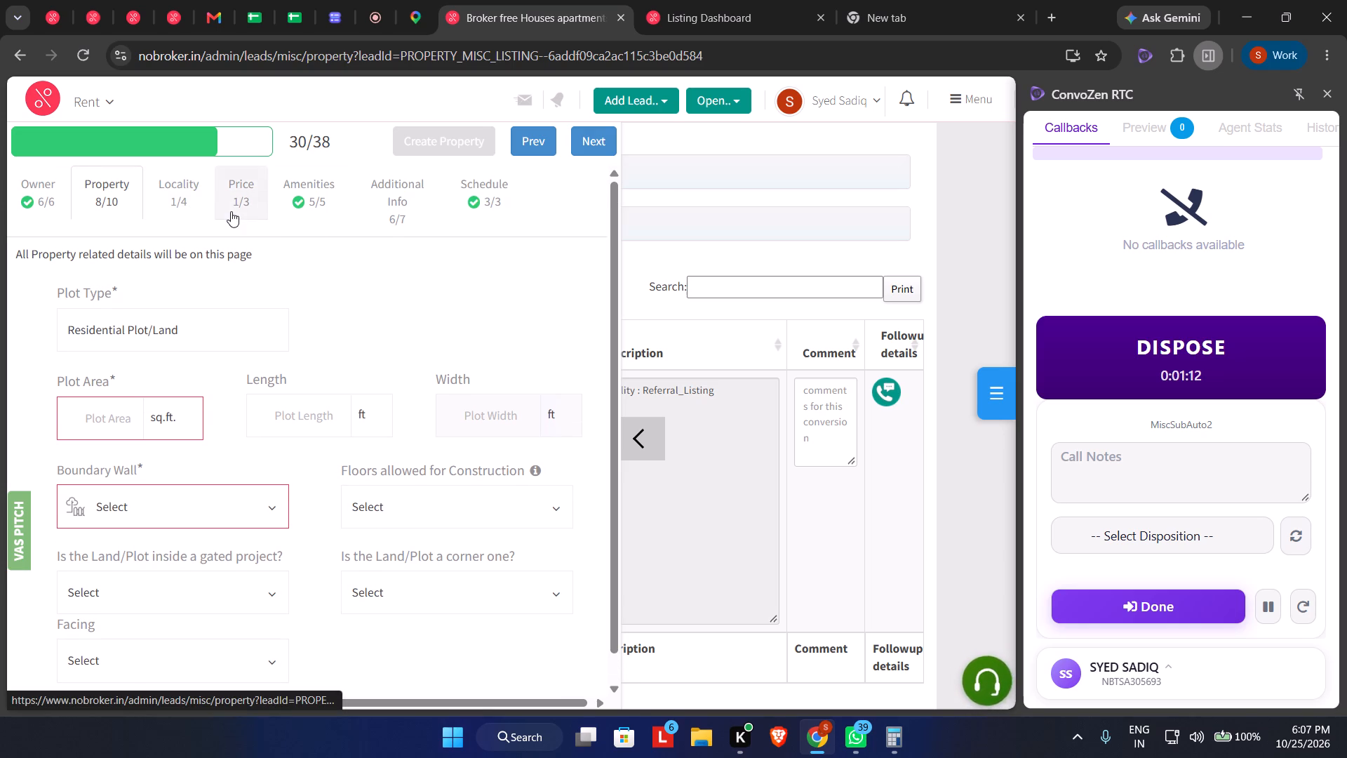
{"action": "left_click", "coordinate": [300, 208]}
{"action": "left_click", "coordinate": [406, 204]}
{"action": "left_click", "coordinate": [469, 201]}
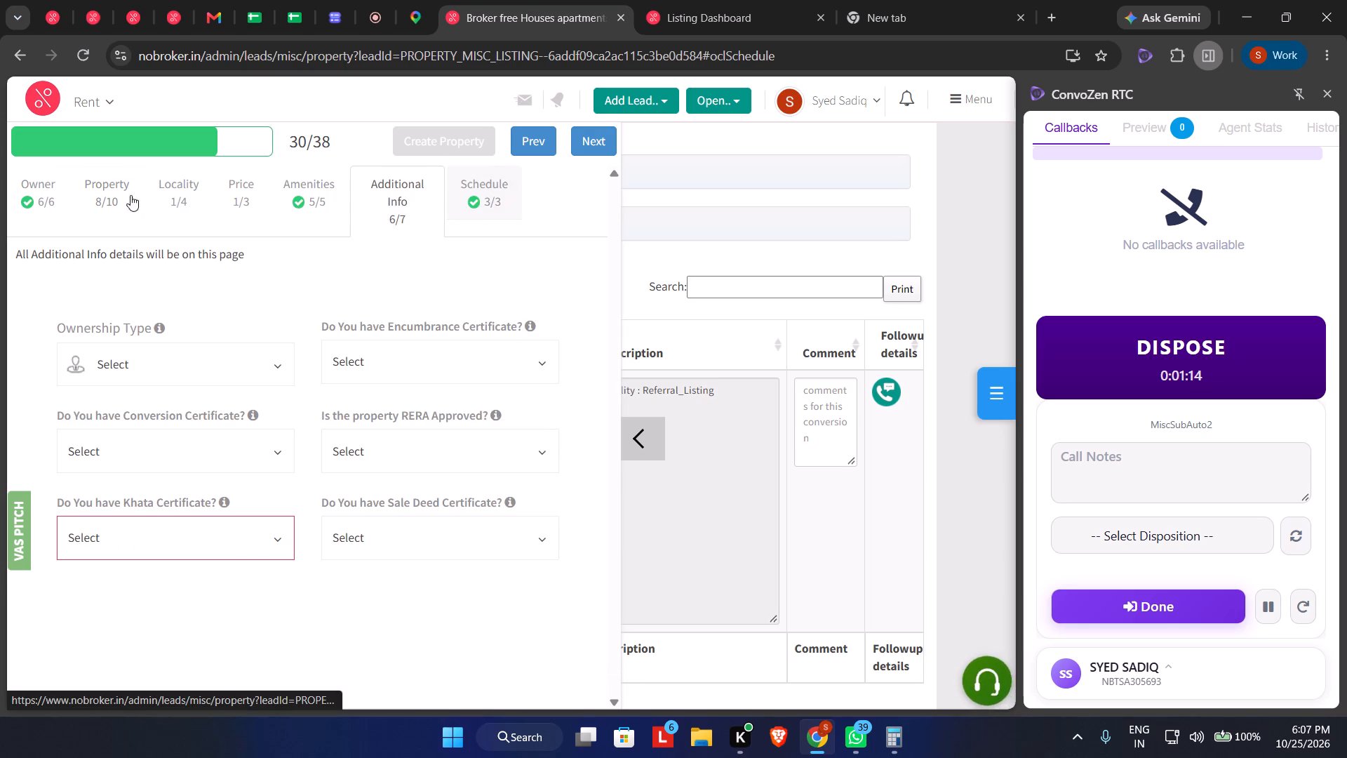
{"action": "left_click", "coordinate": [95, 191]}
{"action": "scroll", "coordinate": [182, 385], "scroll_direction": "down", "scroll_amount": 2}
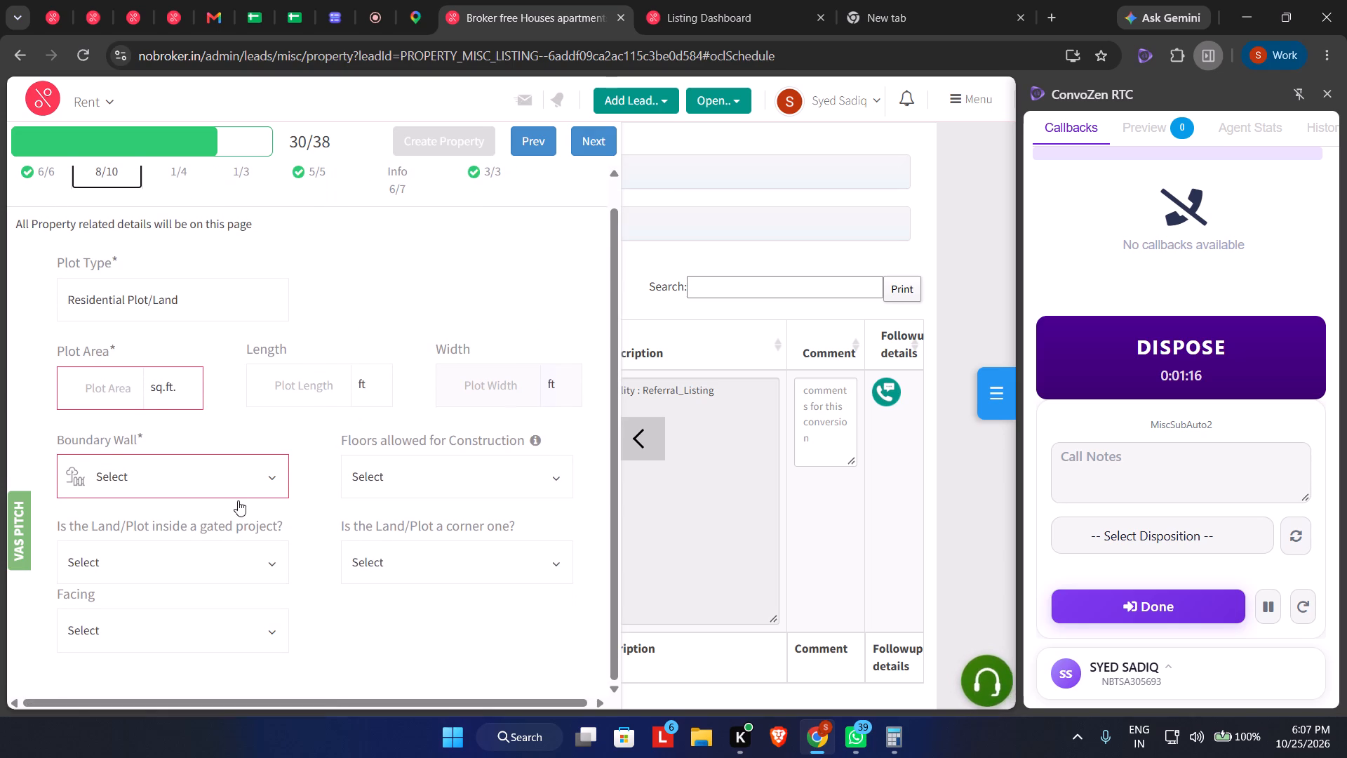
{"action": "scroll", "coordinate": [242, 513], "scroll_direction": "up", "scroll_amount": 2}
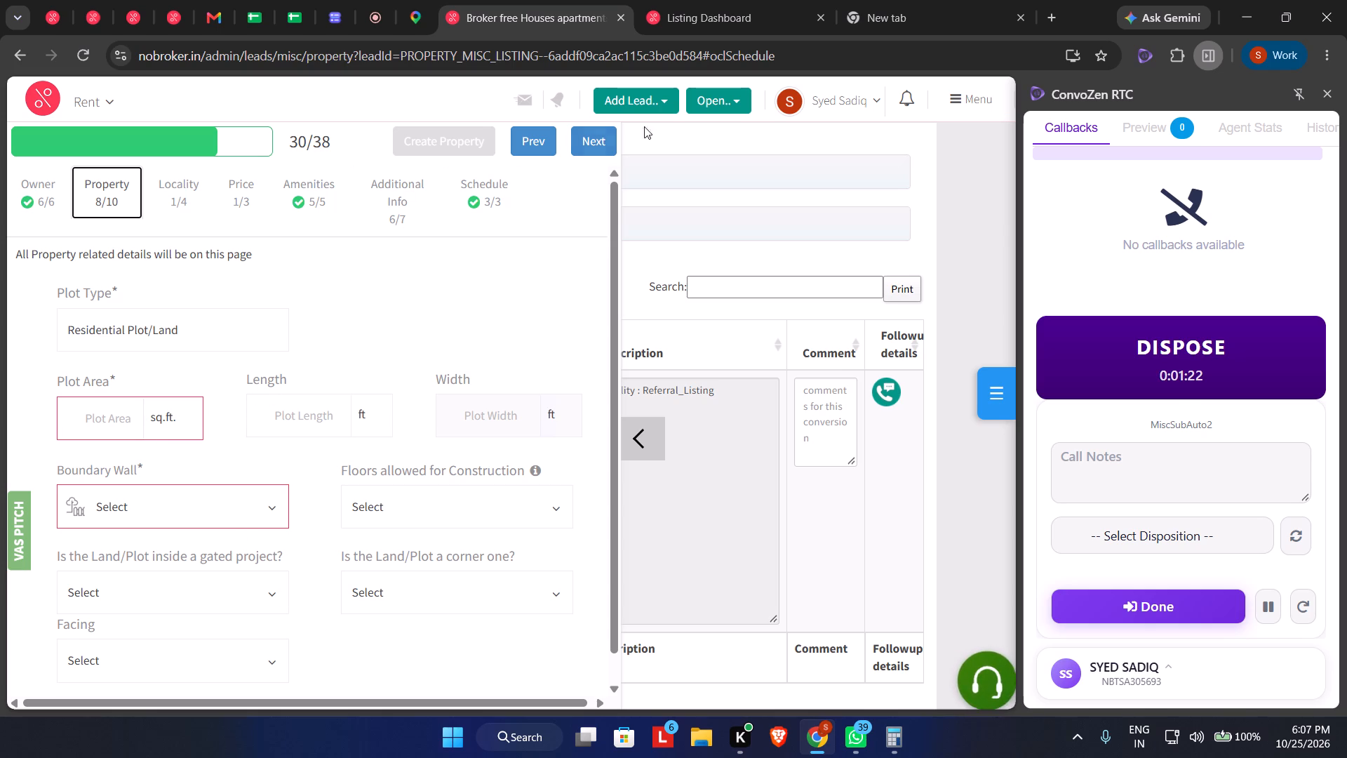
{"action": "left_click", "coordinate": [653, 451]}
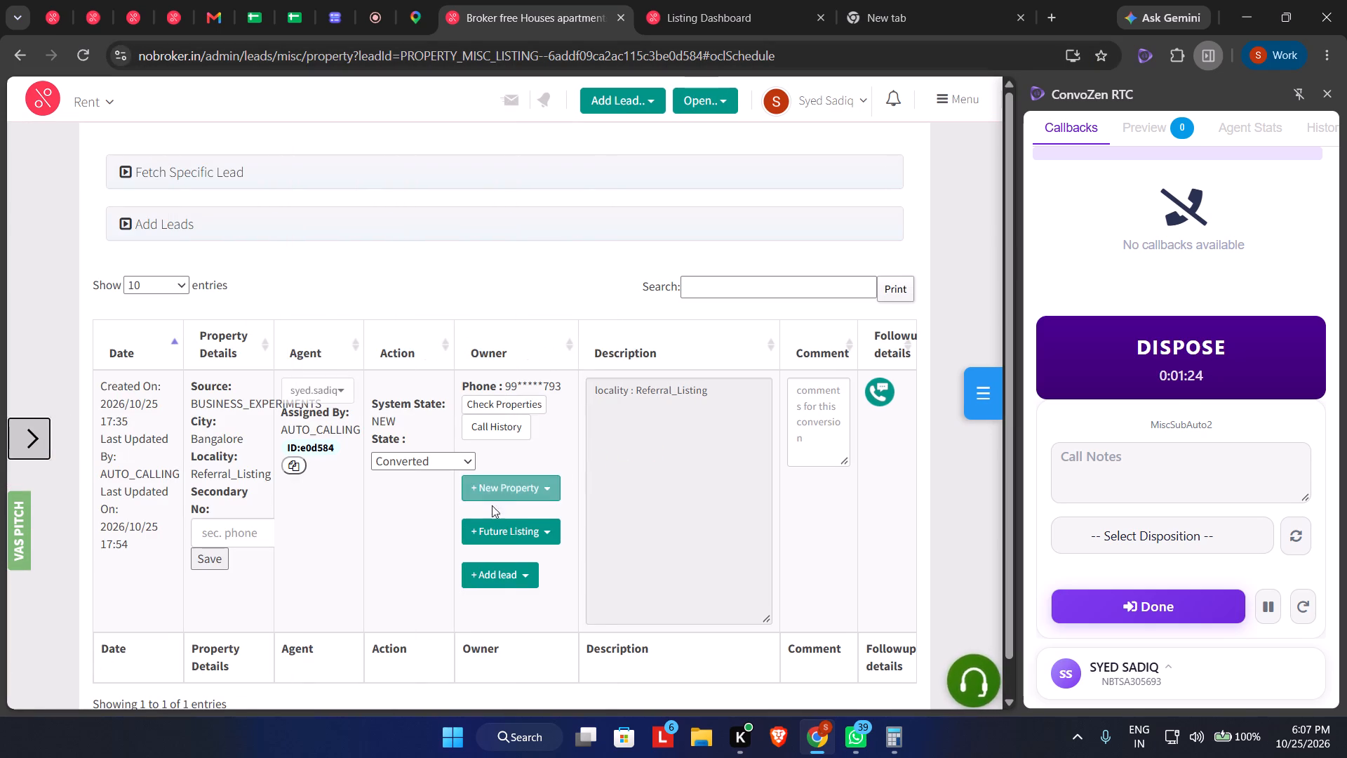
Open a new commercial property form for the lead, examine its Property section including the property type options, and close it.
{"action": "left_click", "coordinate": [500, 491]}
{"action": "left_click", "coordinate": [506, 570]}
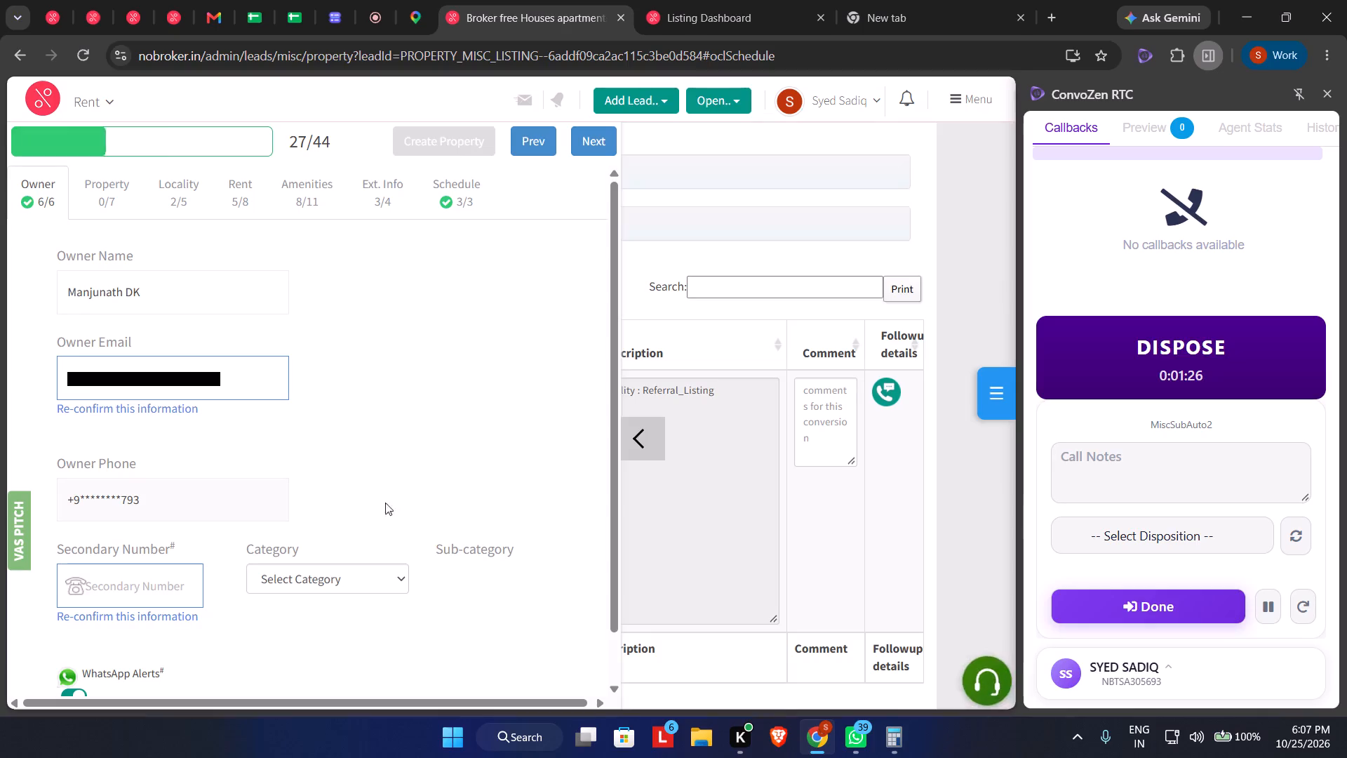
{"action": "left_click", "coordinate": [102, 187]}
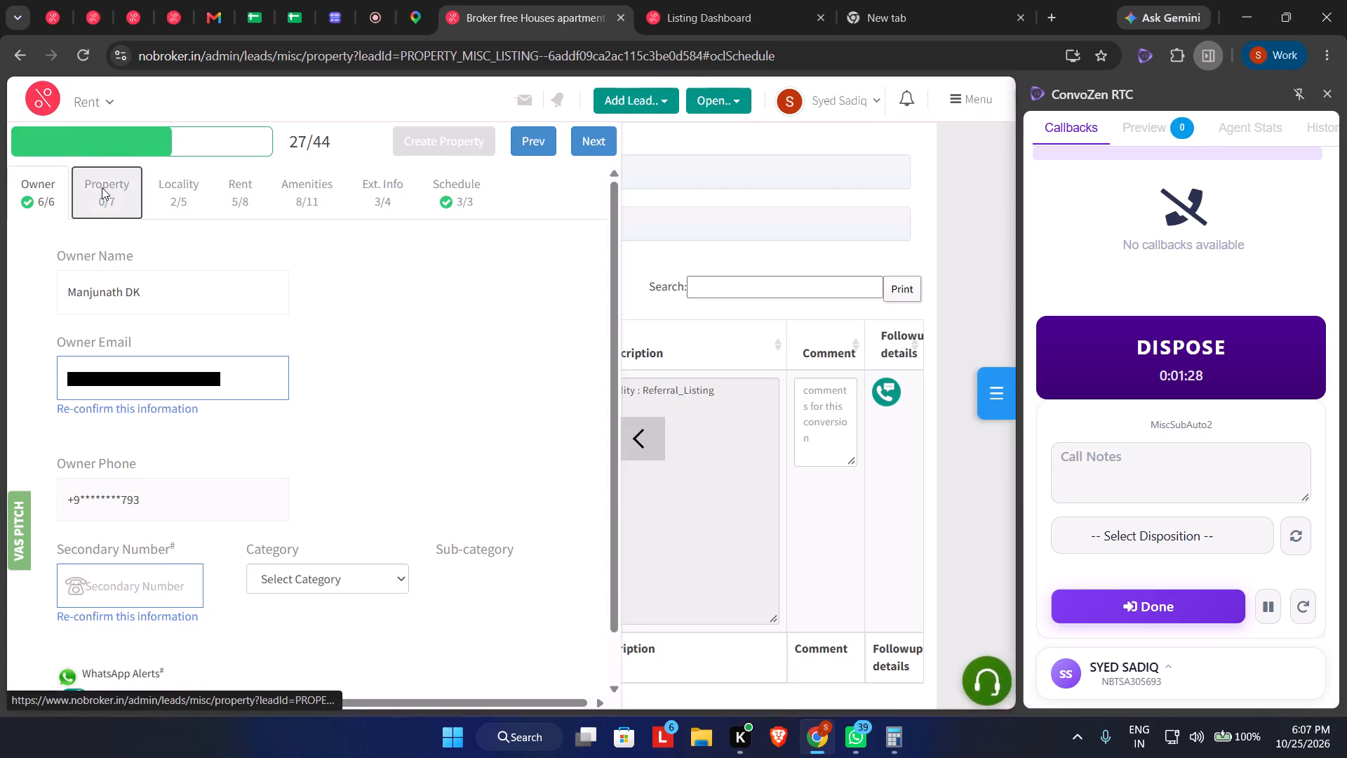
{"action": "left_click", "coordinate": [213, 305]}
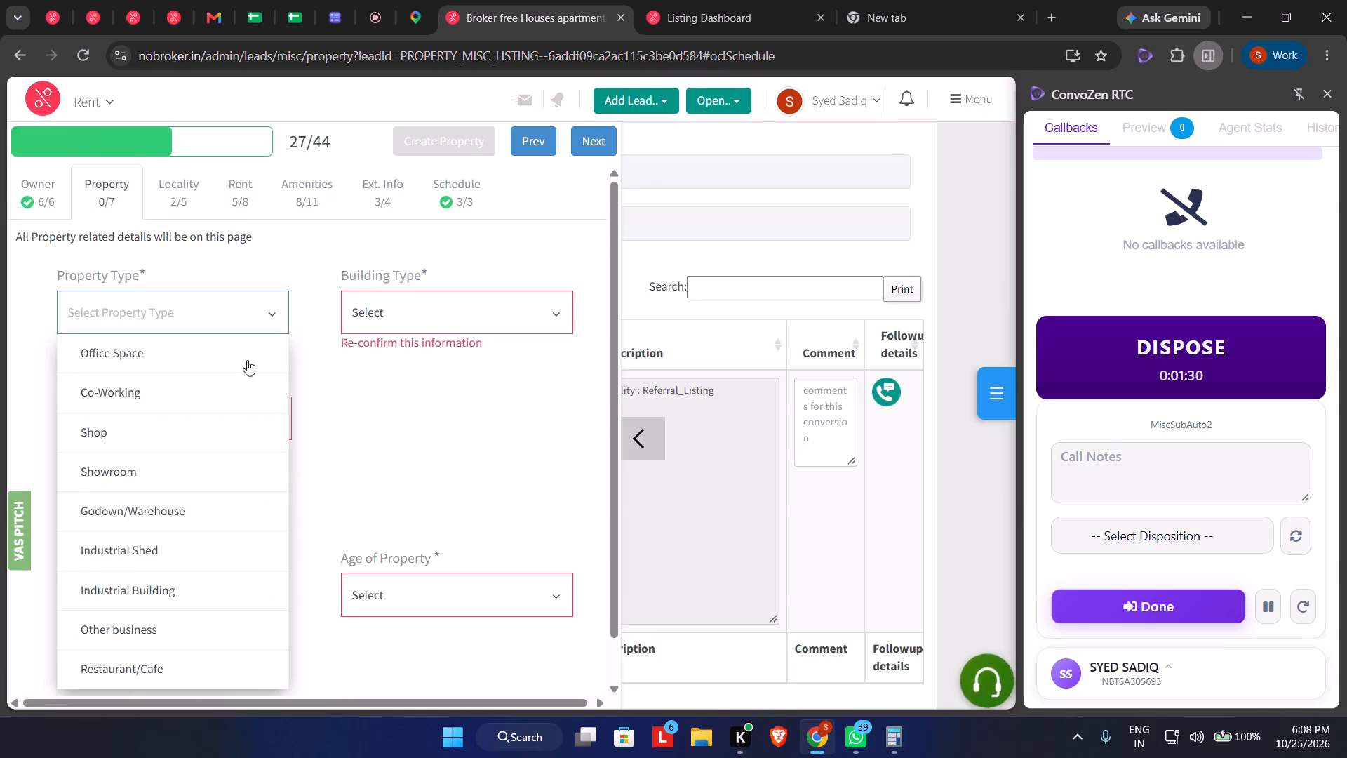
{"action": "scroll", "coordinate": [311, 439], "scroll_direction": "down", "scroll_amount": 1}
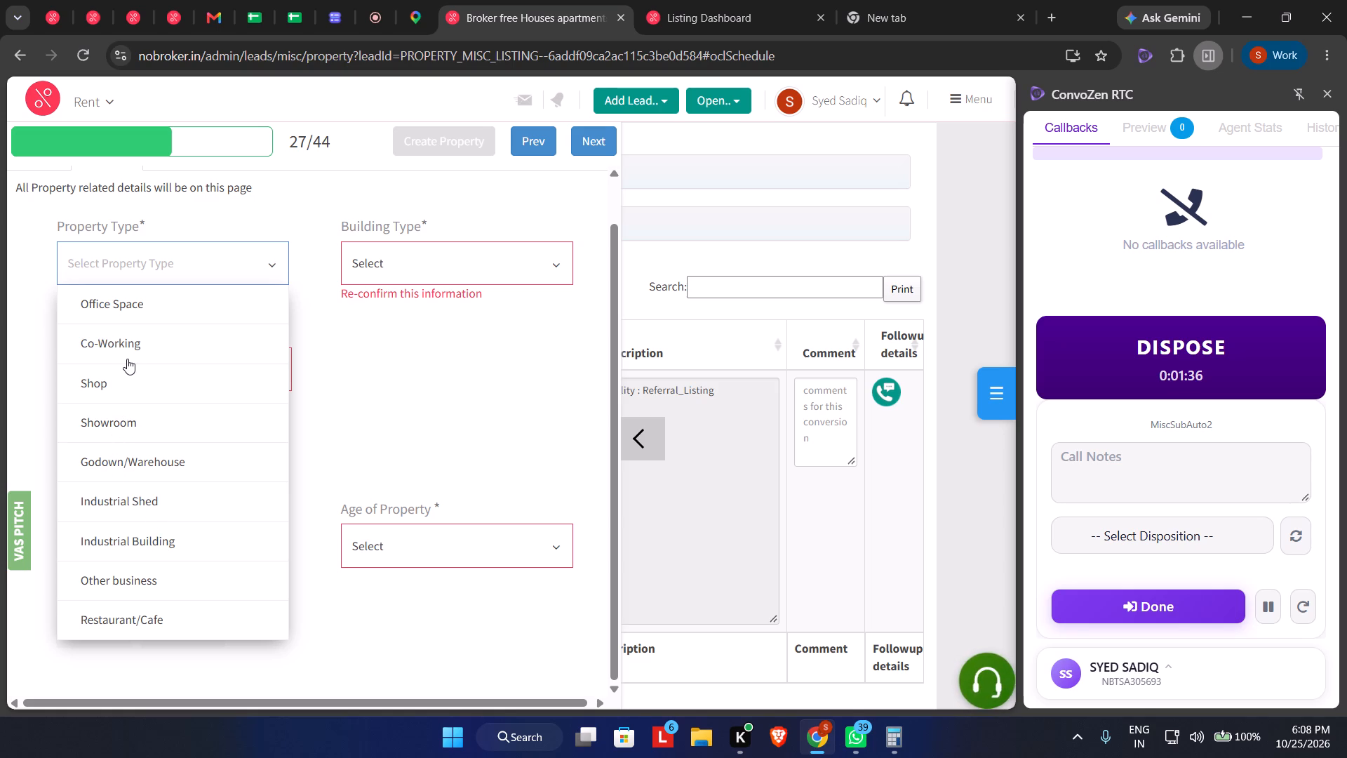
{"action": "scroll", "coordinate": [128, 335], "scroll_direction": "down", "scroll_amount": 2}
{"action": "left_click", "coordinate": [429, 265]}
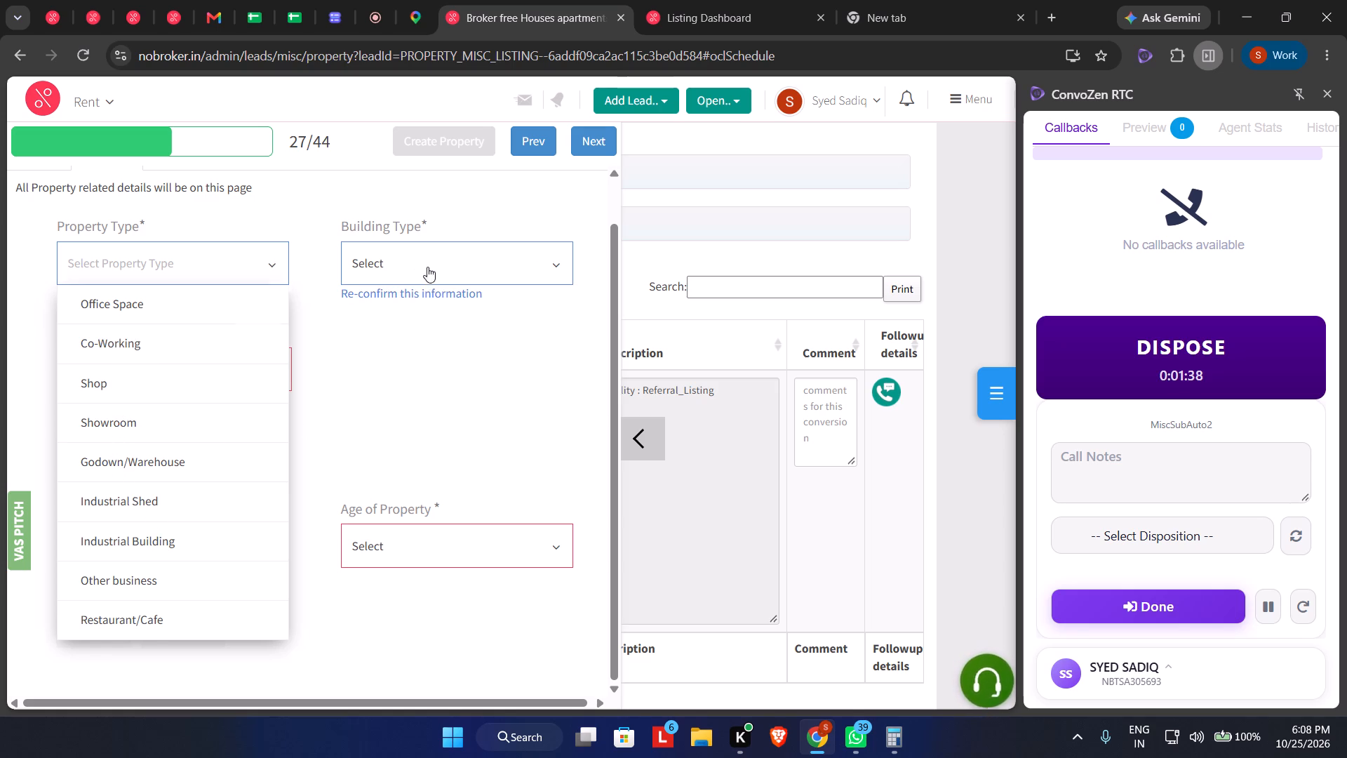
{"action": "left_click", "coordinate": [436, 277]}
{"action": "left_click", "coordinate": [436, 272]}
{"action": "left_click", "coordinate": [550, 265]}
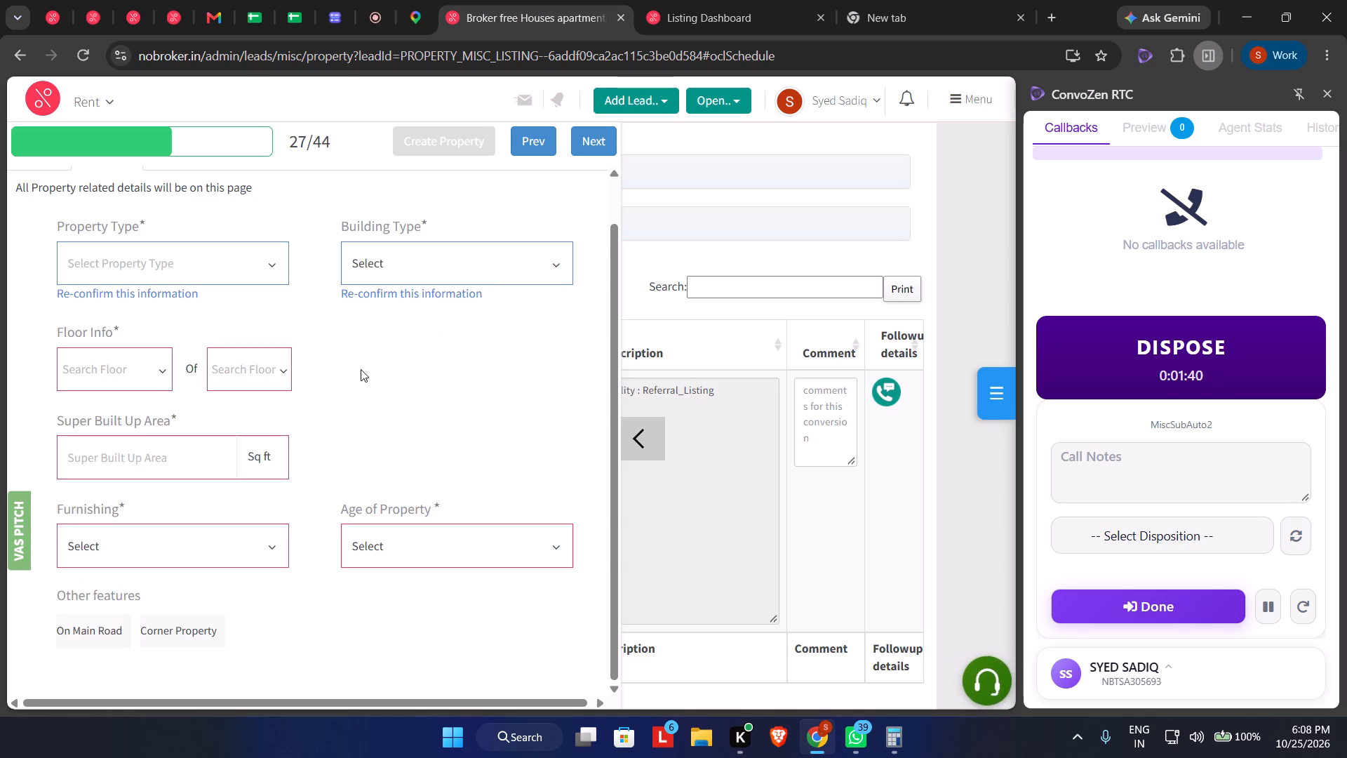
{"action": "left_click", "coordinate": [361, 369]}
{"action": "scroll", "coordinate": [415, 420], "scroll_direction": "up", "scroll_amount": 3}
{"action": "left_click", "coordinate": [641, 452]}
Pin the Listing Dashboard tab ahead of the other pinned tabs and reload its page.
{"action": "left_click", "coordinate": [758, 1]}
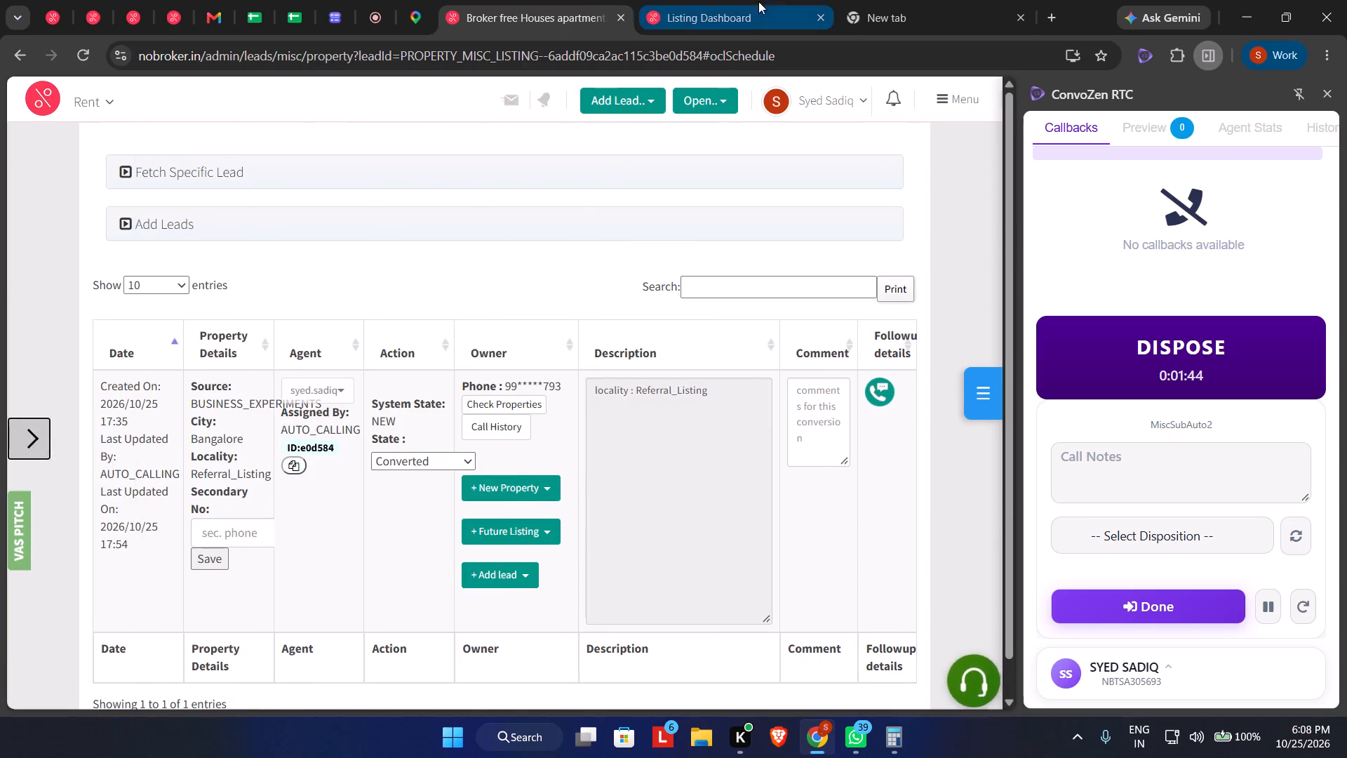
{"action": "right_click", "coordinate": [714, 15]}
{"action": "left_click", "coordinate": [769, 197]}
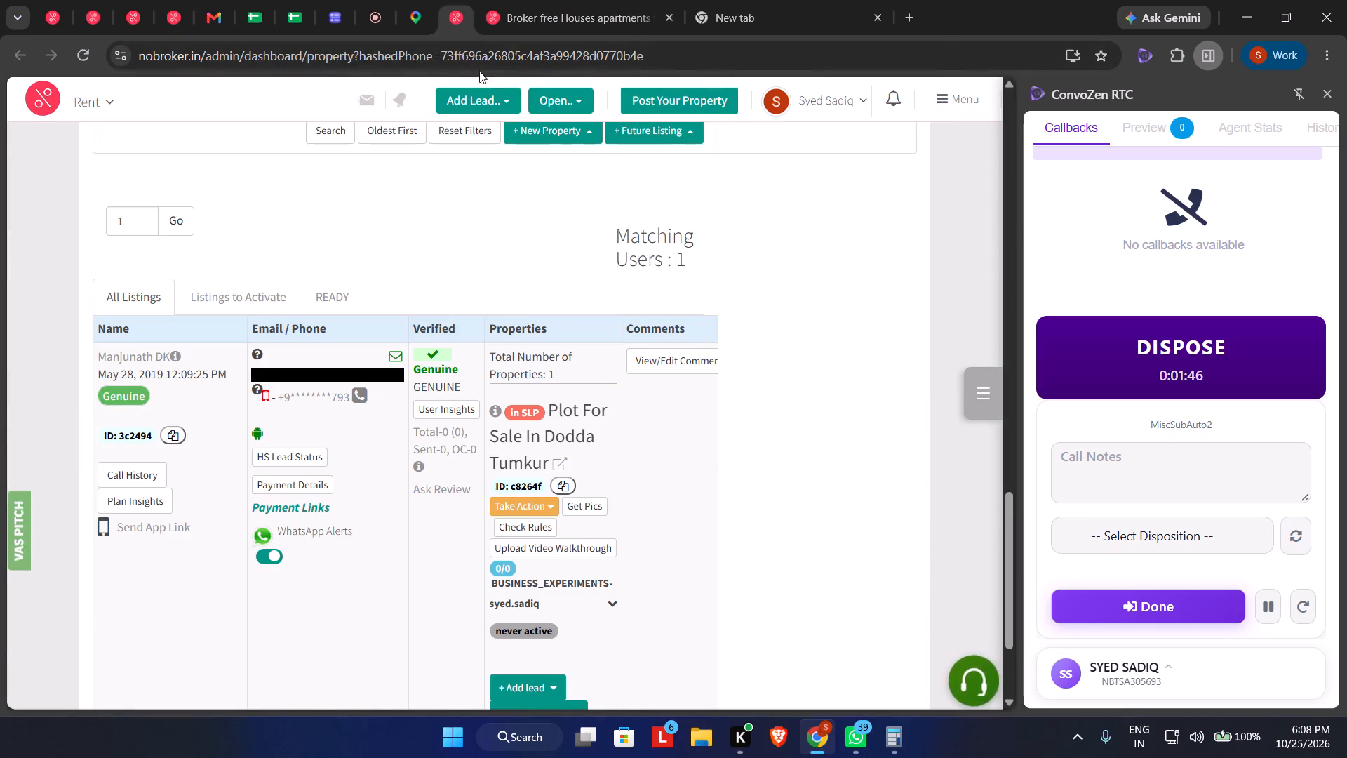
{"action": "left_click_drag", "start_coordinate": [456, 25], "coordinate": [25, 28]}
{"action": "left_click", "coordinate": [78, 56]}
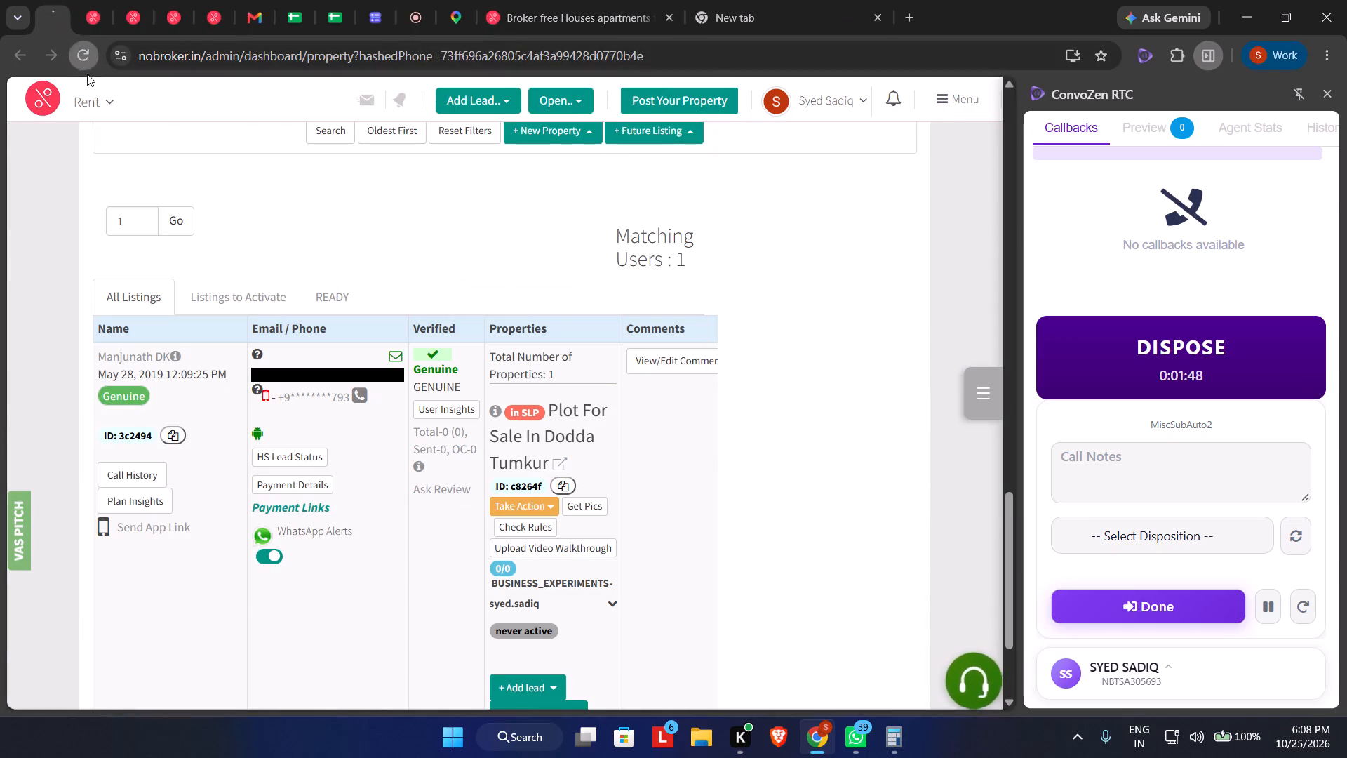
{"action": "scroll", "coordinate": [307, 407], "scroll_direction": "down", "scroll_amount": 2}
{"action": "scroll", "coordinate": [308, 407], "scroll_direction": "up", "scroll_amount": 3}
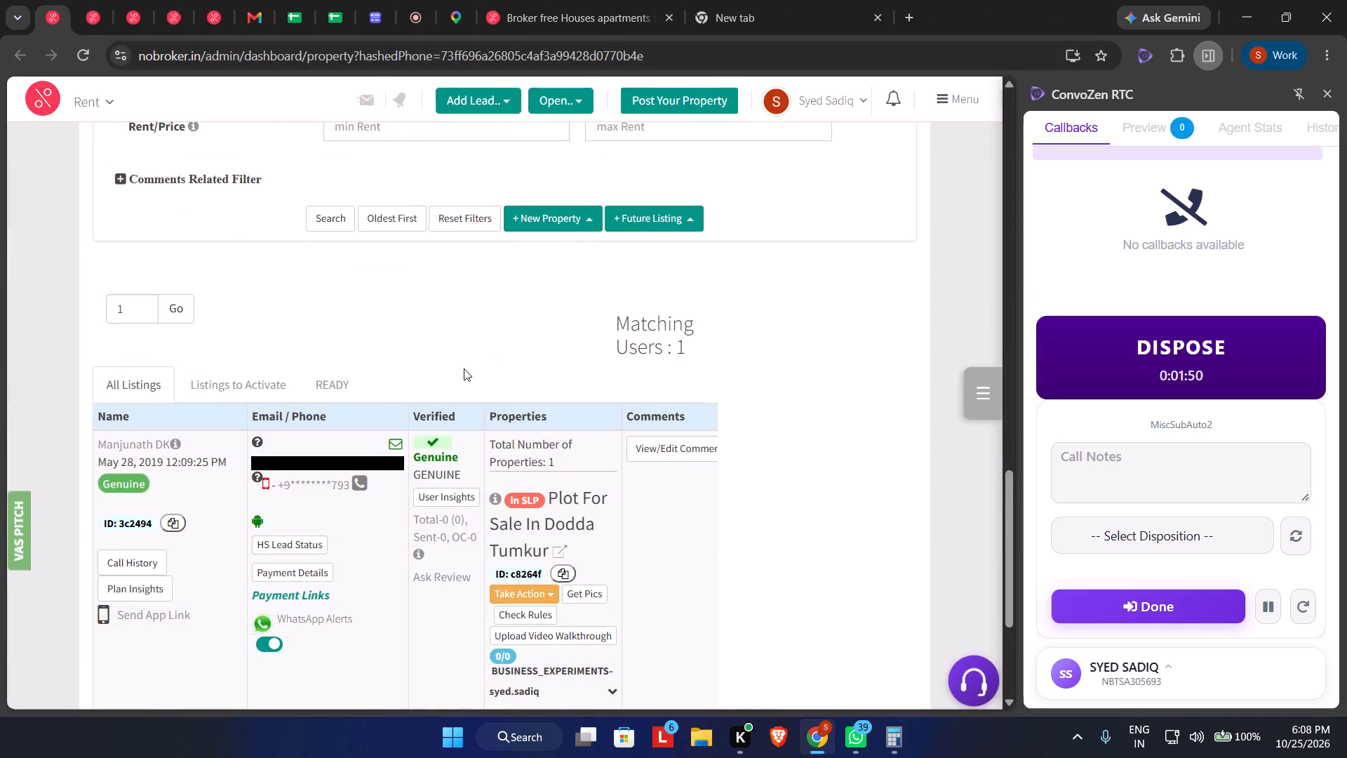
Return to the lead page and set the call's first two disposition levels to Click Calling and Converted.
{"action": "left_click", "coordinate": [227, 8]}
{"action": "left_click", "coordinate": [497, 0]}
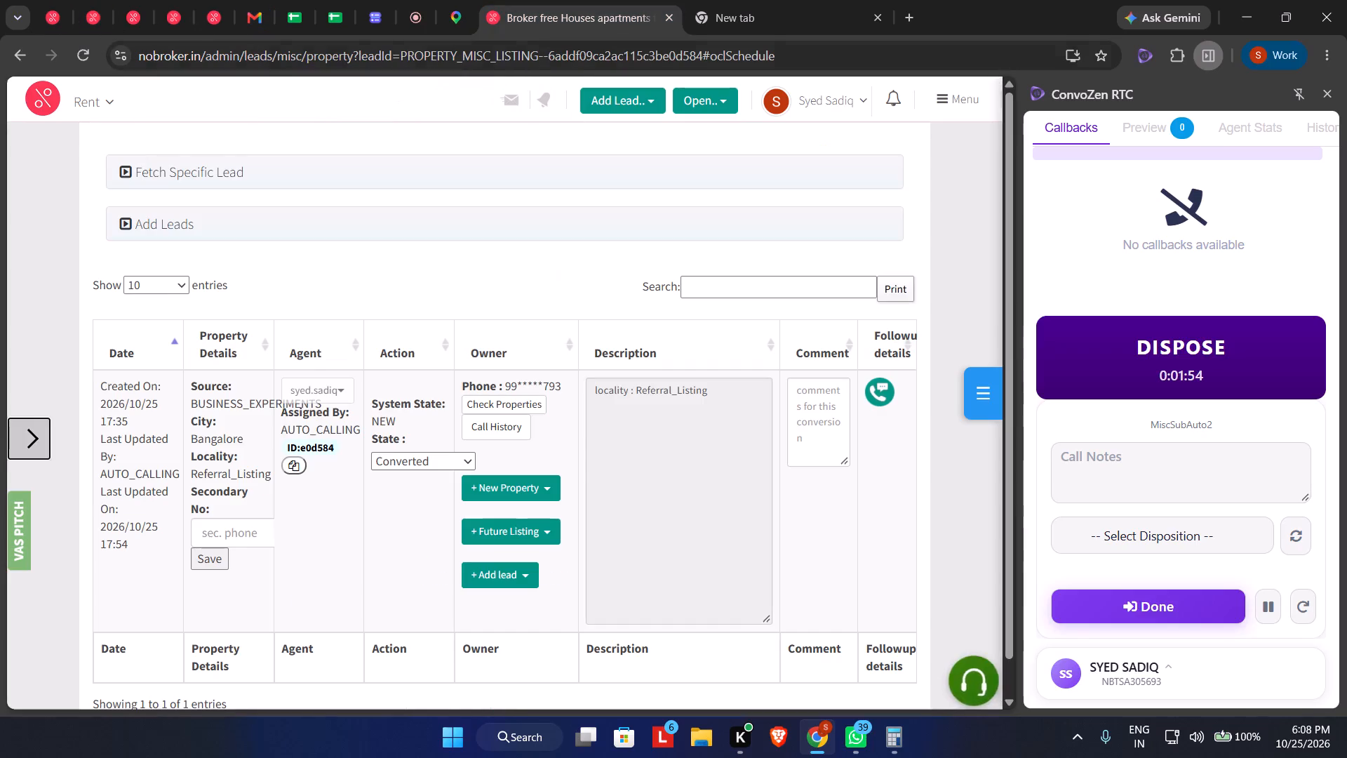
{"action": "left_click", "coordinate": [1149, 540]}
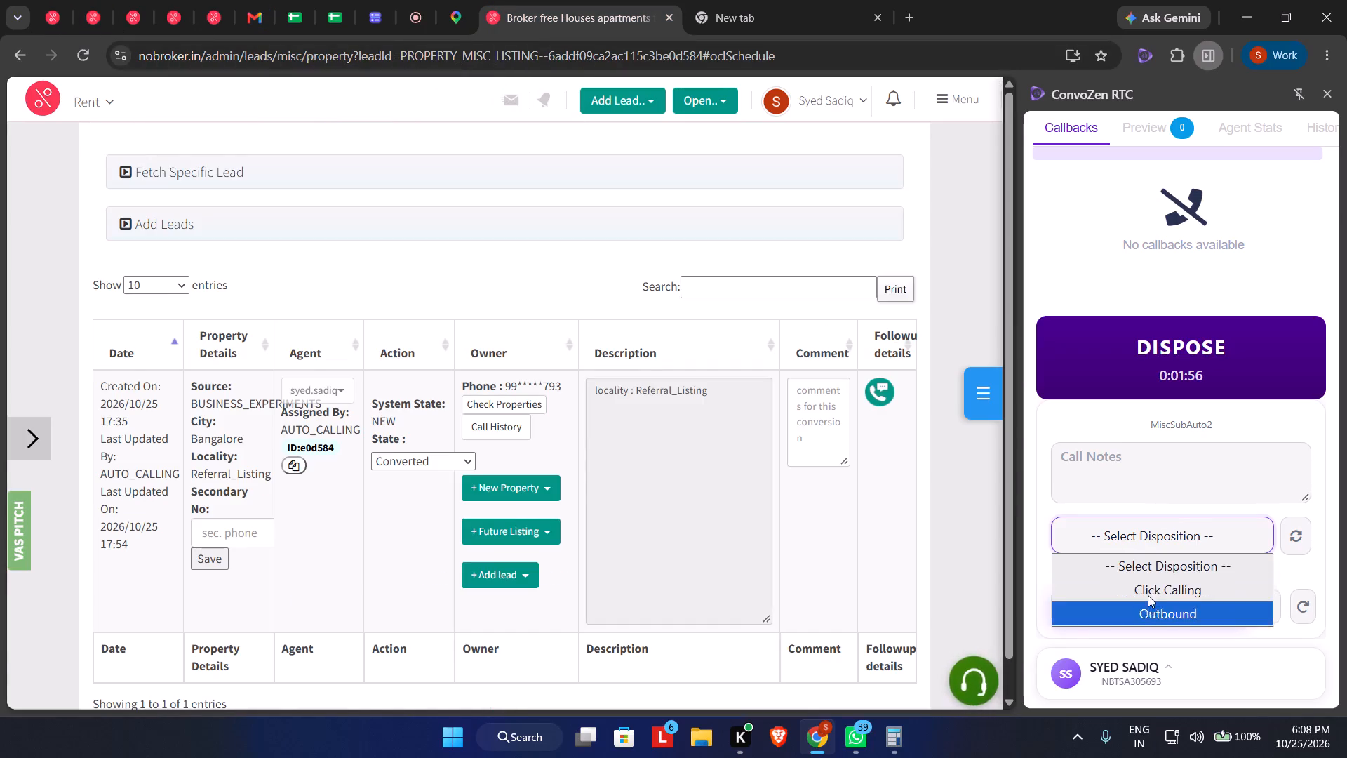
{"action": "left_click", "coordinate": [1148, 593]}
{"action": "left_click", "coordinate": [1147, 558]}
{"action": "left_click", "coordinate": [1150, 548]}
{"action": "left_click", "coordinate": [1146, 616]}
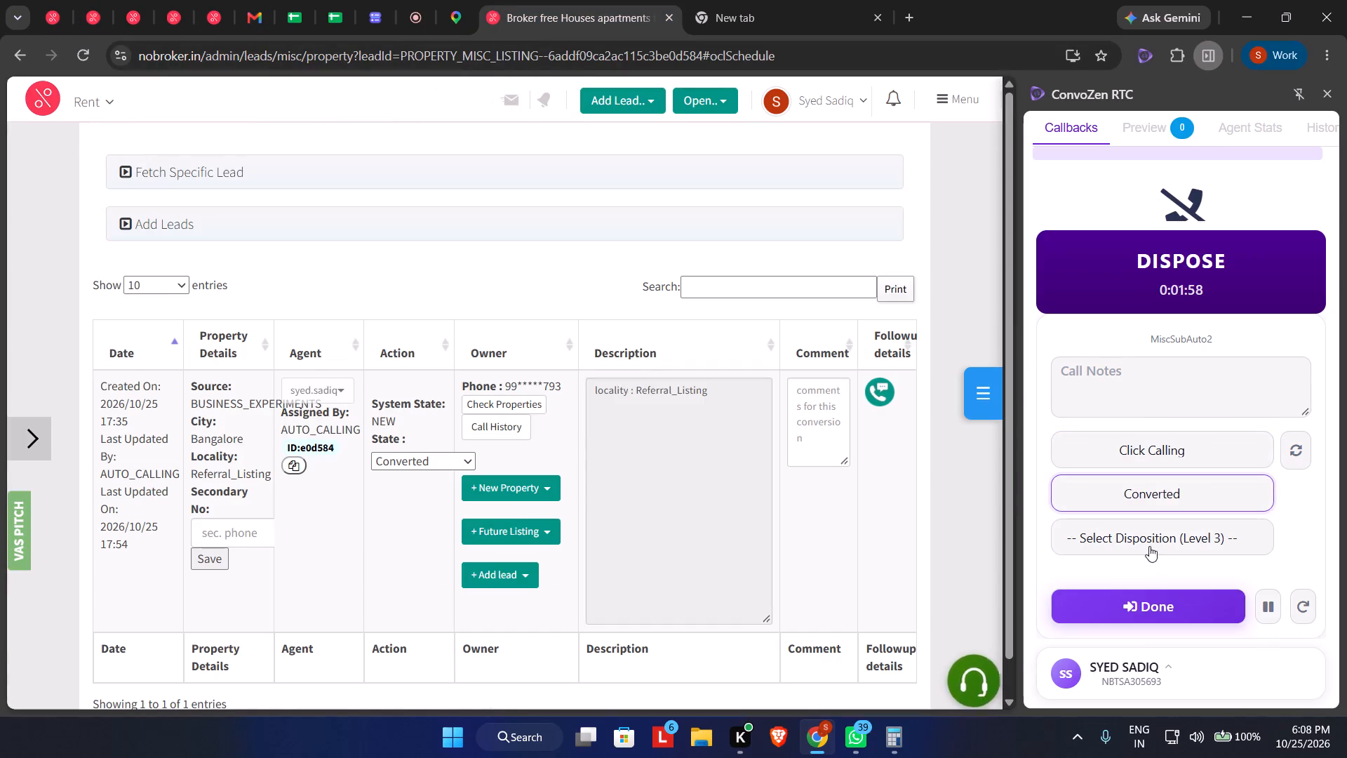
Switch the lead's state to In Progress and back to Converted so the conversion is registered.
{"action": "left_click", "coordinate": [450, 456]}
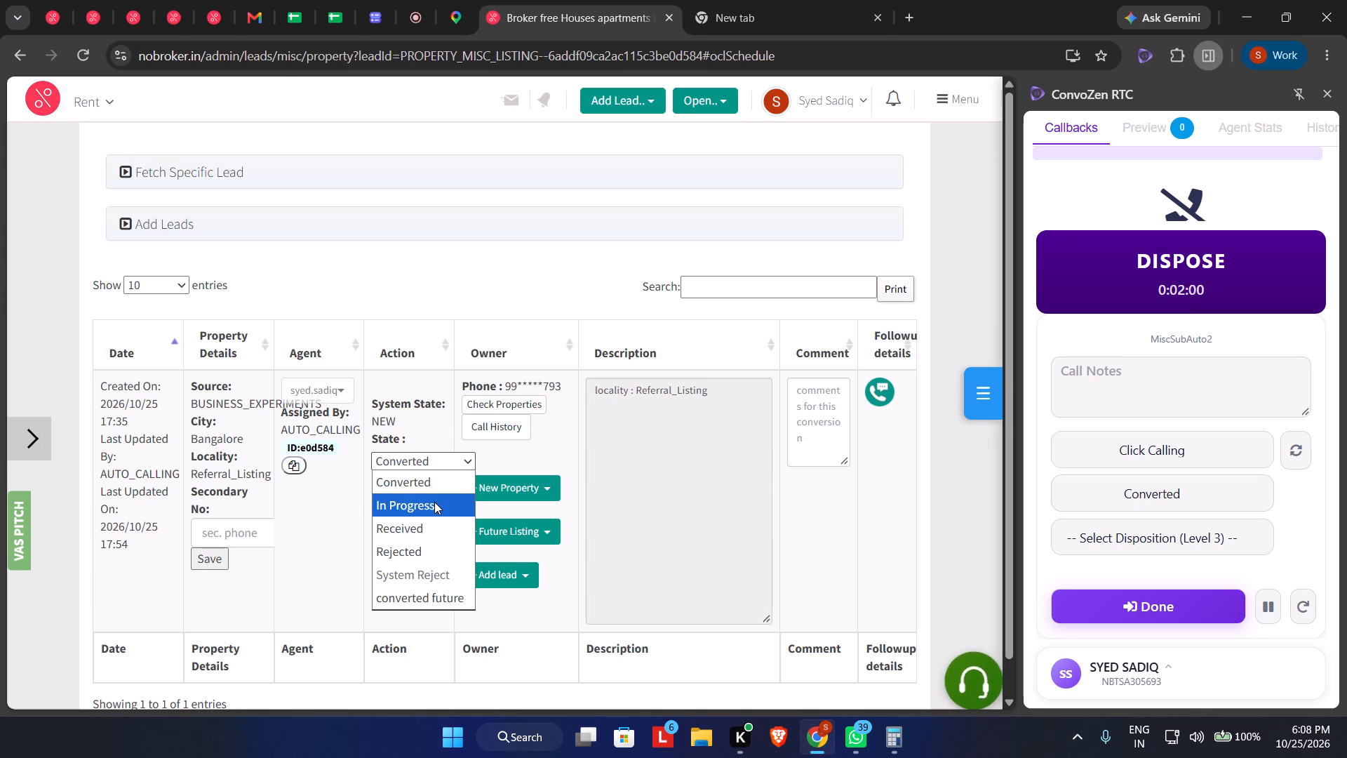
{"action": "left_click", "coordinate": [432, 500]}
{"action": "left_click", "coordinate": [427, 465]}
{"action": "left_click", "coordinate": [432, 441]}
{"action": "double_click", "coordinate": [429, 484]}
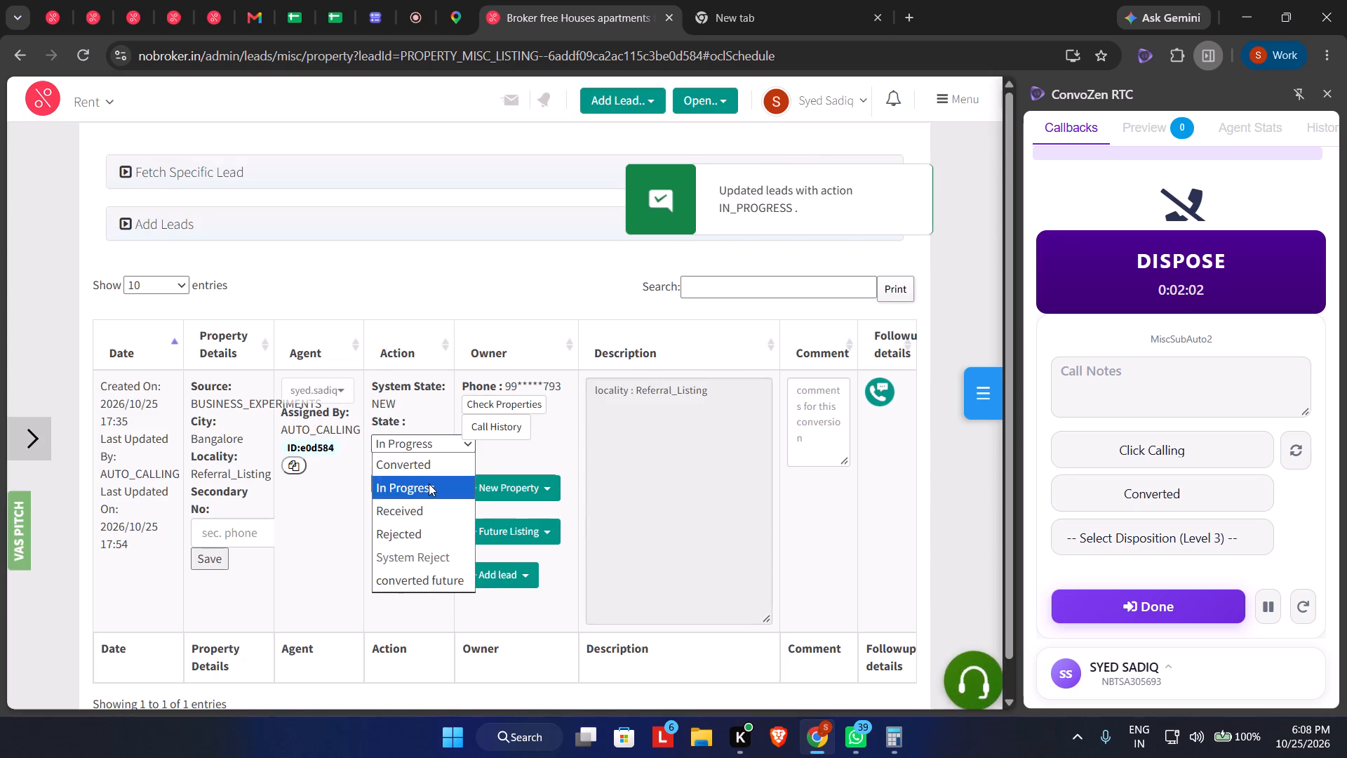
{"action": "left_click", "coordinate": [441, 448]}
{"action": "left_click", "coordinate": [434, 462]}
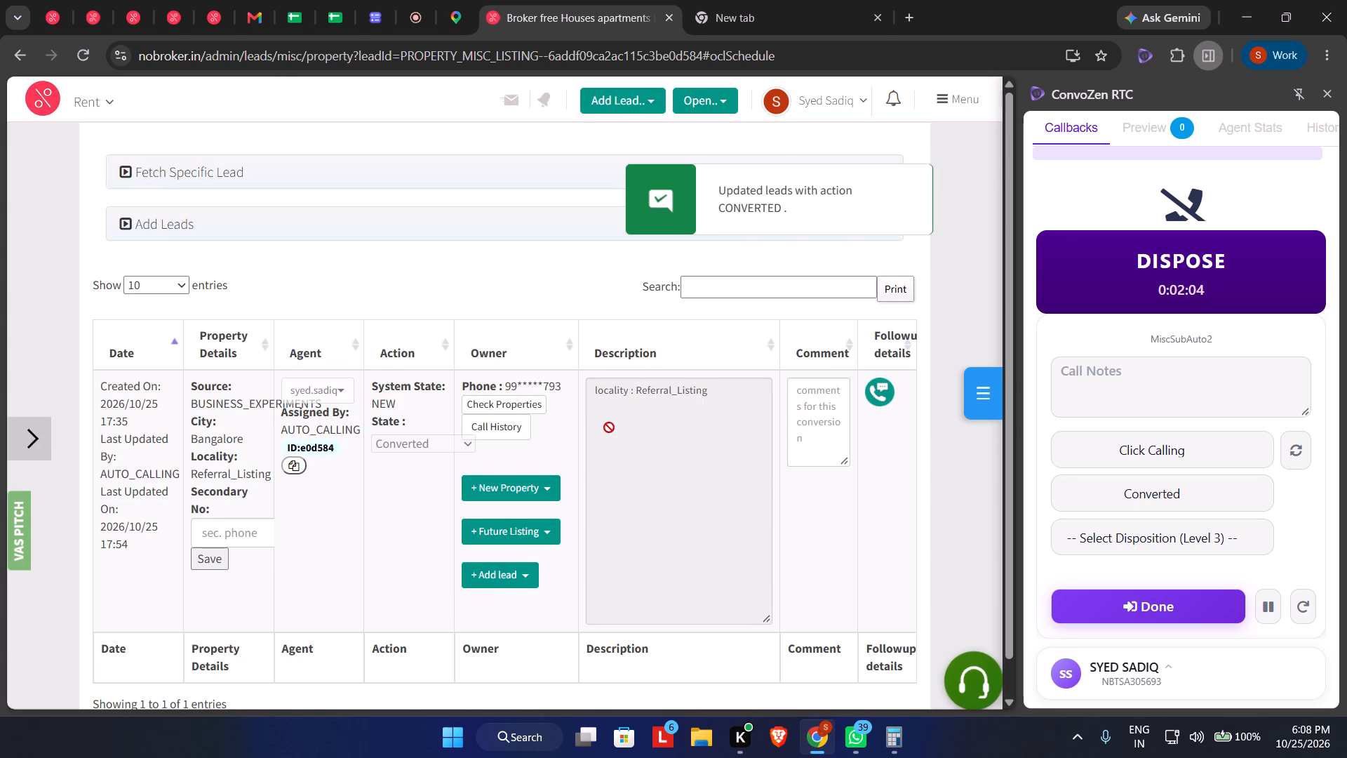
Set the call's level 3 disposition to New Listing and submit the disposition.
{"action": "left_click", "coordinate": [1139, 545]}
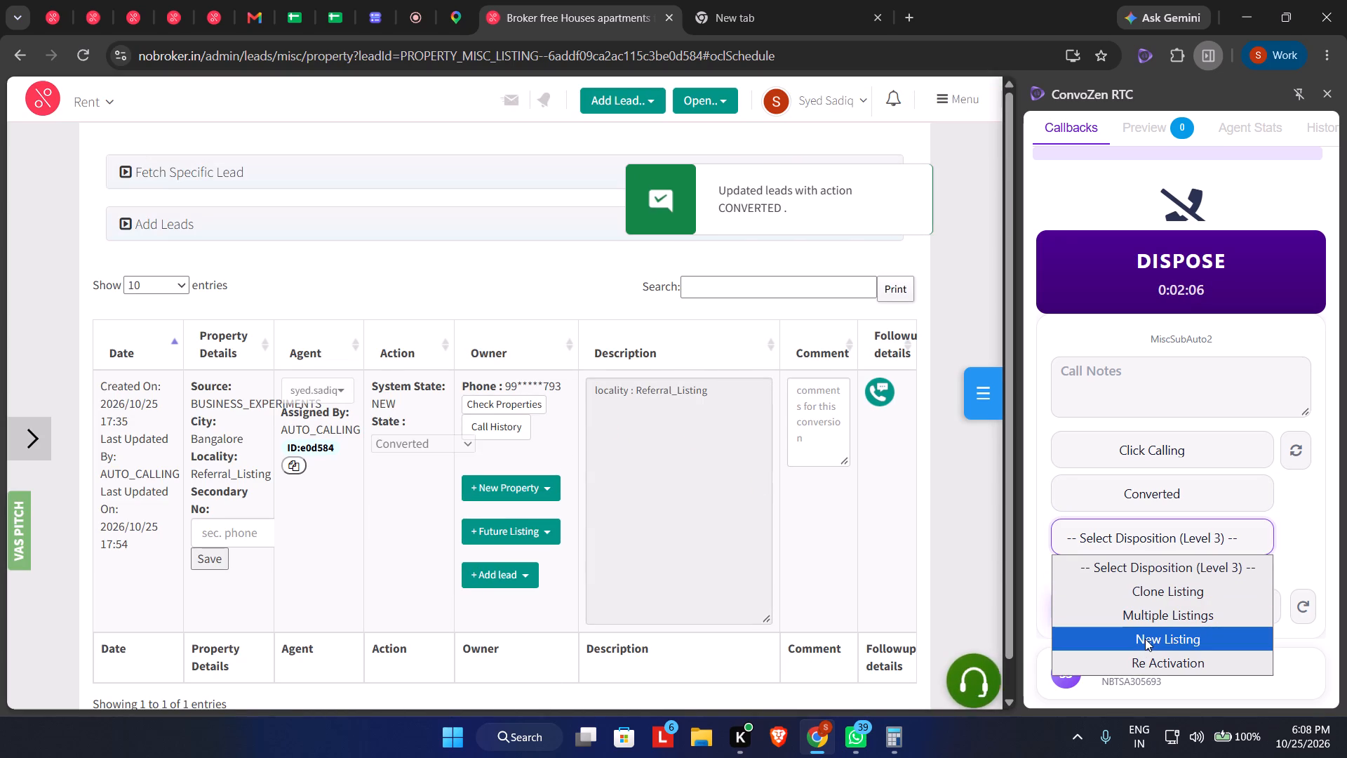
{"action": "left_click", "coordinate": [1152, 635]}
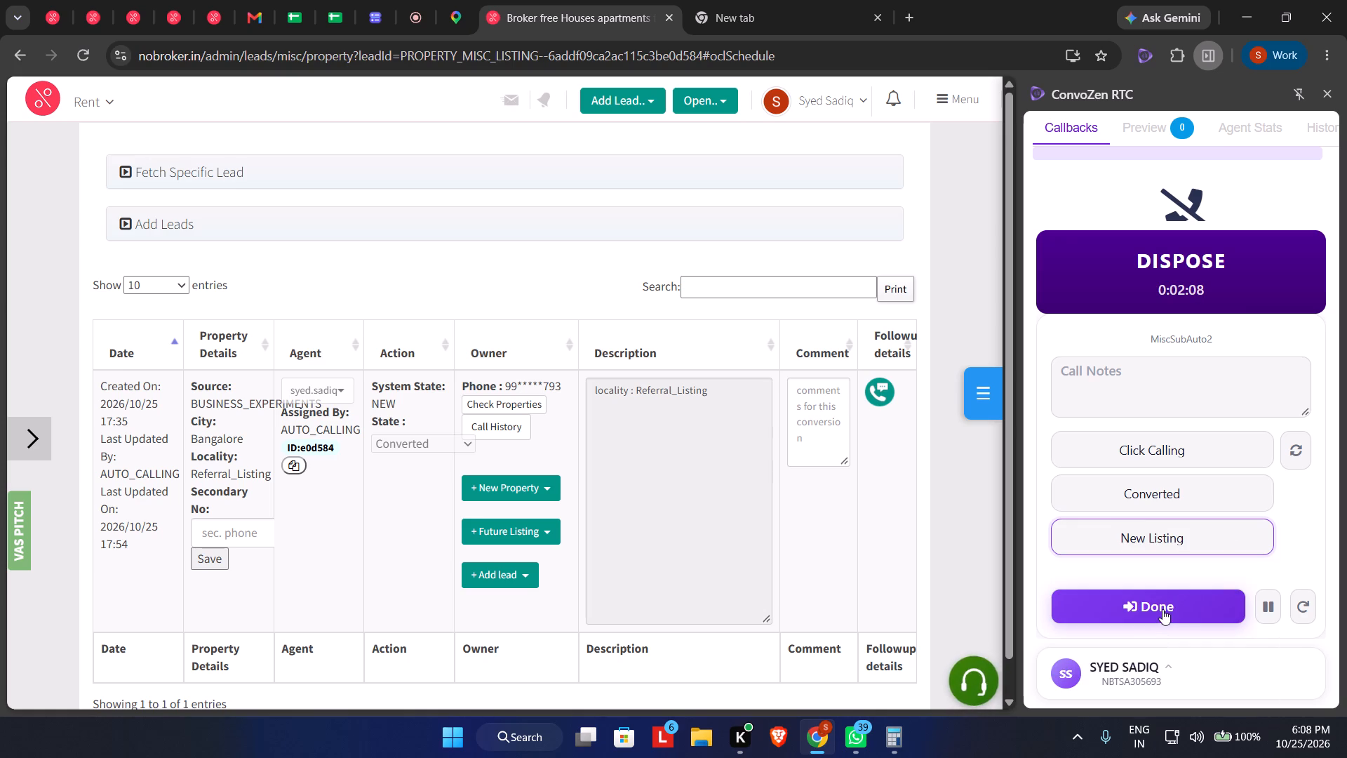
{"action": "left_click", "coordinate": [1162, 609]}
Examine the agent statistics in the dialer, including call counts, talk time, login hours and the state summary.
{"action": "left_click", "coordinate": [1241, 127]}
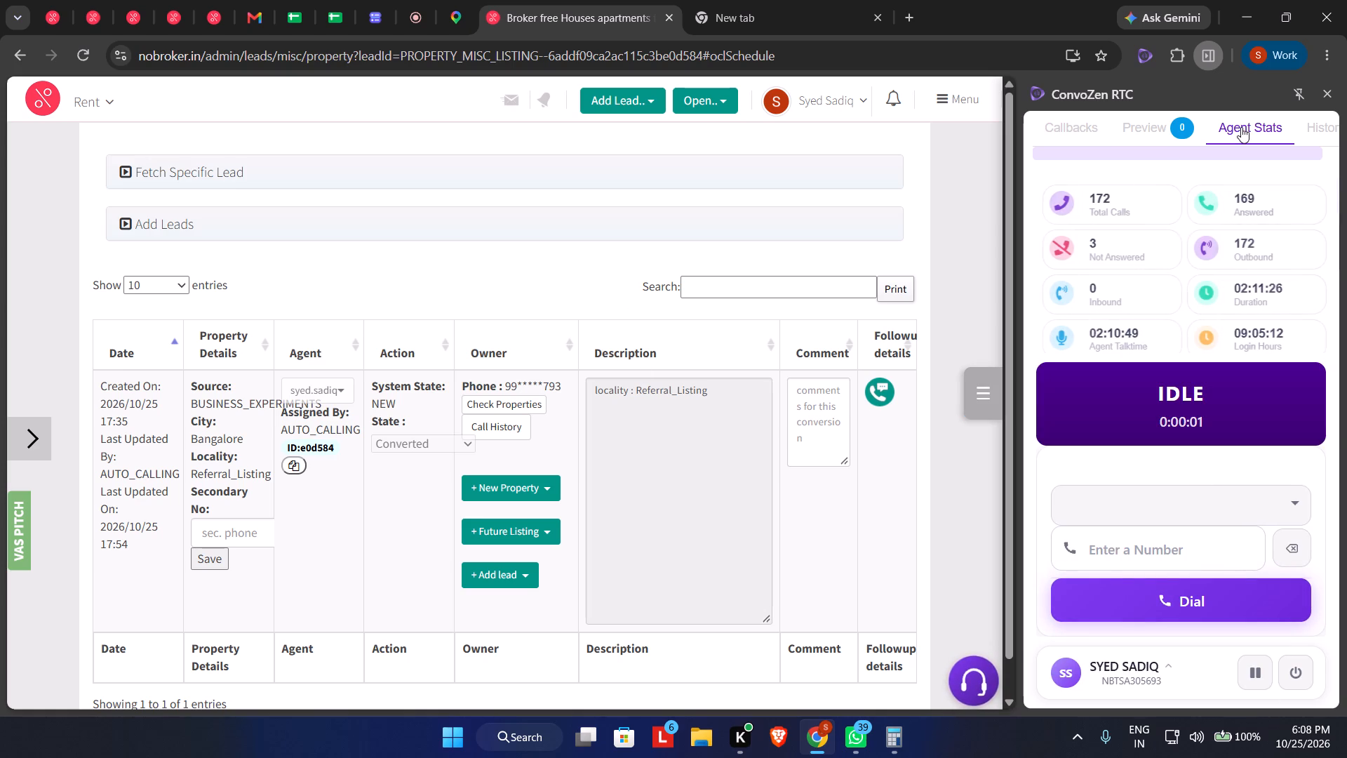
{"action": "scroll", "coordinate": [1218, 267], "scroll_direction": "down", "scroll_amount": 1}
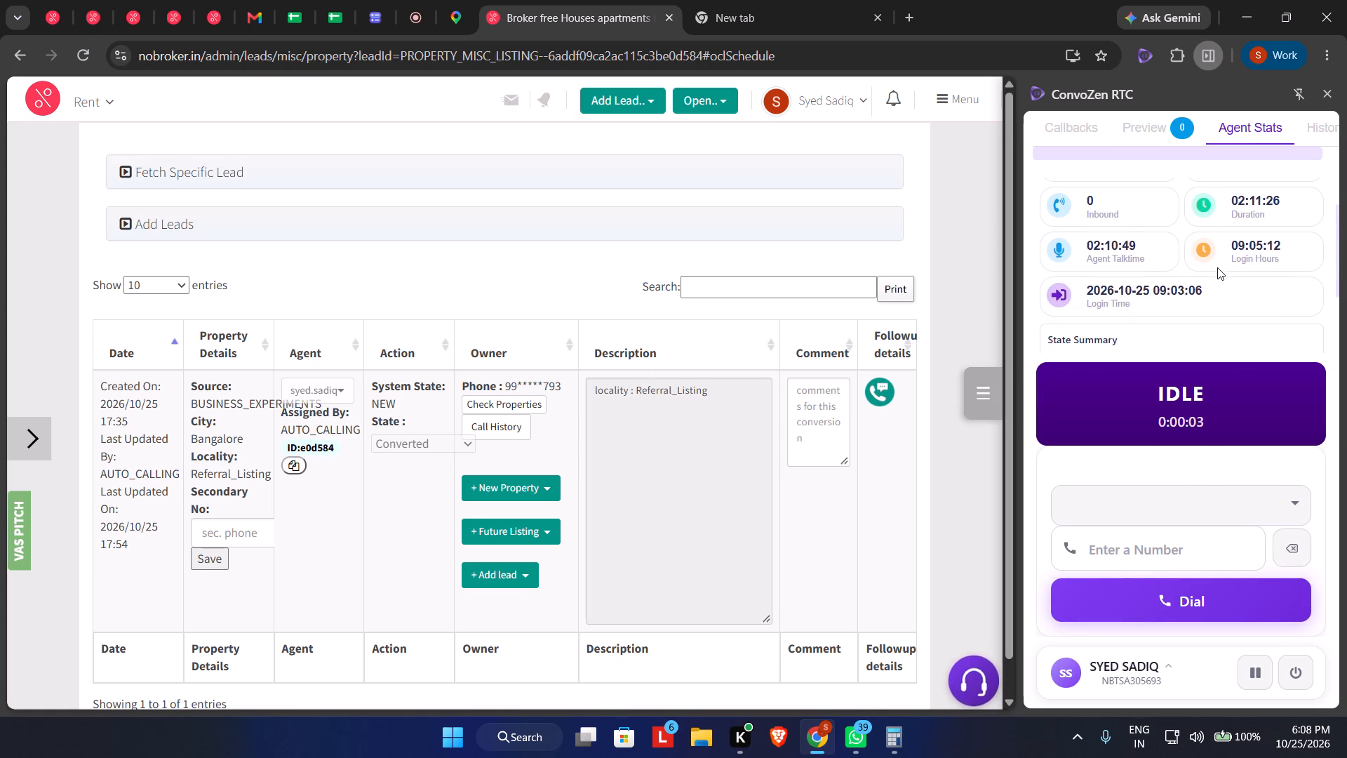
{"action": "scroll", "coordinate": [1217, 267], "scroll_direction": "up", "scroll_amount": 2}
{"action": "scroll", "coordinate": [1214, 271], "scroll_direction": "down", "scroll_amount": 2}
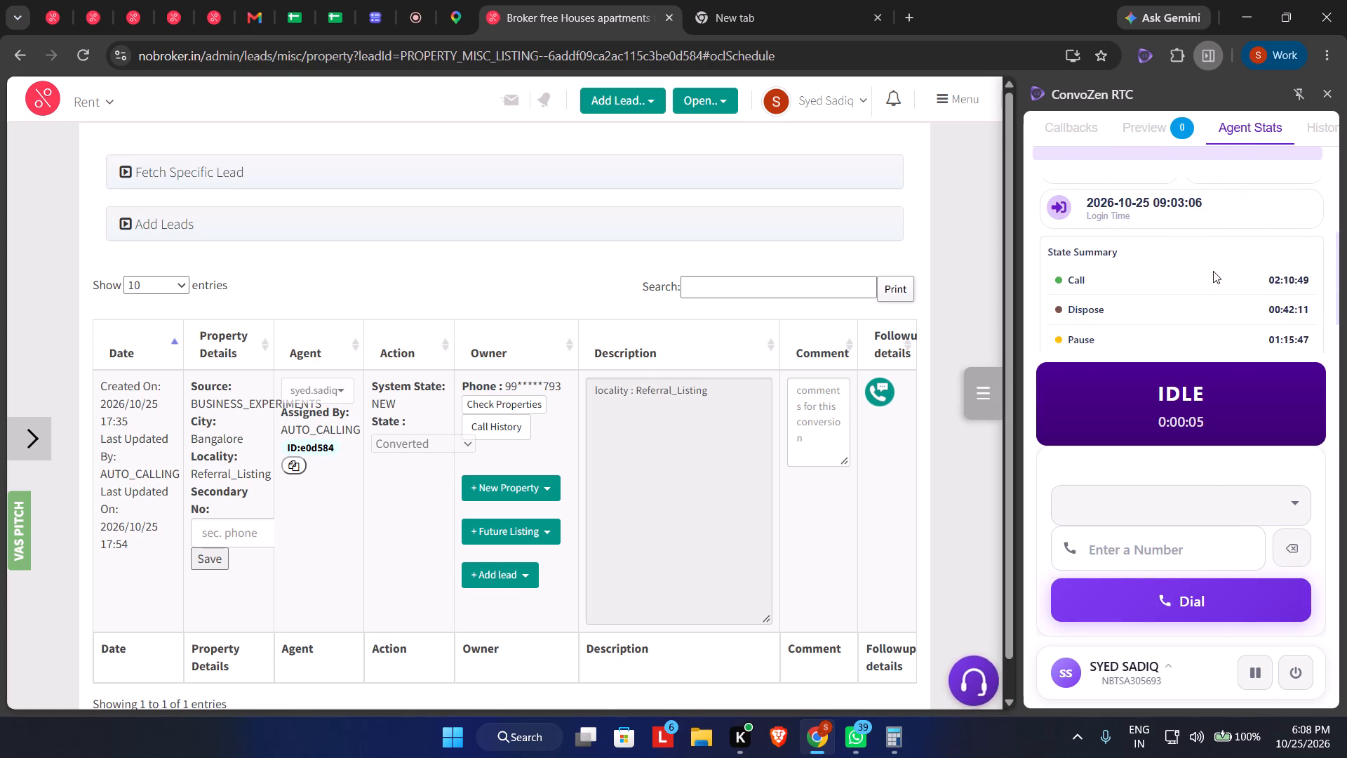
Examine the rest of the state summary in the dialer's agent statistics.
{"action": "scroll", "coordinate": [1213, 271], "scroll_direction": "down", "scroll_amount": 1}
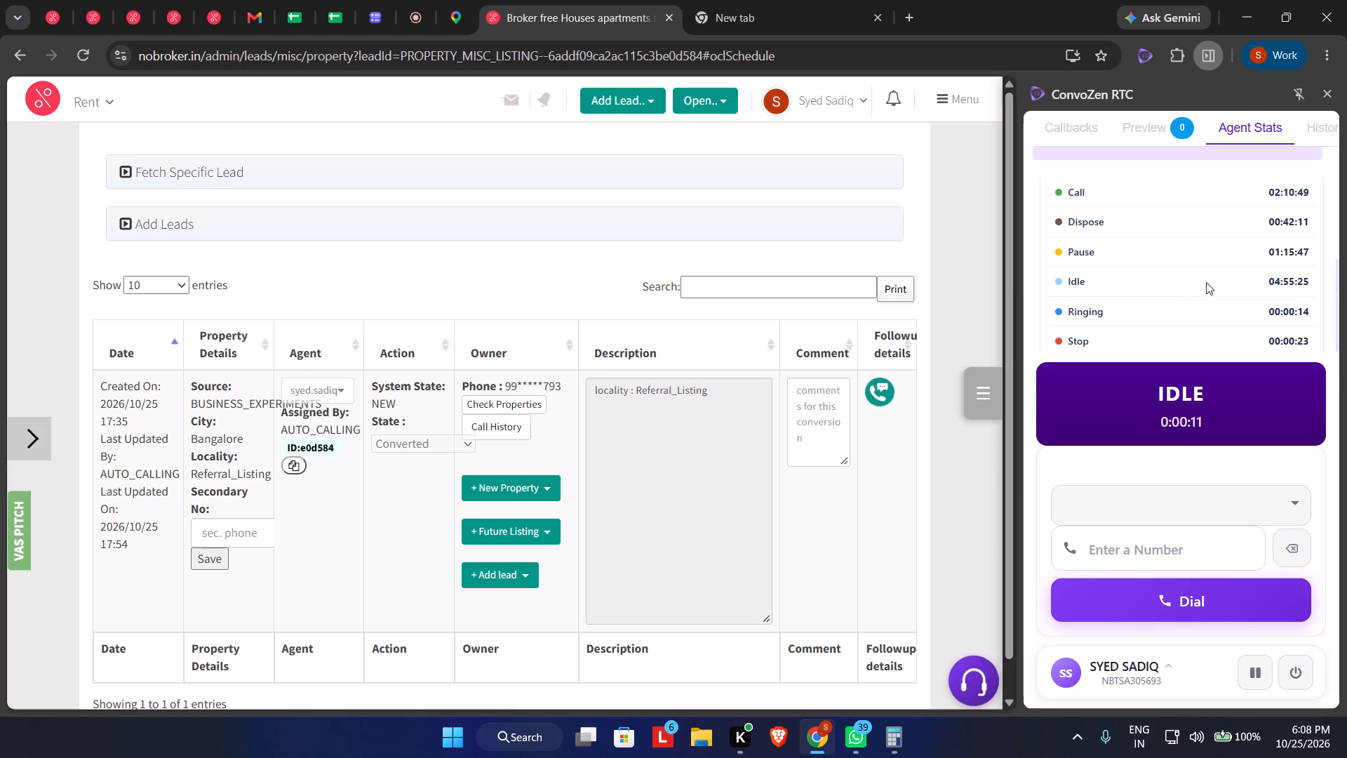
{"action": "scroll", "coordinate": [1206, 282], "scroll_direction": "up", "scroll_amount": 8}
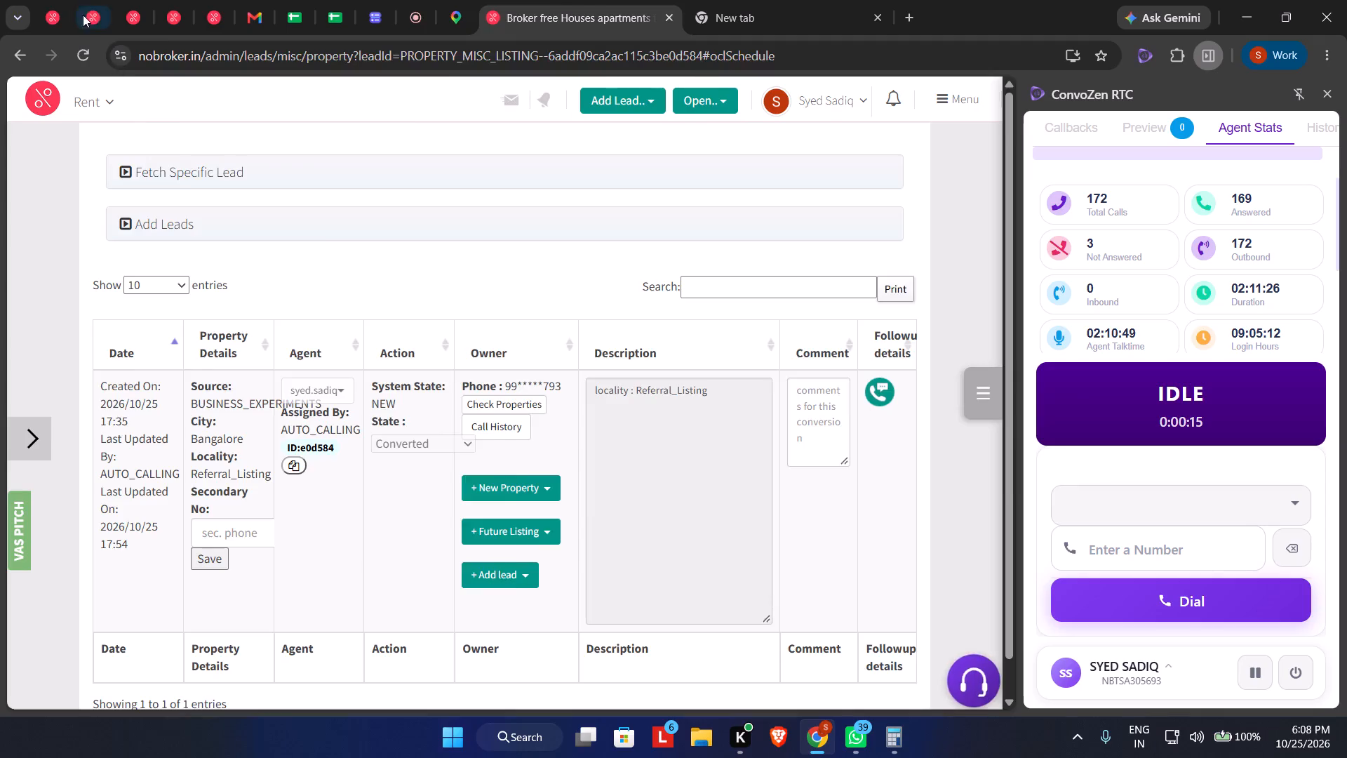
Reload the owner's property dashboard and check the status of the Dodda Tumkur plot listing.
{"action": "left_click", "coordinate": [62, 9]}
{"action": "left_click", "coordinate": [83, 61]}
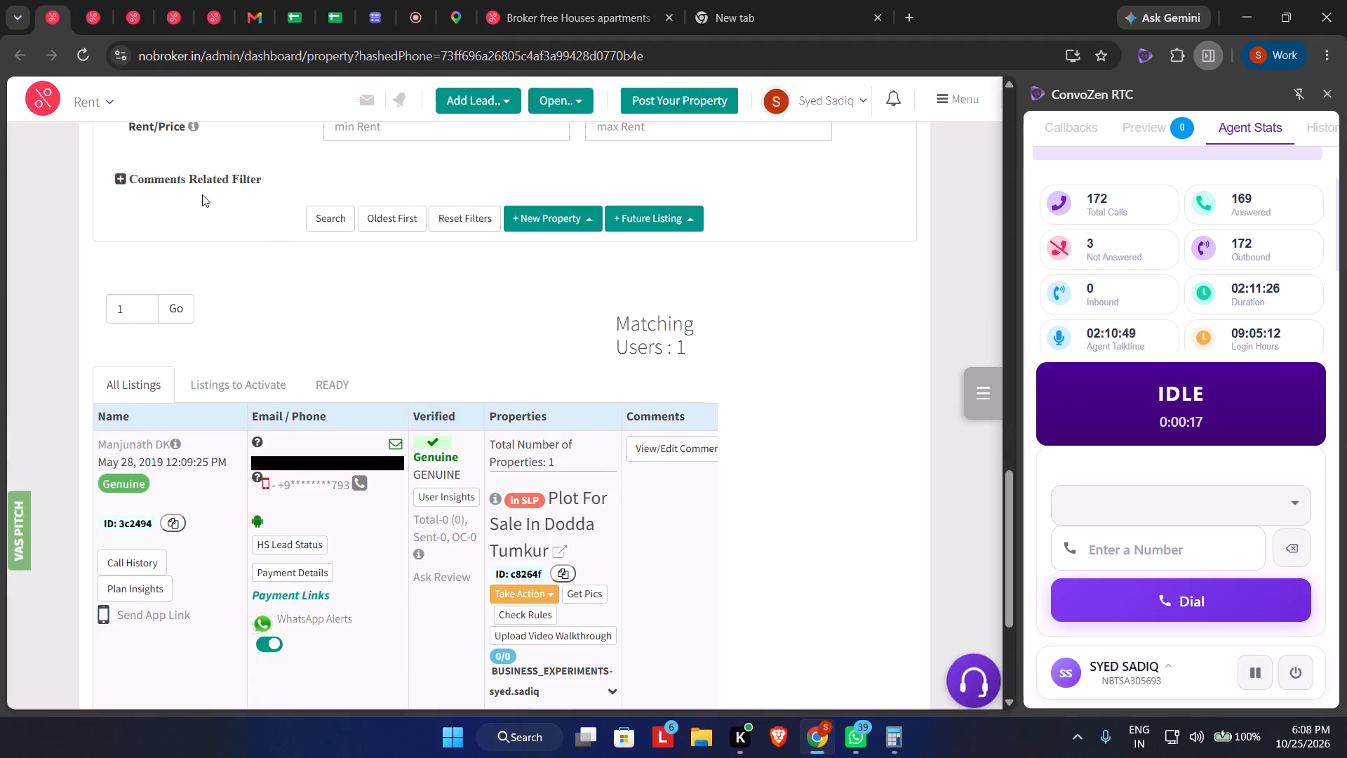
{"action": "left_click", "coordinate": [79, 46]}
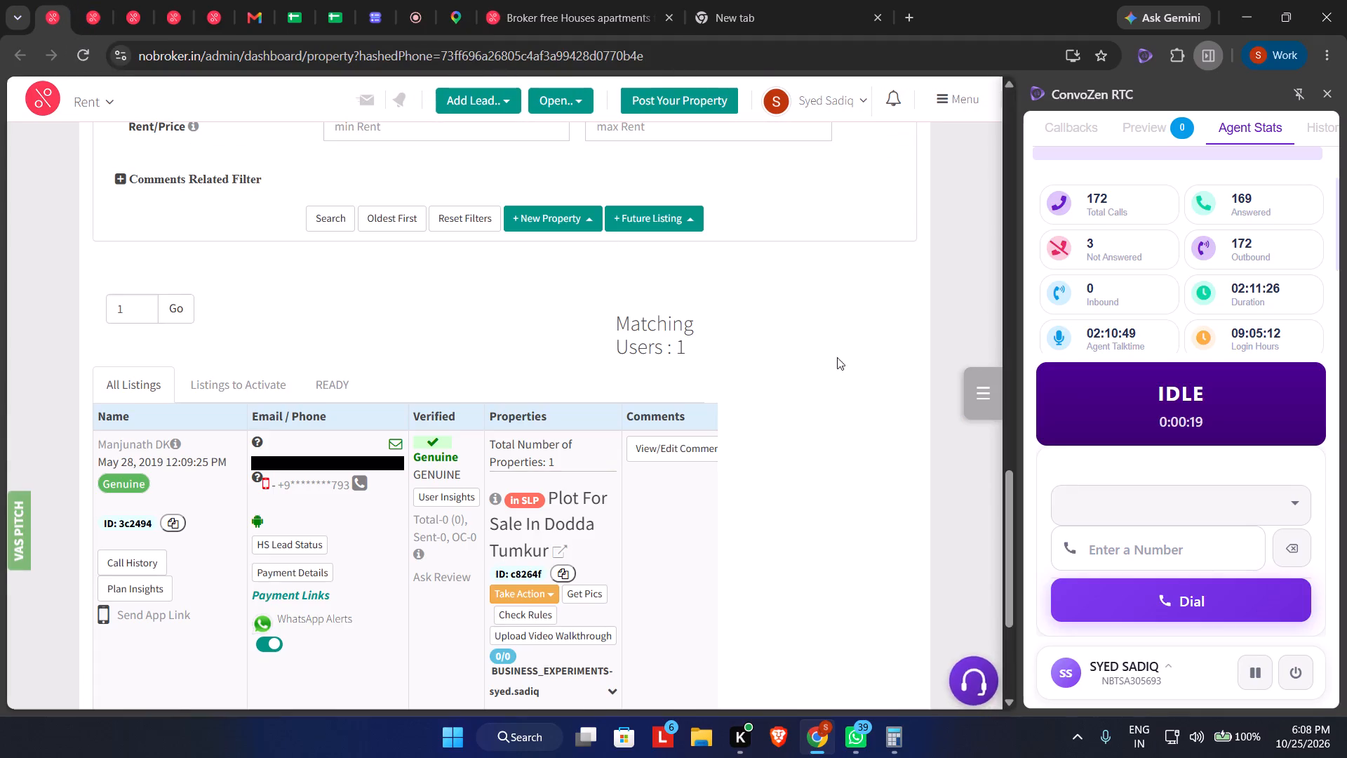
{"action": "left_click", "coordinate": [81, 50]}
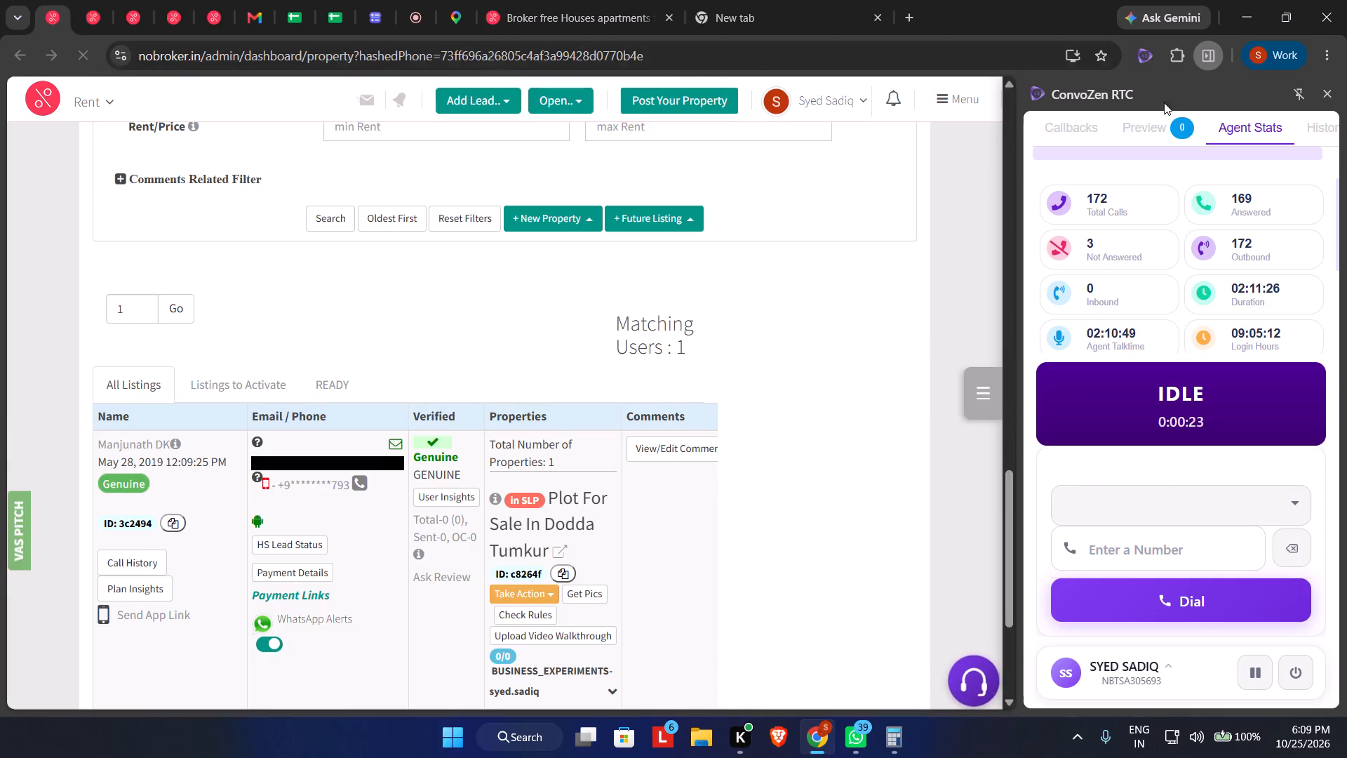
{"action": "scroll", "coordinate": [1242, 239], "scroll_direction": "down", "scroll_amount": 2}
{"action": "scroll", "coordinate": [1232, 295], "scroll_direction": "up", "scroll_amount": 2}
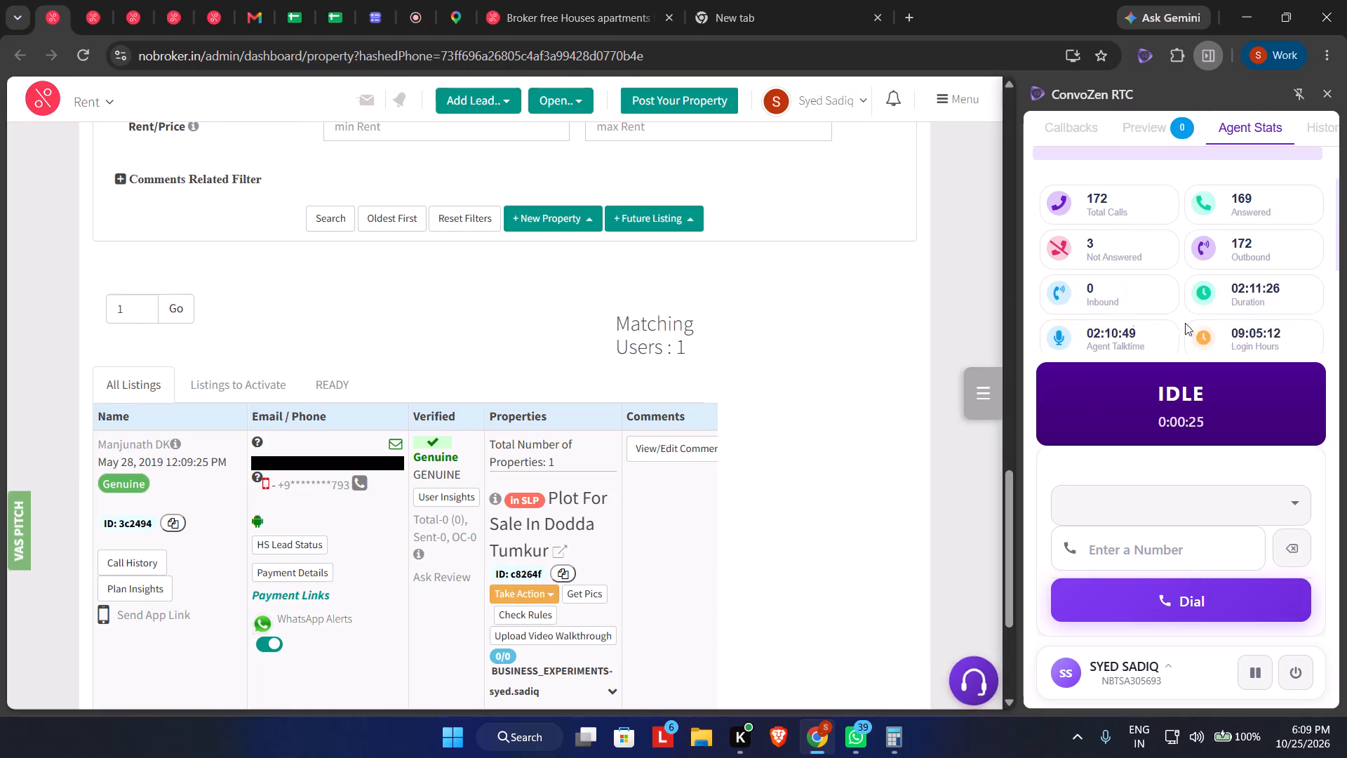
{"action": "scroll", "coordinate": [1185, 323], "scroll_direction": "up", "scroll_amount": 1}
{"action": "left_click", "coordinate": [90, 48]}
{"action": "scroll", "coordinate": [523, 287], "scroll_direction": "down", "scroll_amount": 2}
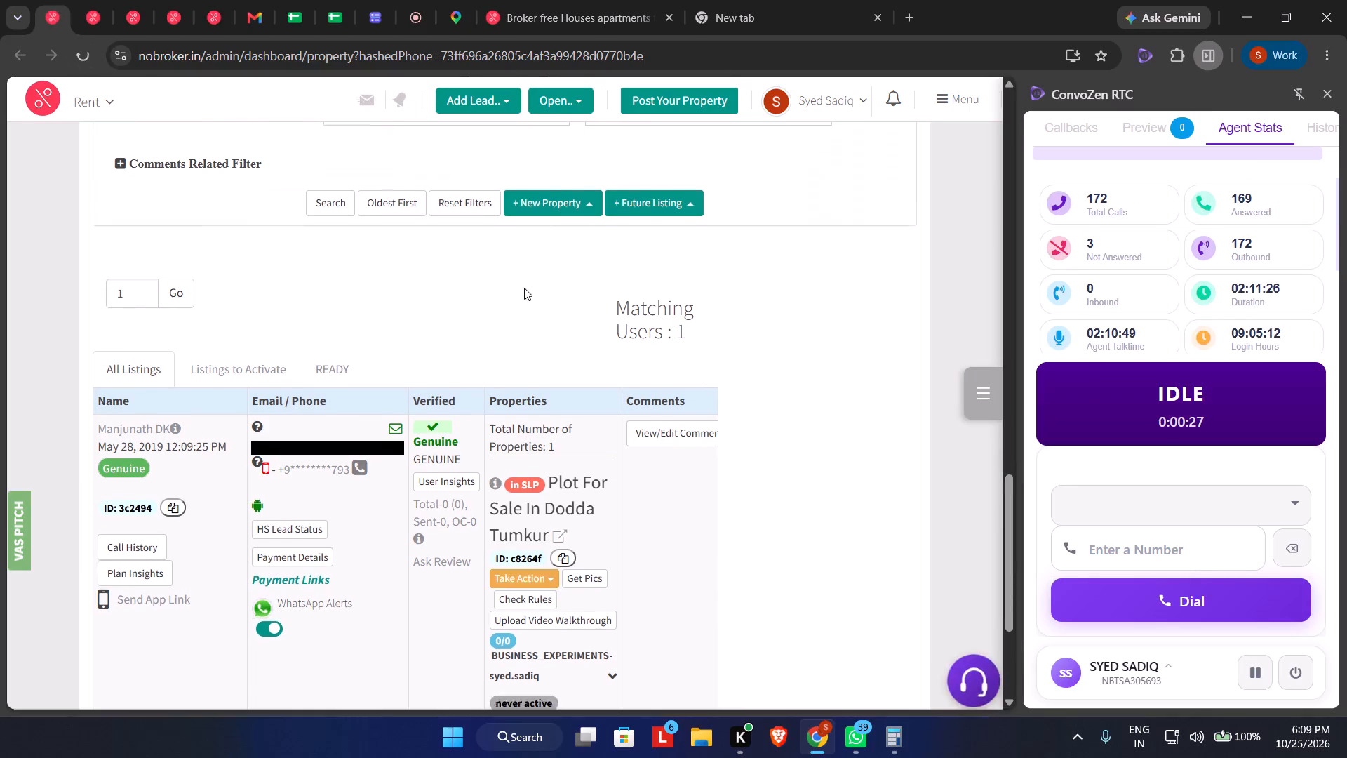
{"action": "scroll", "coordinate": [524, 288], "scroll_direction": "down", "scroll_amount": 3}
{"action": "scroll", "coordinate": [528, 288], "scroll_direction": "up", "scroll_amount": 4}
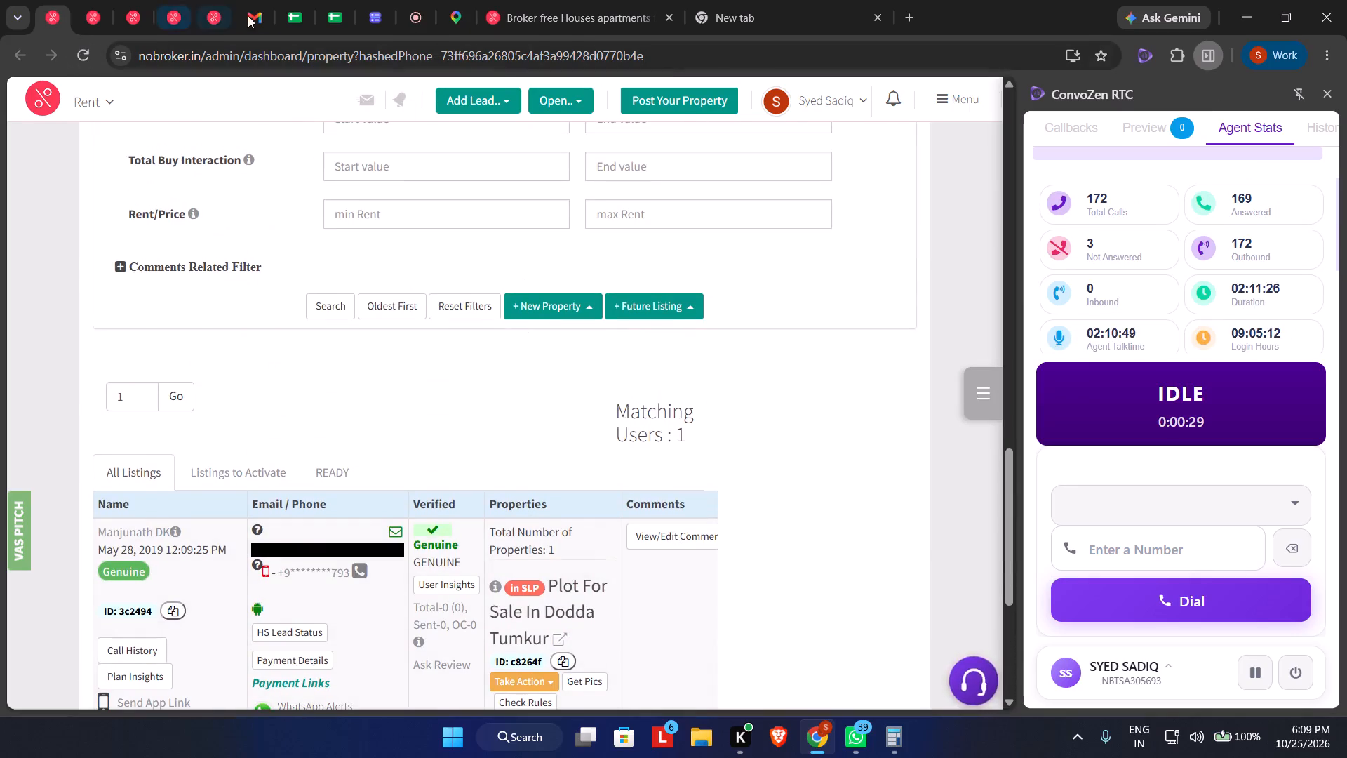
In the tracking spreadsheet's 25/10/25 row, set Call Count to 172, New to 4 and Total to 6.
{"action": "left_click", "coordinate": [276, 12]}
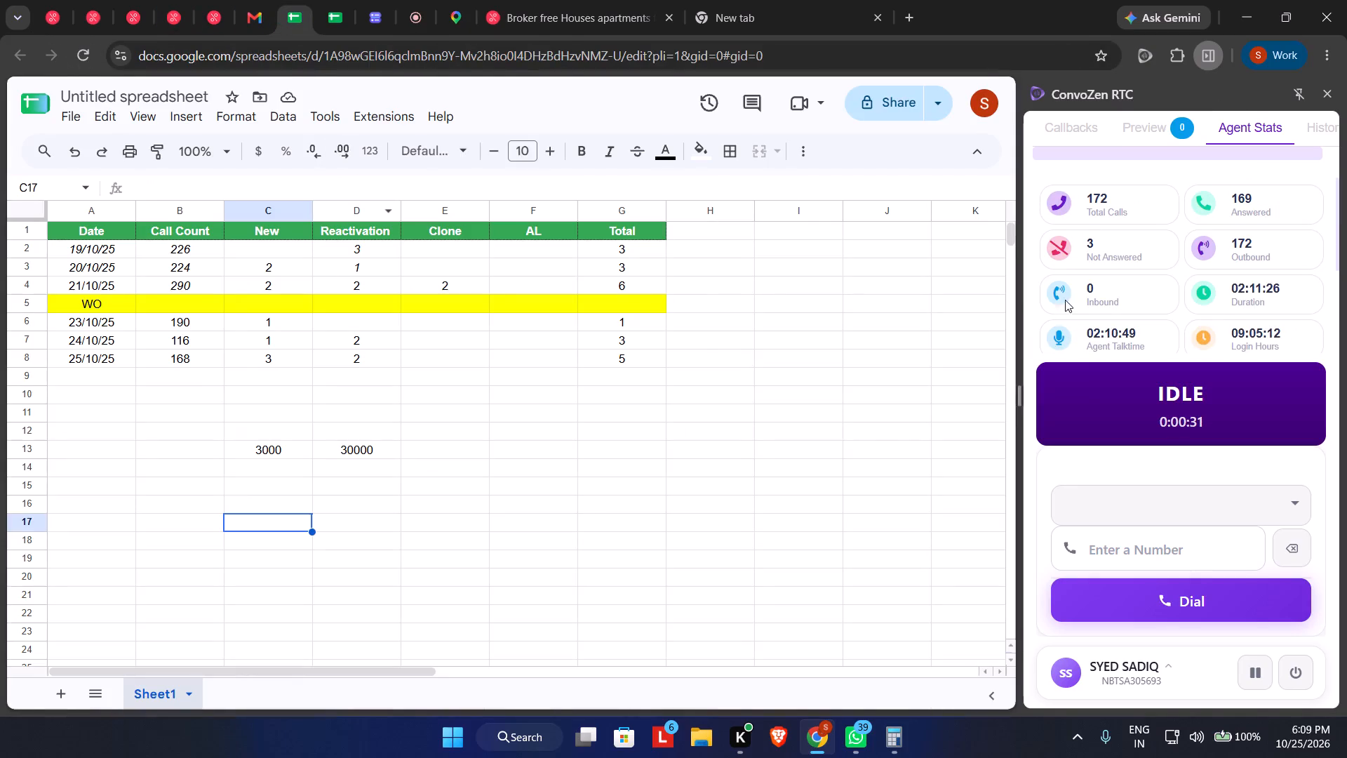
{"action": "double_click", "coordinate": [205, 362]}
{"action": "left_click_drag", "start_coordinate": [196, 359], "coordinate": [180, 359]}
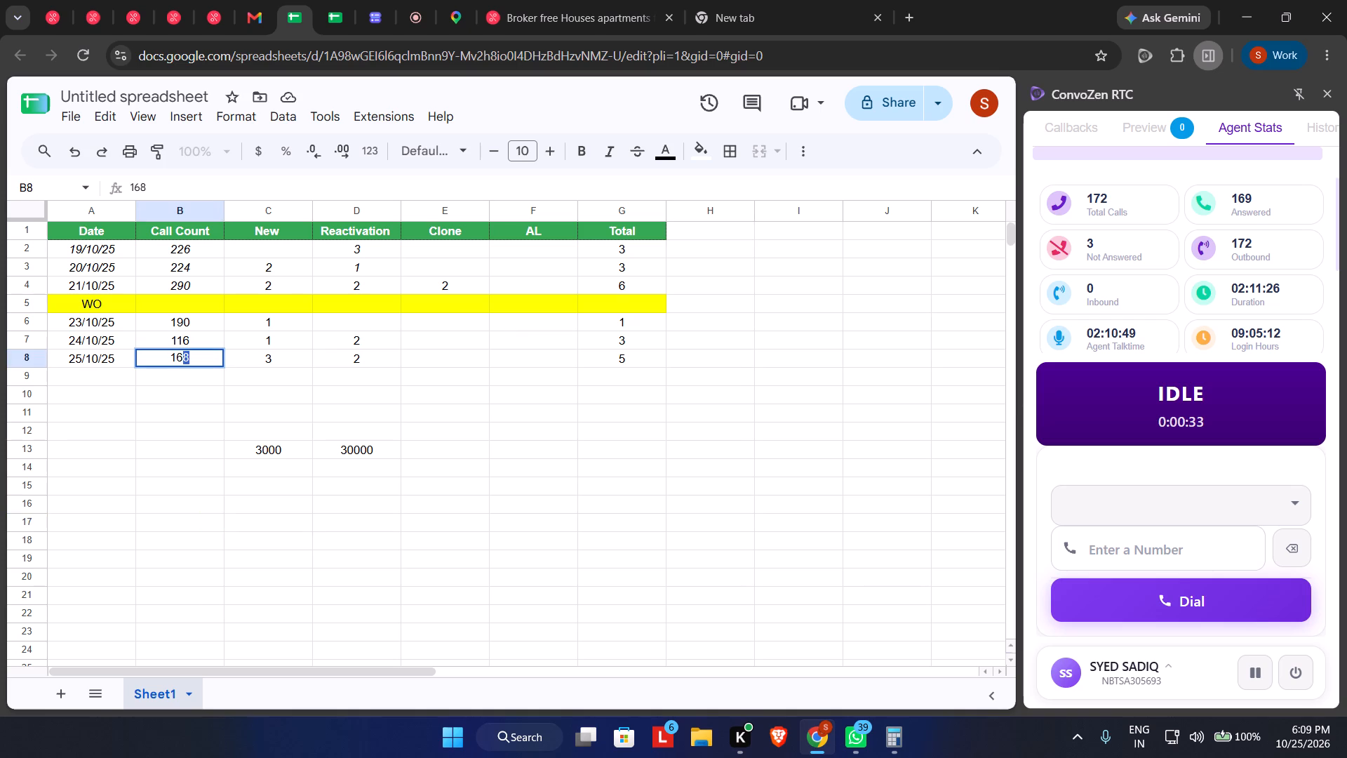
{"action": "left_click_drag", "start_coordinate": [180, 359], "coordinate": [175, 359]}
{"action": "type", "text": "72"}
{"action": "double_click", "coordinate": [283, 359]}
{"action": "left_click_drag", "start_coordinate": [277, 359], "coordinate": [276, 359]}
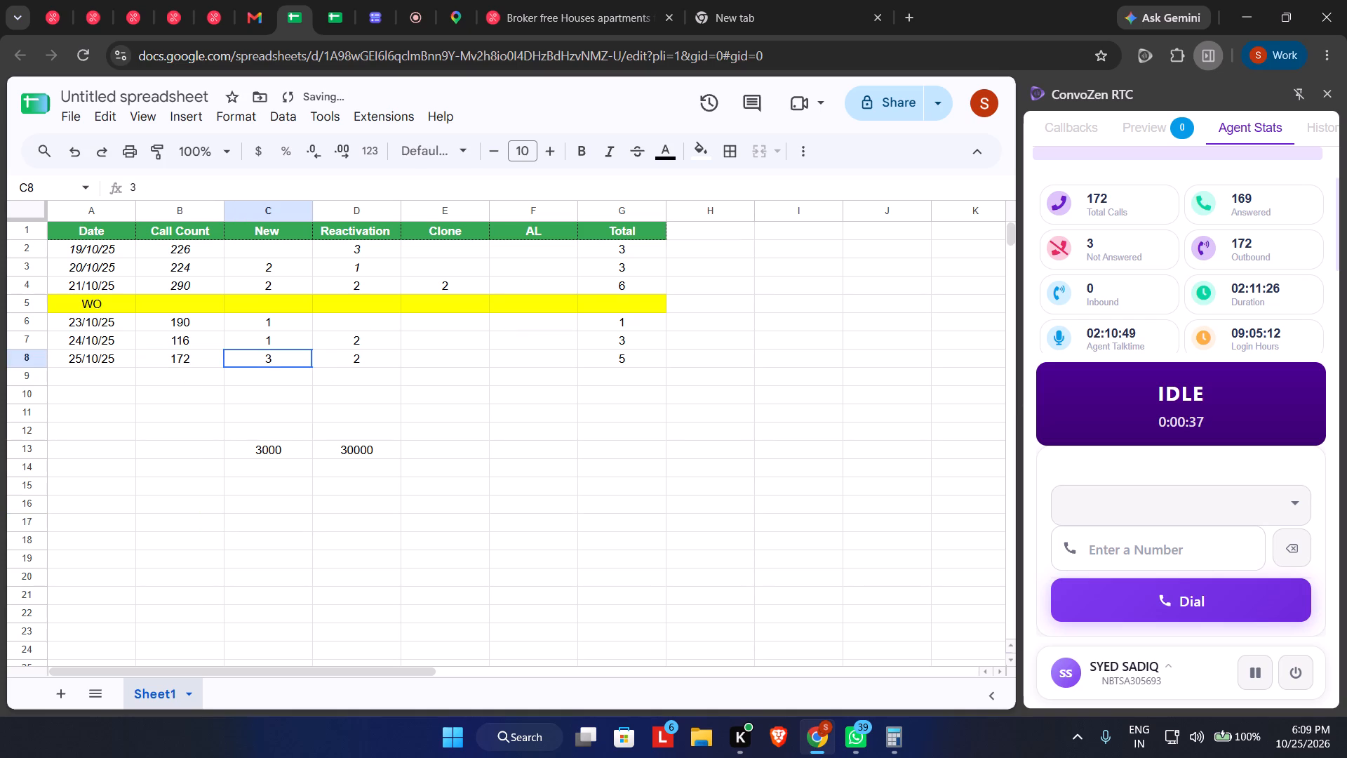
{"action": "left_click_drag", "start_coordinate": [276, 359], "coordinate": [253, 360]}
{"action": "key", "text": "4"}
{"action": "left_click", "coordinate": [434, 375]}
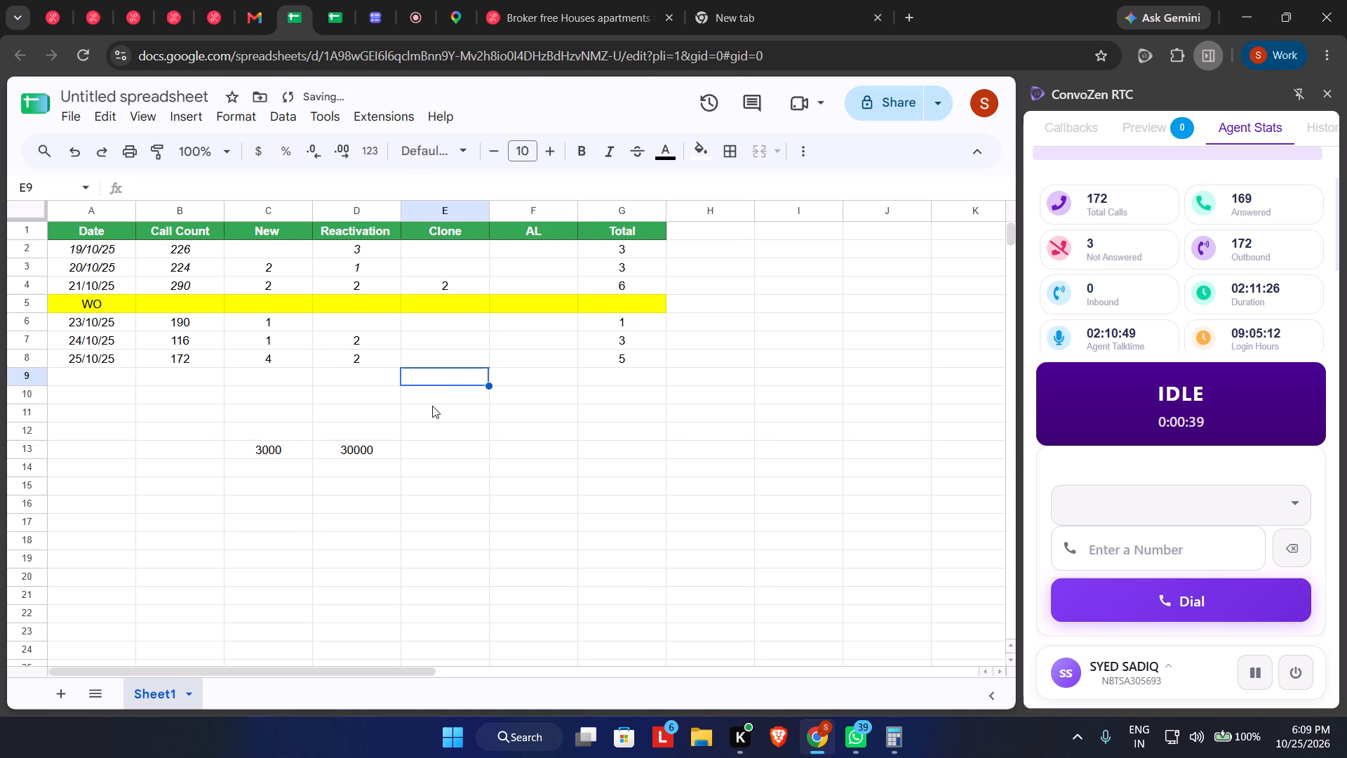
{"action": "left_click", "coordinate": [629, 355]}
{"action": "left_click_drag", "start_coordinate": [627, 355], "coordinate": [609, 358]}
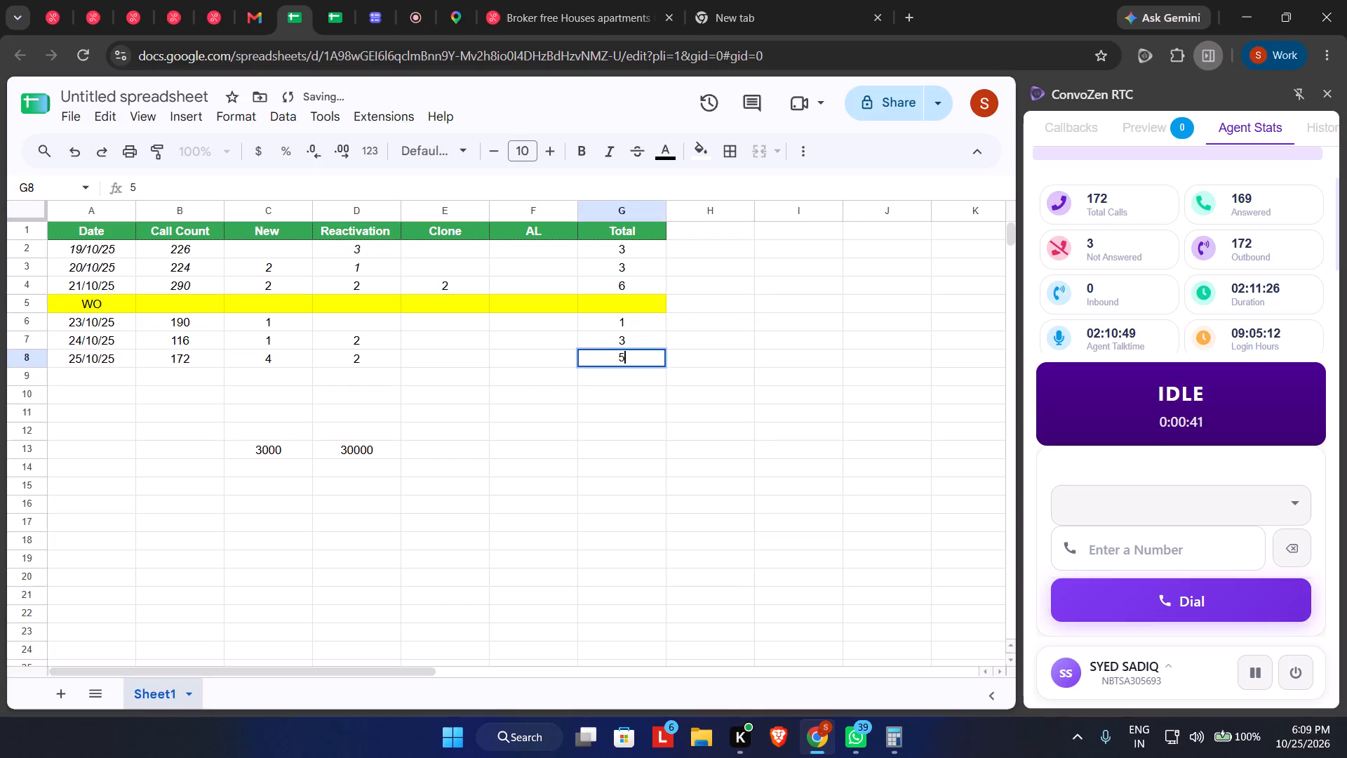
{"action": "left_click_drag", "start_coordinate": [629, 356], "coordinate": [596, 364]}
{"action": "key", "text": "6"}
{"action": "left_click", "coordinate": [600, 509]}
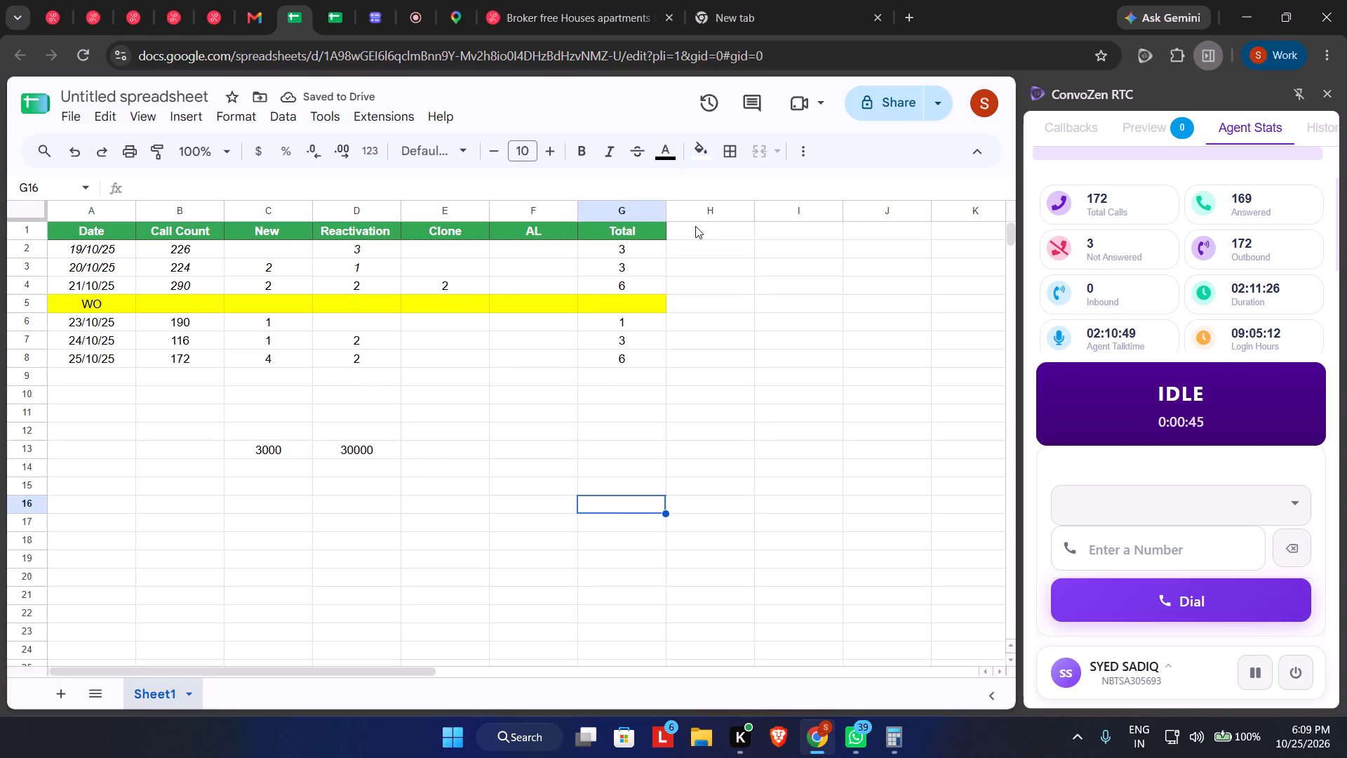
Reload the owner's property dashboard again and inspect the expanded state details of the Dodda Tumkur plot listing.
{"action": "left_click", "coordinate": [541, 9]}
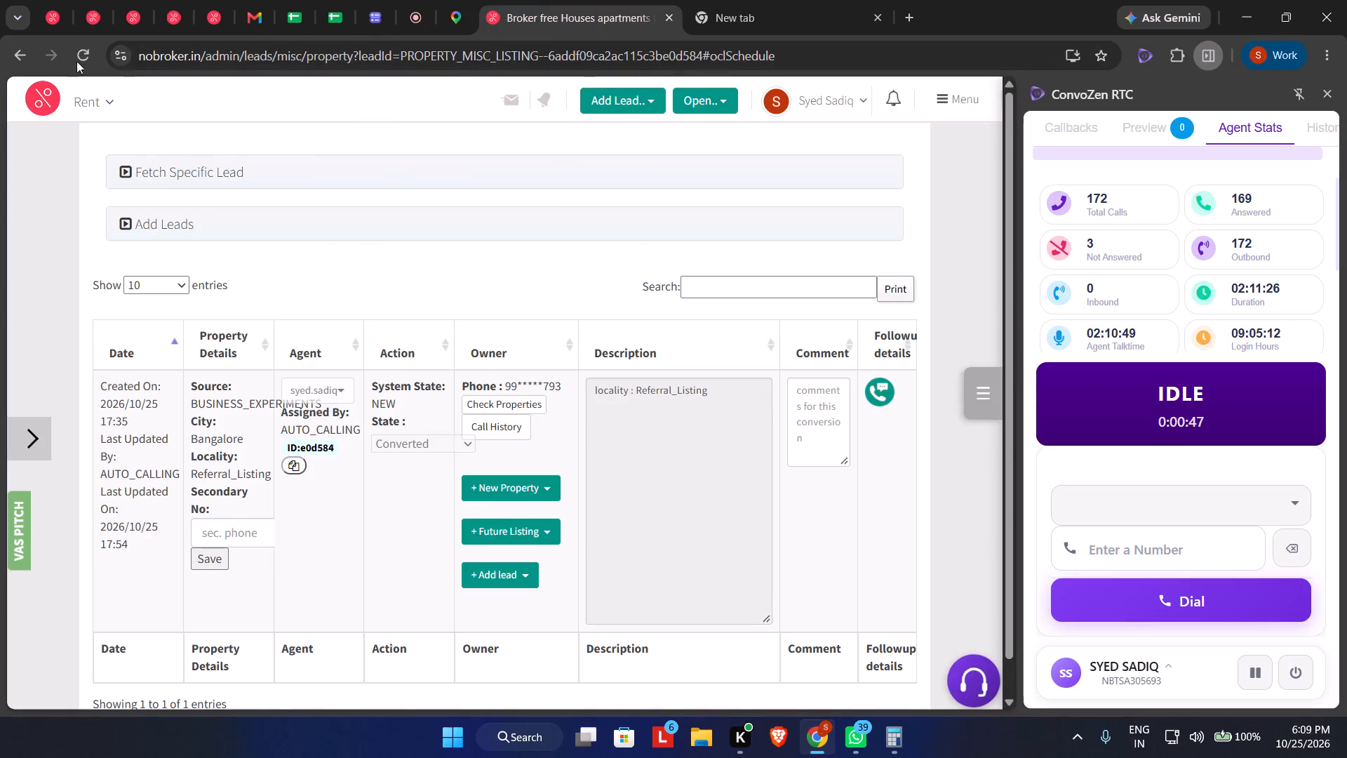
{"action": "left_click", "coordinate": [62, 18]}
{"action": "left_click", "coordinate": [86, 54]}
{"action": "scroll", "coordinate": [218, 295], "scroll_direction": "down", "scroll_amount": 3}
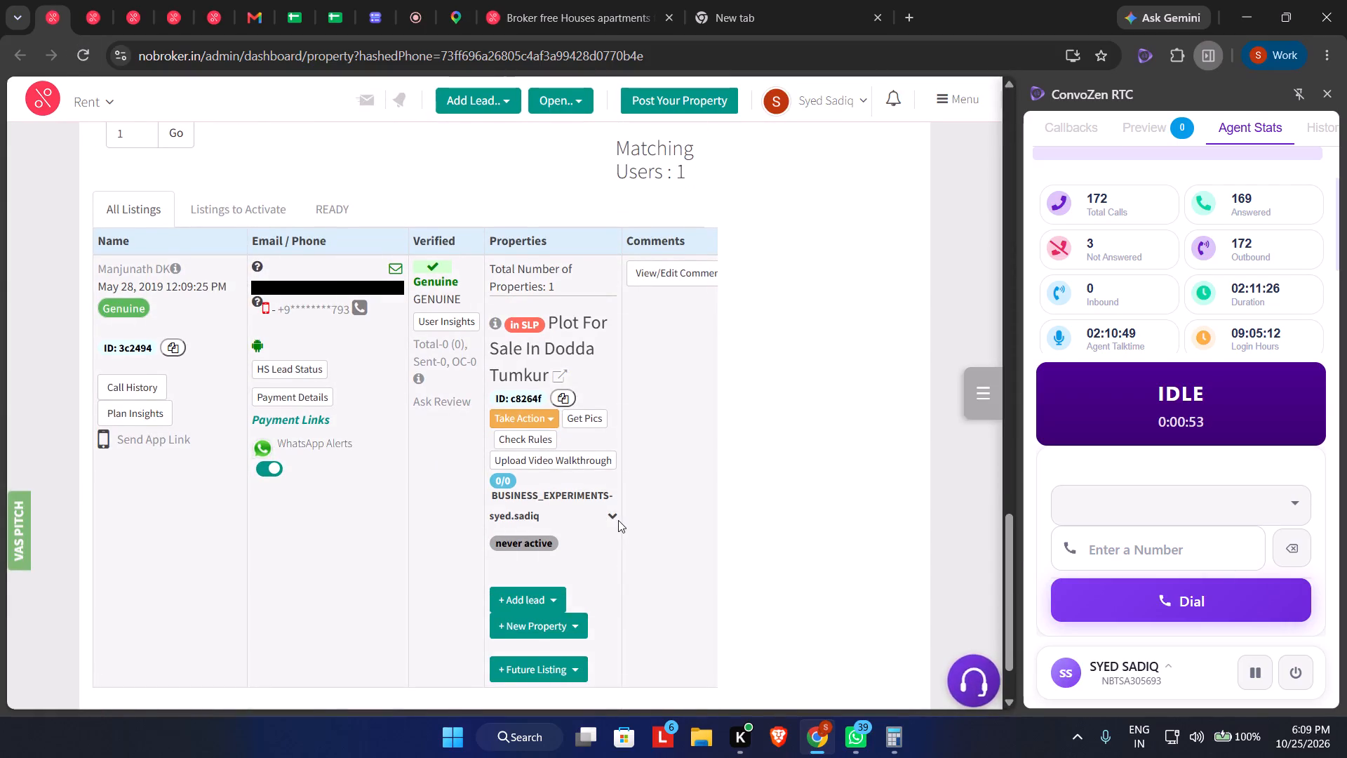
{"action": "left_click", "coordinate": [616, 517]}
{"action": "scroll", "coordinate": [616, 517], "scroll_direction": "down", "scroll_amount": 1}
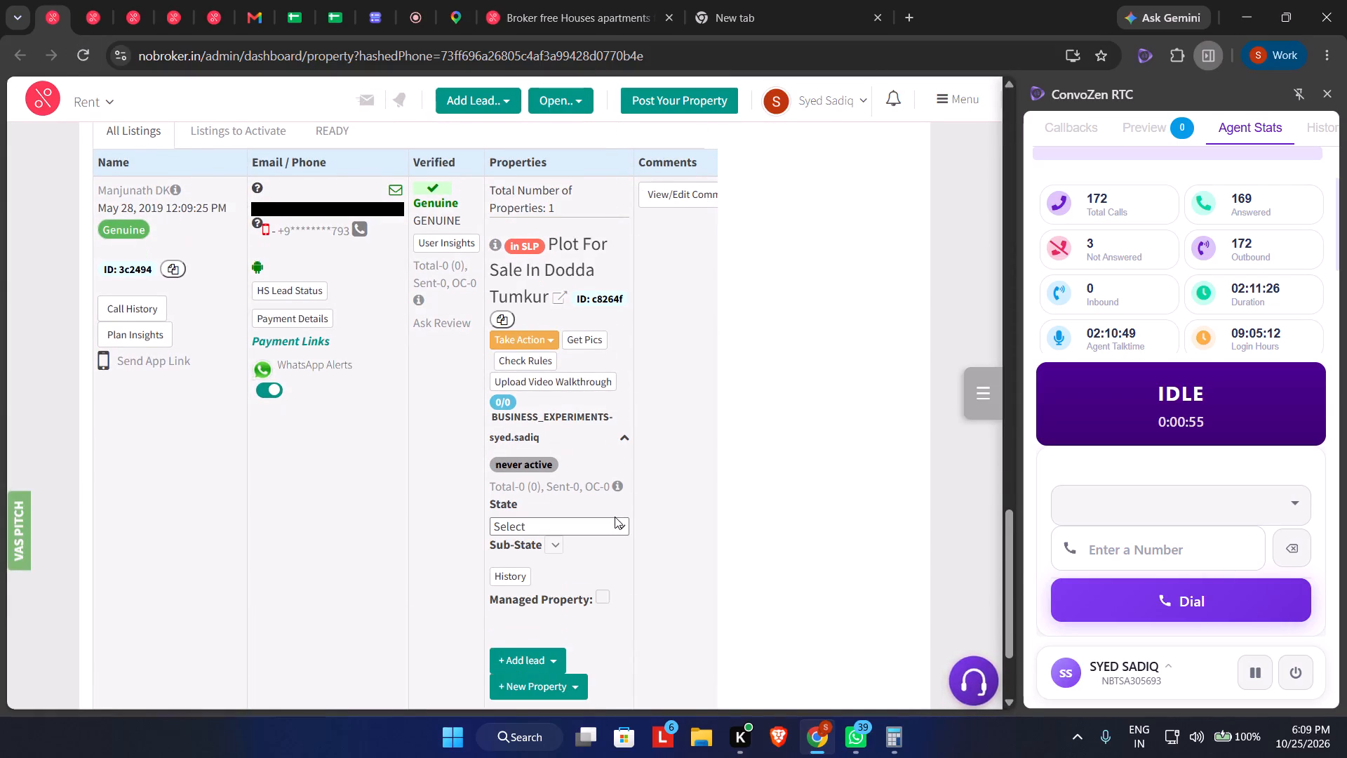
{"action": "left_click", "coordinate": [629, 423]}
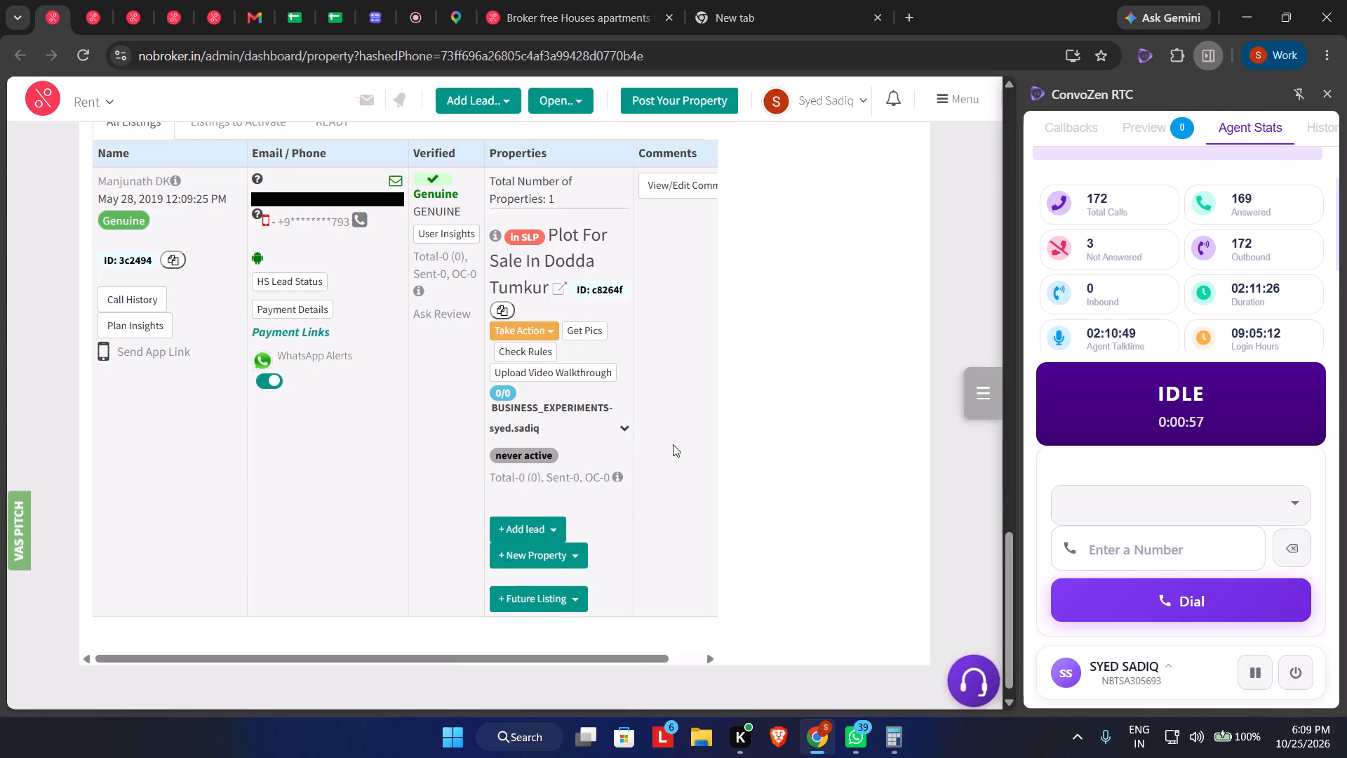
{"action": "scroll", "coordinate": [690, 487], "scroll_direction": "down", "scroll_amount": 1}
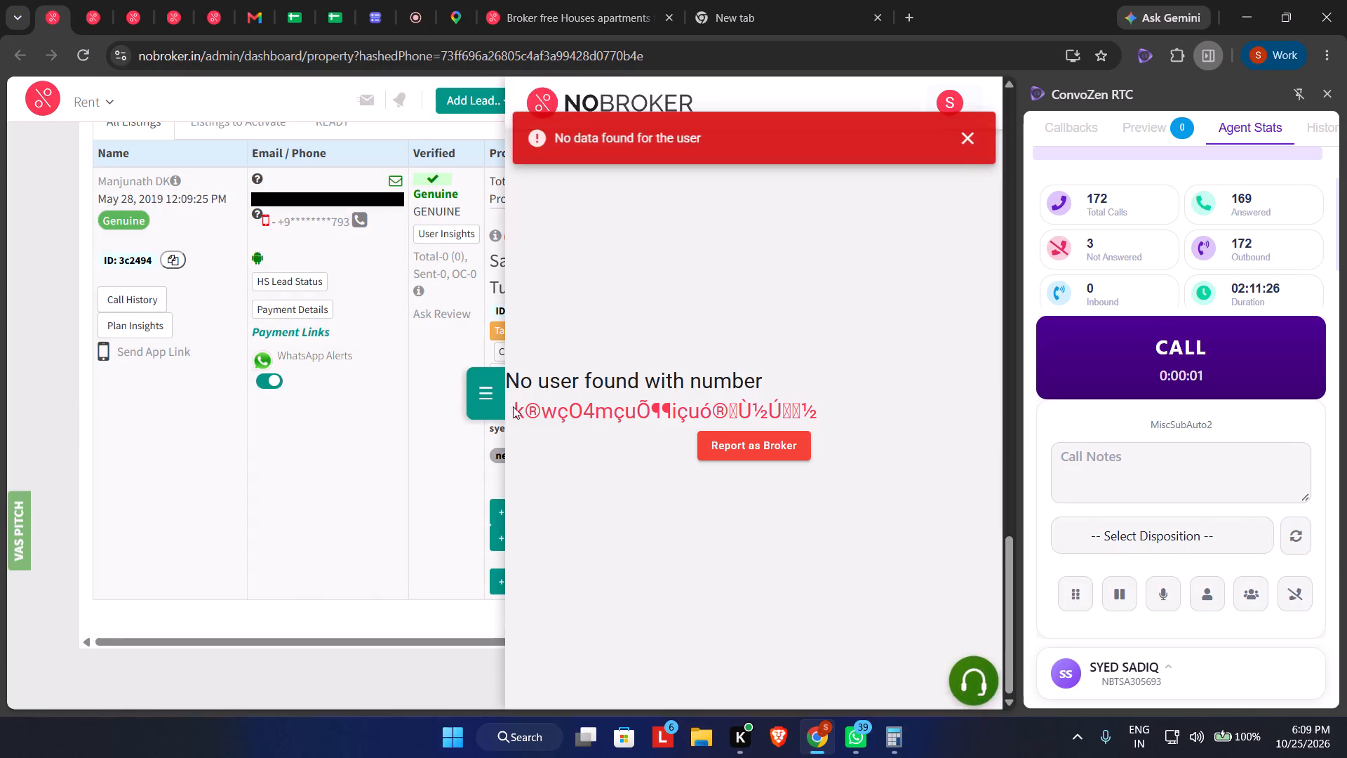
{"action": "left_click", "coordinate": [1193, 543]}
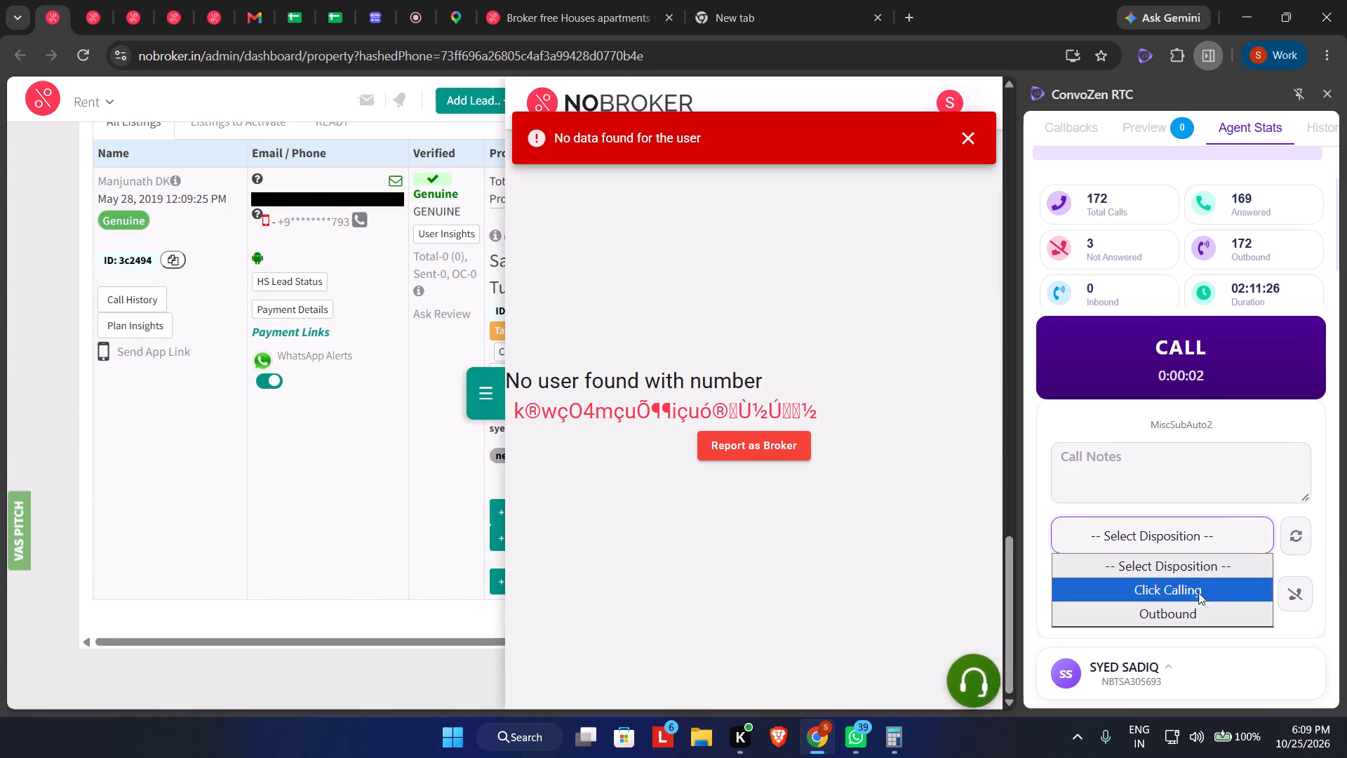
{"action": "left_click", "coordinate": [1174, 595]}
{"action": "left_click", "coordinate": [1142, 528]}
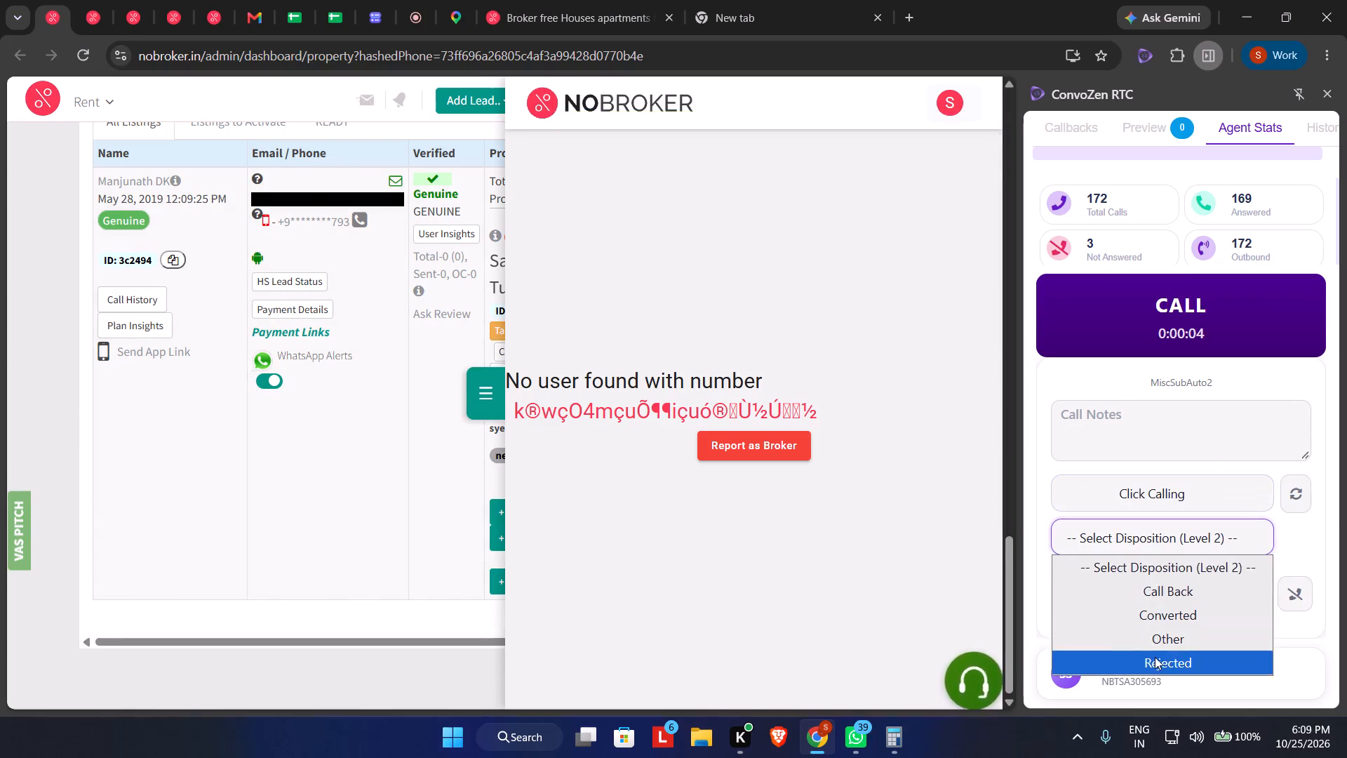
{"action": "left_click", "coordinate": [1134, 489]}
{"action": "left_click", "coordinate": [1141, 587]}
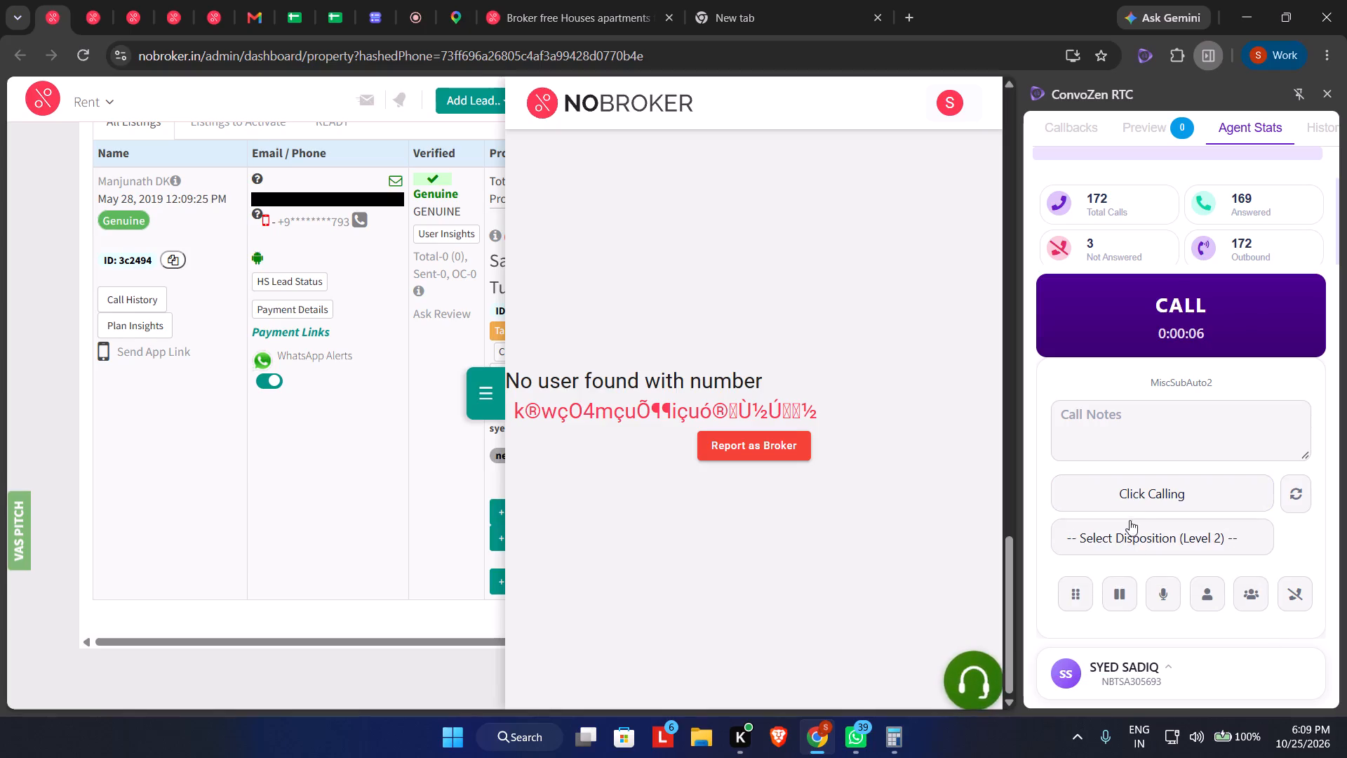
Set the new call's disposition levels to Outbound, Not Picked and Voice Mail.
{"action": "left_click", "coordinate": [1127, 502]}
{"action": "left_click", "coordinate": [1132, 568]}
{"action": "left_click", "coordinate": [1125, 513]}
{"action": "left_click", "coordinate": [1127, 533]}
{"action": "left_click", "coordinate": [1144, 581]}
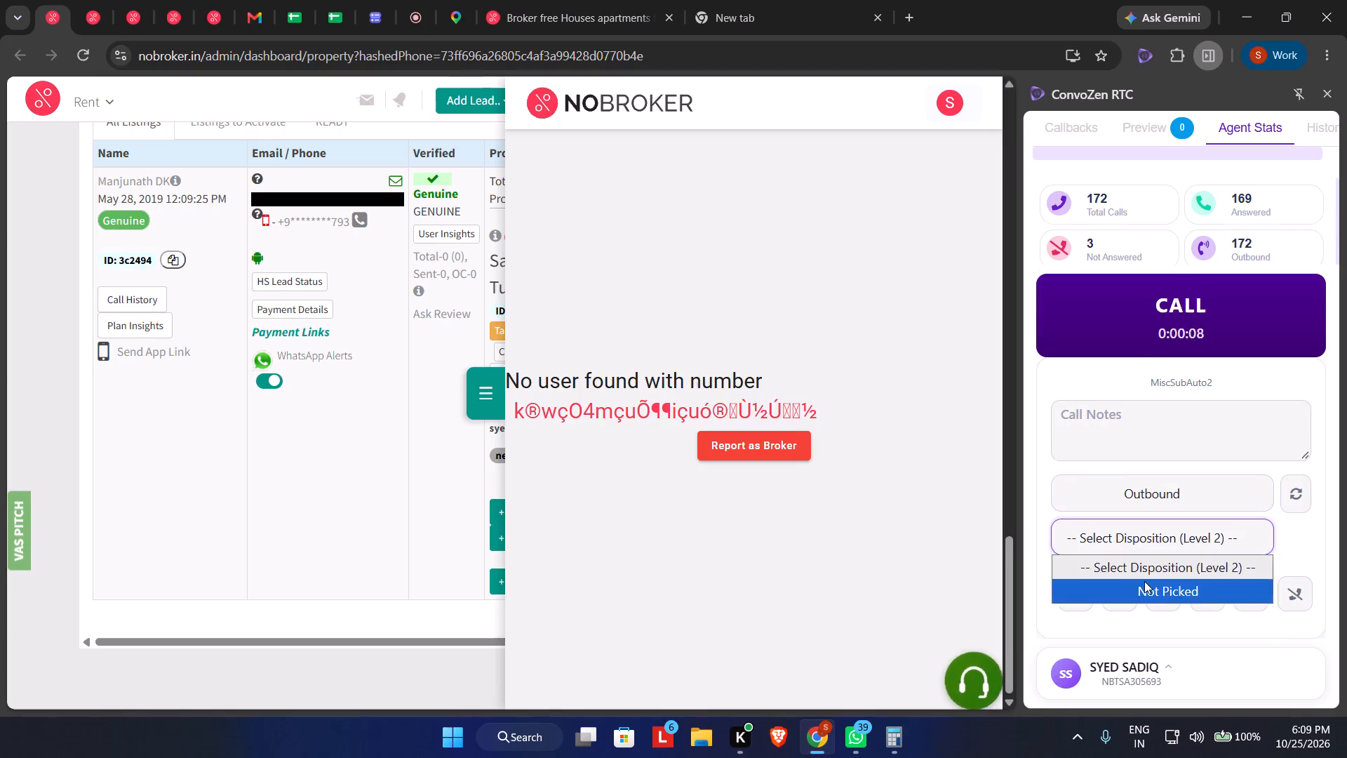
{"action": "left_click", "coordinate": [1135, 532]}
{"action": "left_click", "coordinate": [1155, 652]}
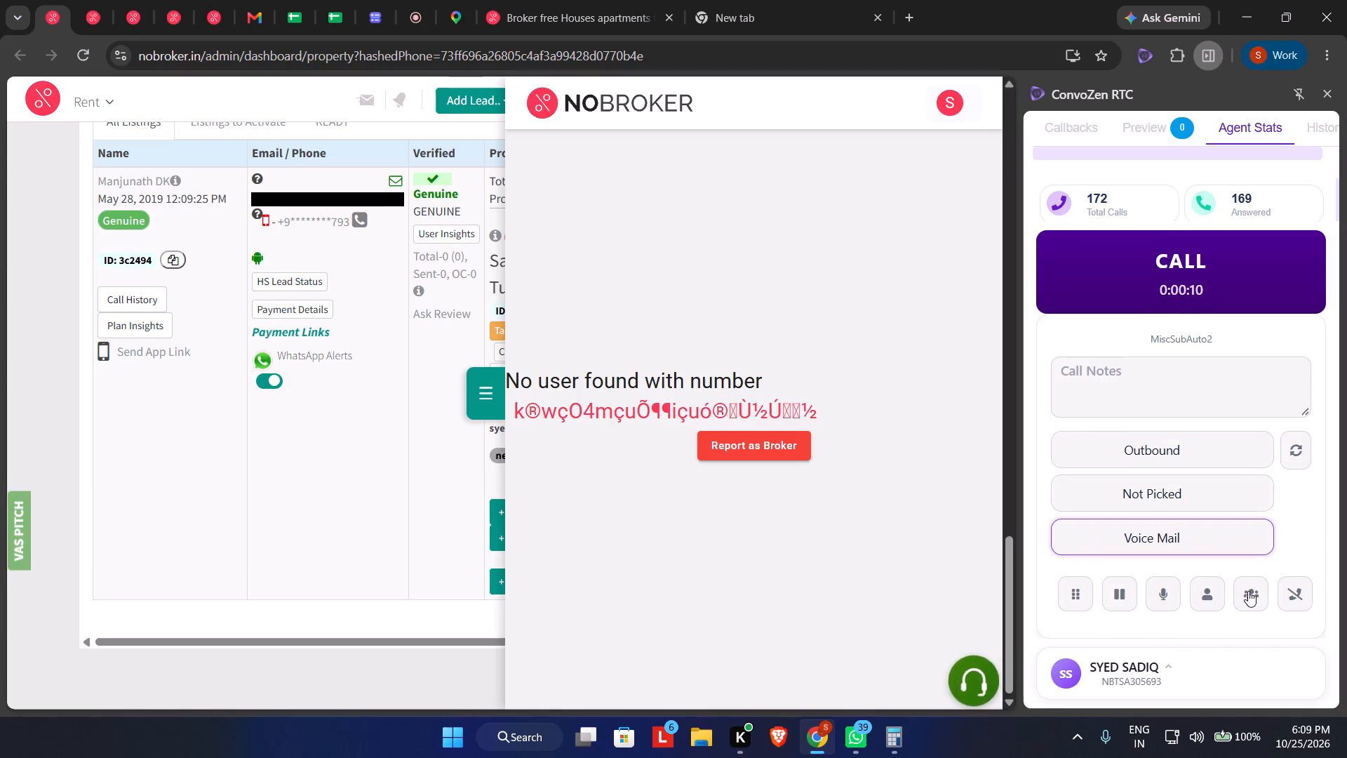
On the lead page, set the called lead's state to In Progress with substate NOTPICK.
{"action": "left_click", "coordinate": [609, 2]}
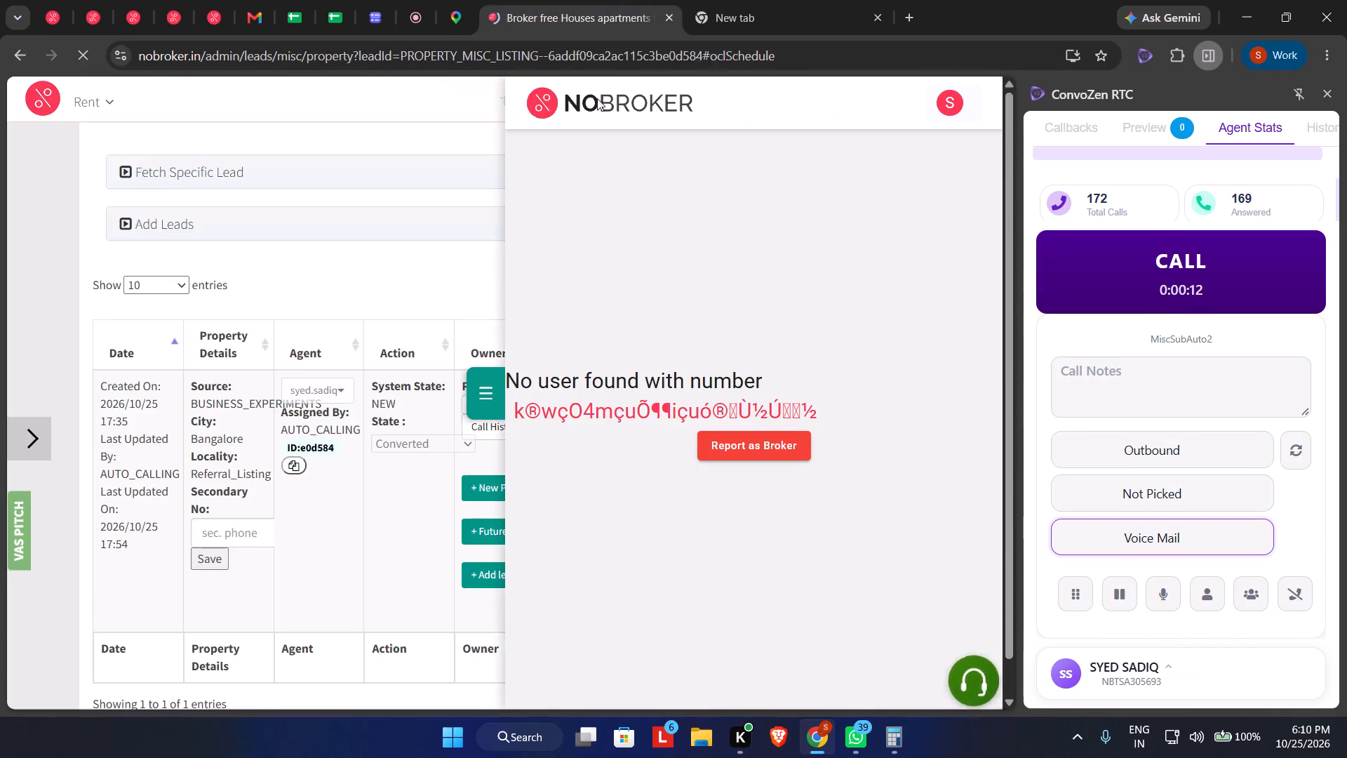
{"action": "left_click", "coordinate": [418, 458]}
{"action": "left_click", "coordinate": [433, 506]}
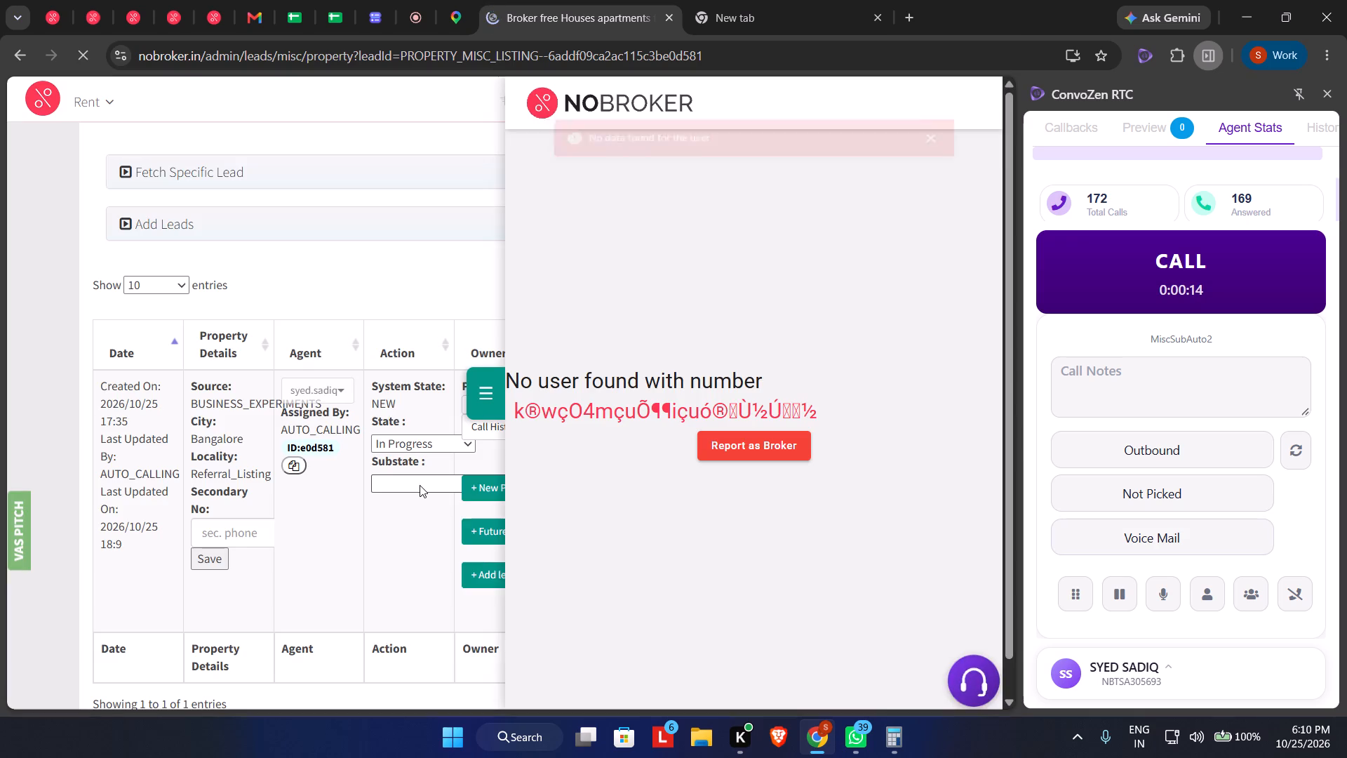
{"action": "left_click", "coordinate": [420, 485]}
{"action": "left_click", "coordinate": [457, 594]}
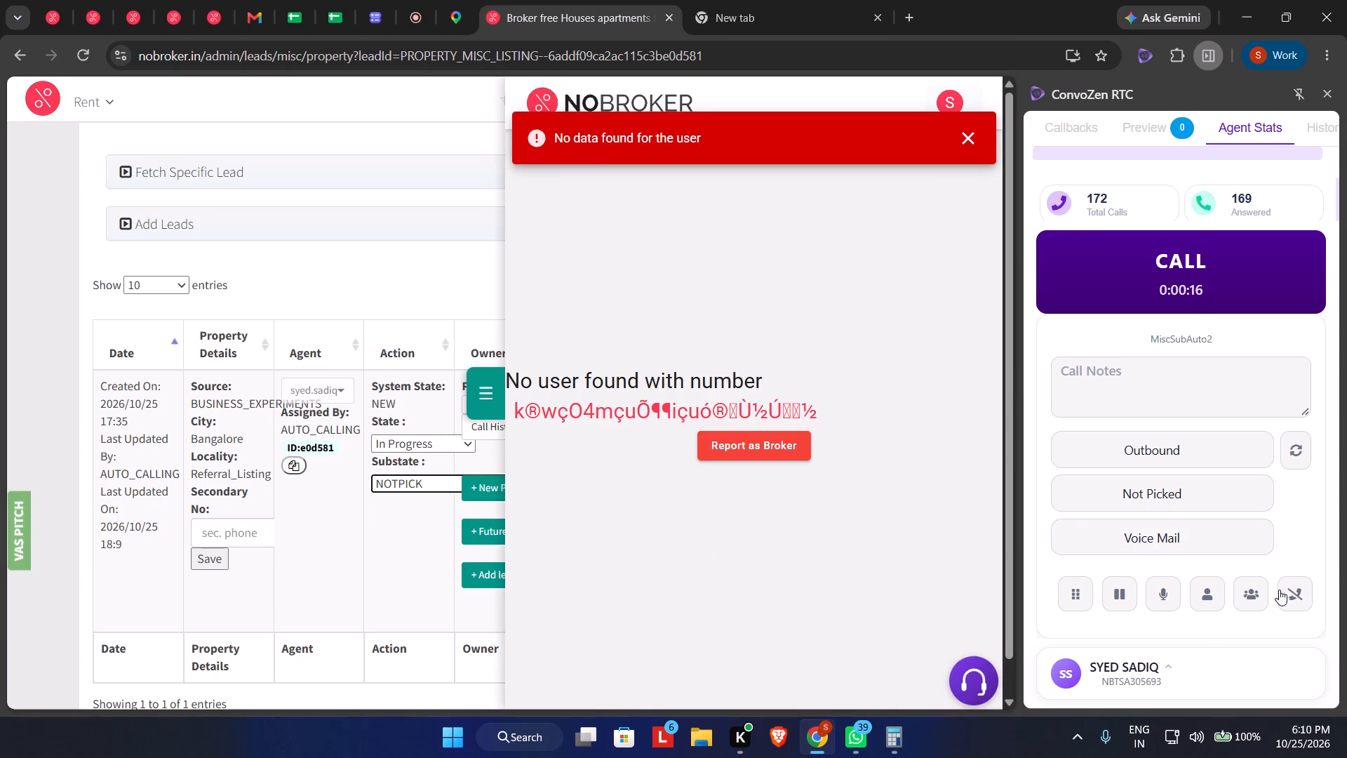
End the call and submit its disposition.
{"action": "left_click", "coordinate": [1288, 596]}
{"action": "left_click", "coordinate": [1178, 608]}
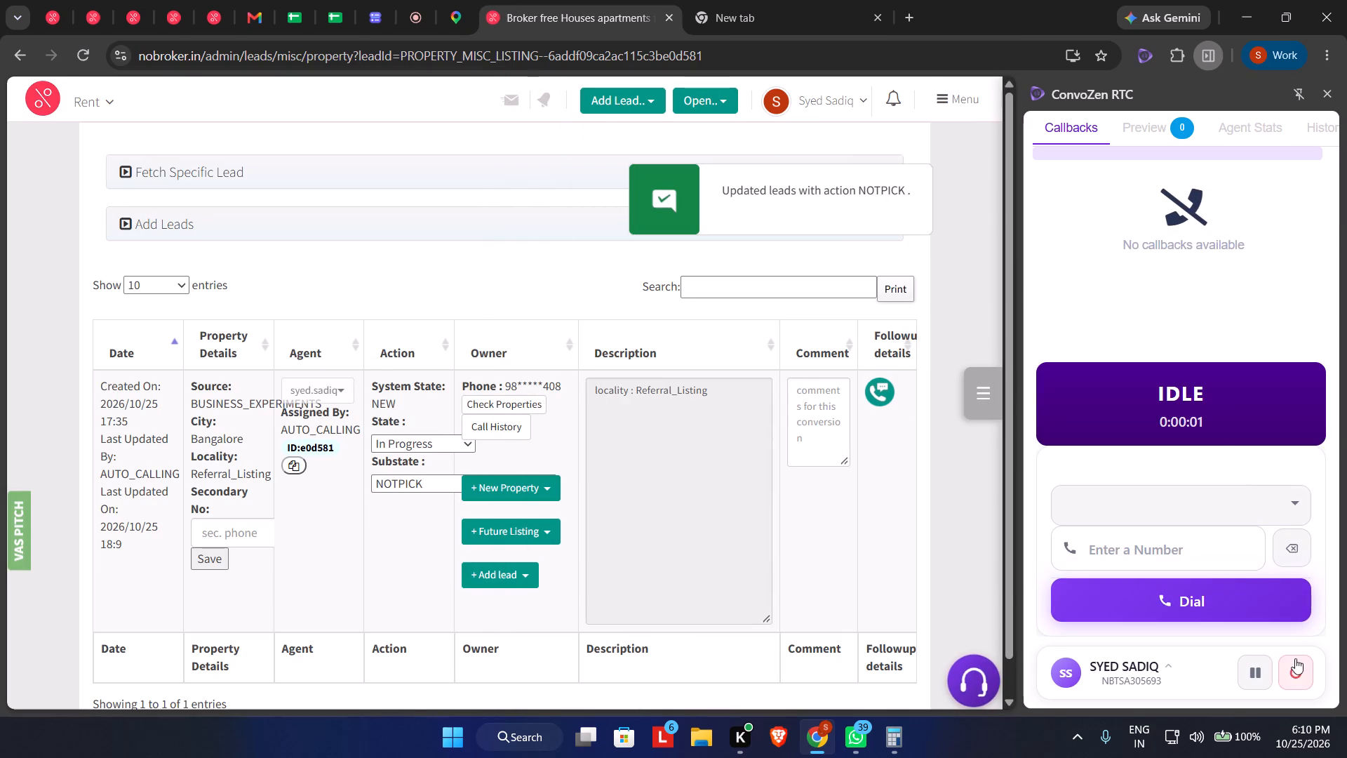
Examine the updated agent statistics, including call counts, talk time, login hours and the state summary.
{"action": "left_click", "coordinate": [1286, 129]}
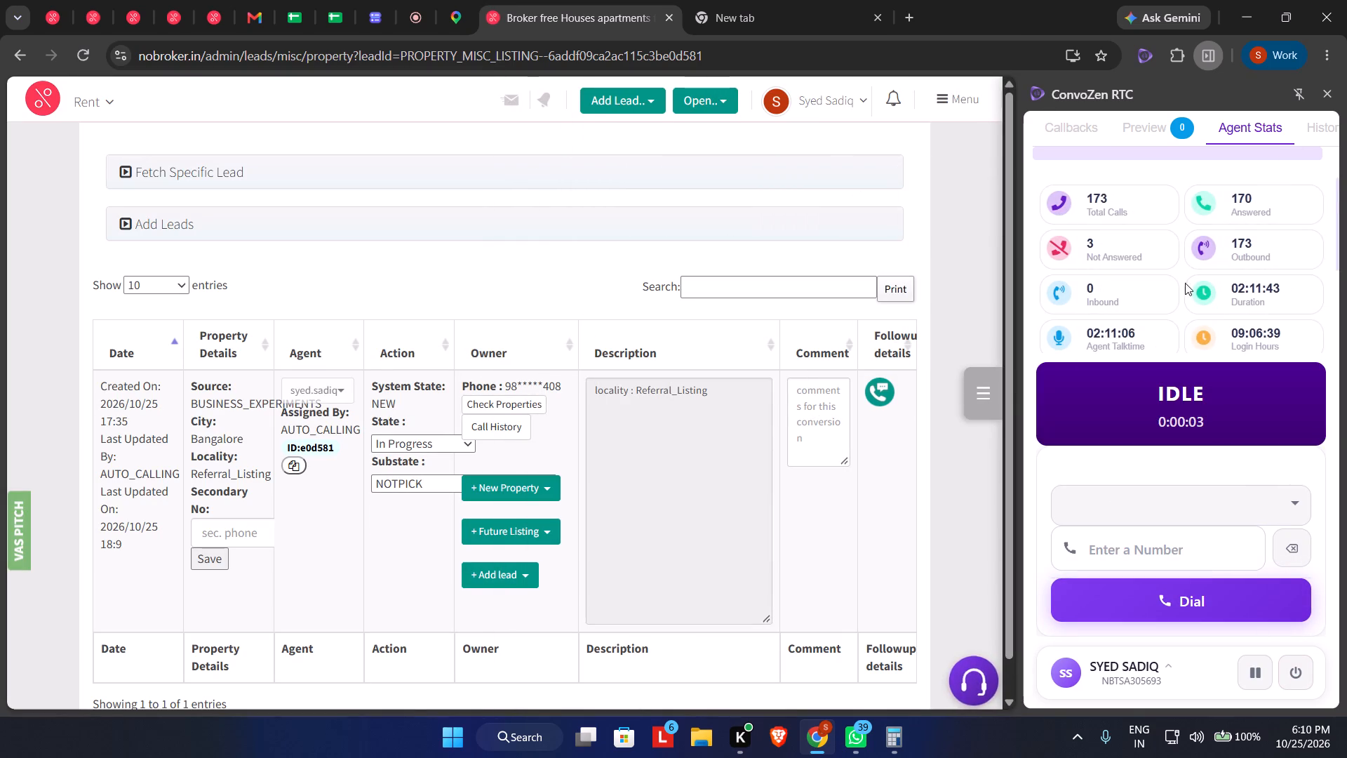
{"action": "scroll", "coordinate": [1181, 286], "scroll_direction": "down", "scroll_amount": 2}
{"action": "scroll", "coordinate": [1186, 286], "scroll_direction": "up", "scroll_amount": 1}
{"action": "scroll", "coordinate": [1186, 287], "scroll_direction": "down", "scroll_amount": 2}
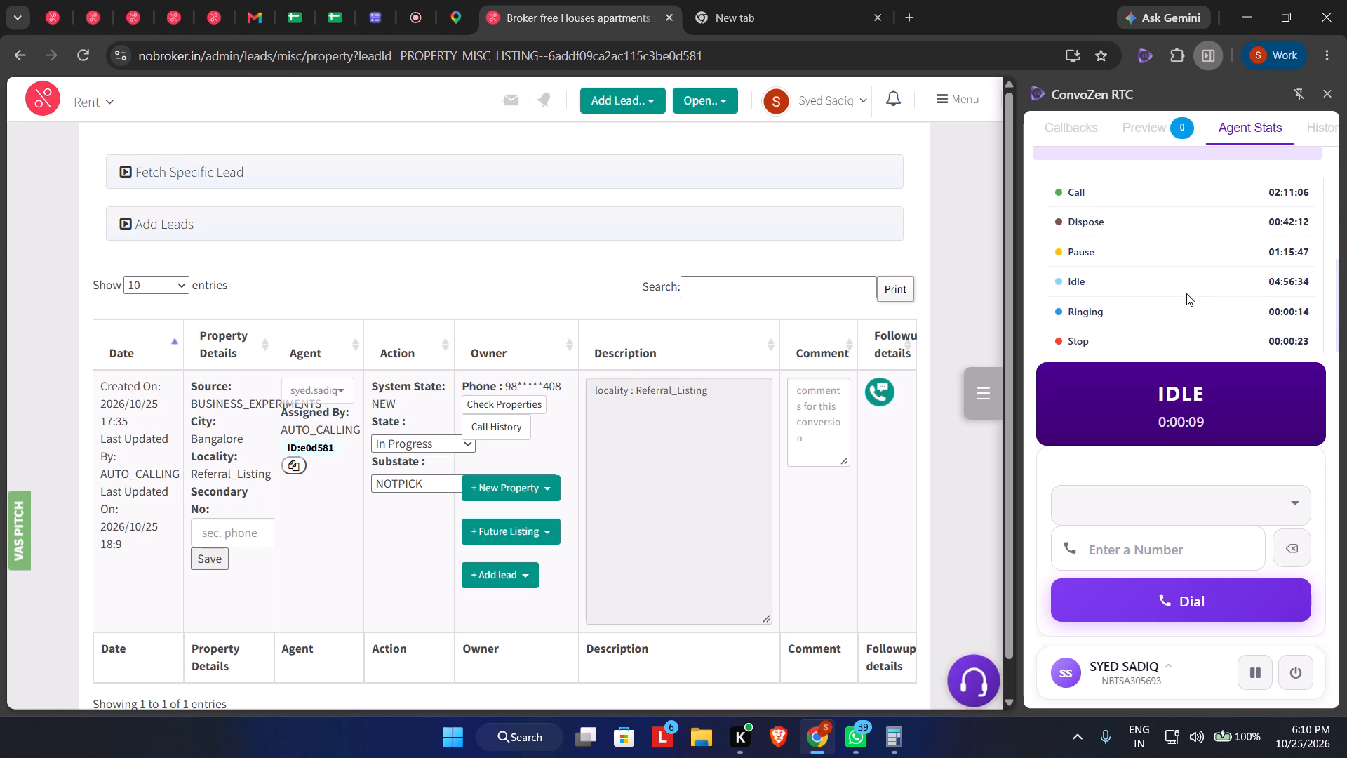
{"action": "scroll", "coordinate": [1111, 316], "scroll_direction": "up", "scroll_amount": 3}
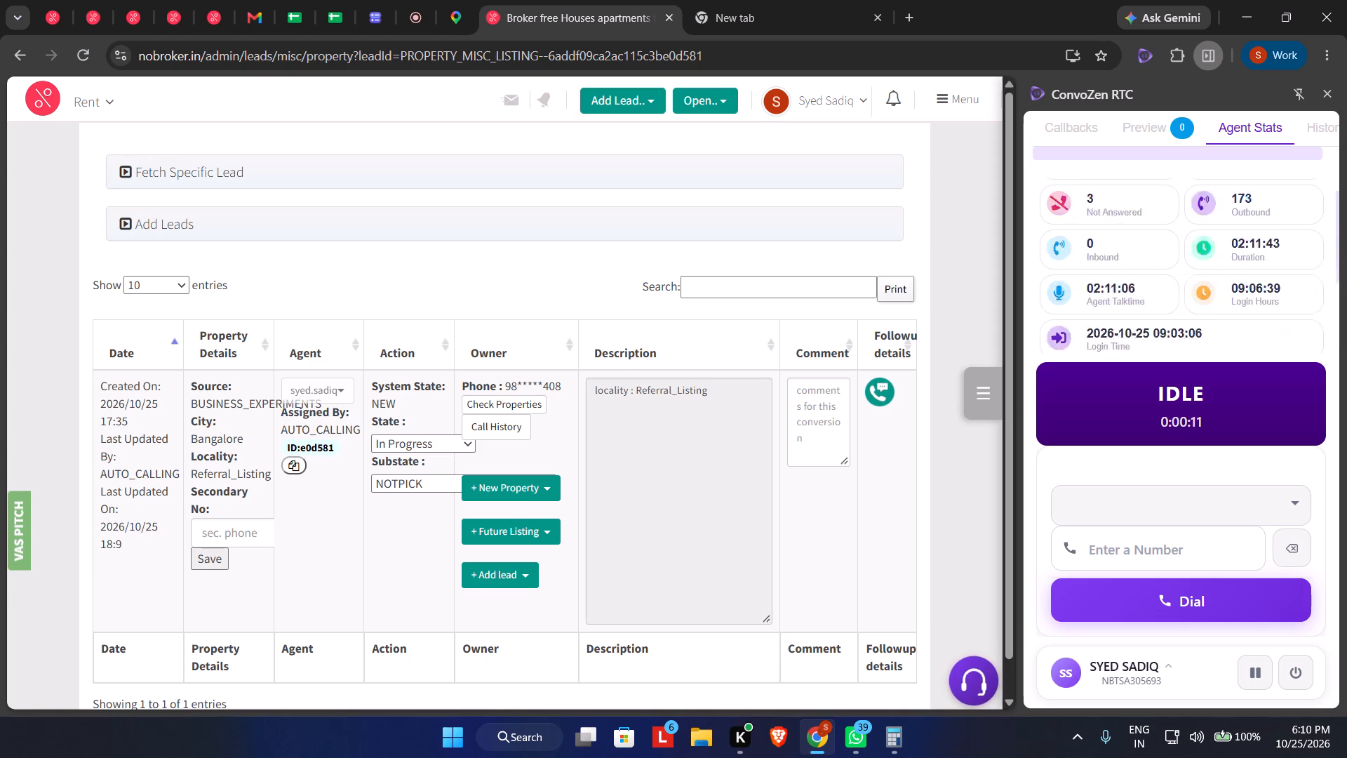
{"action": "scroll", "coordinate": [1106, 318], "scroll_direction": "up", "scroll_amount": 2}
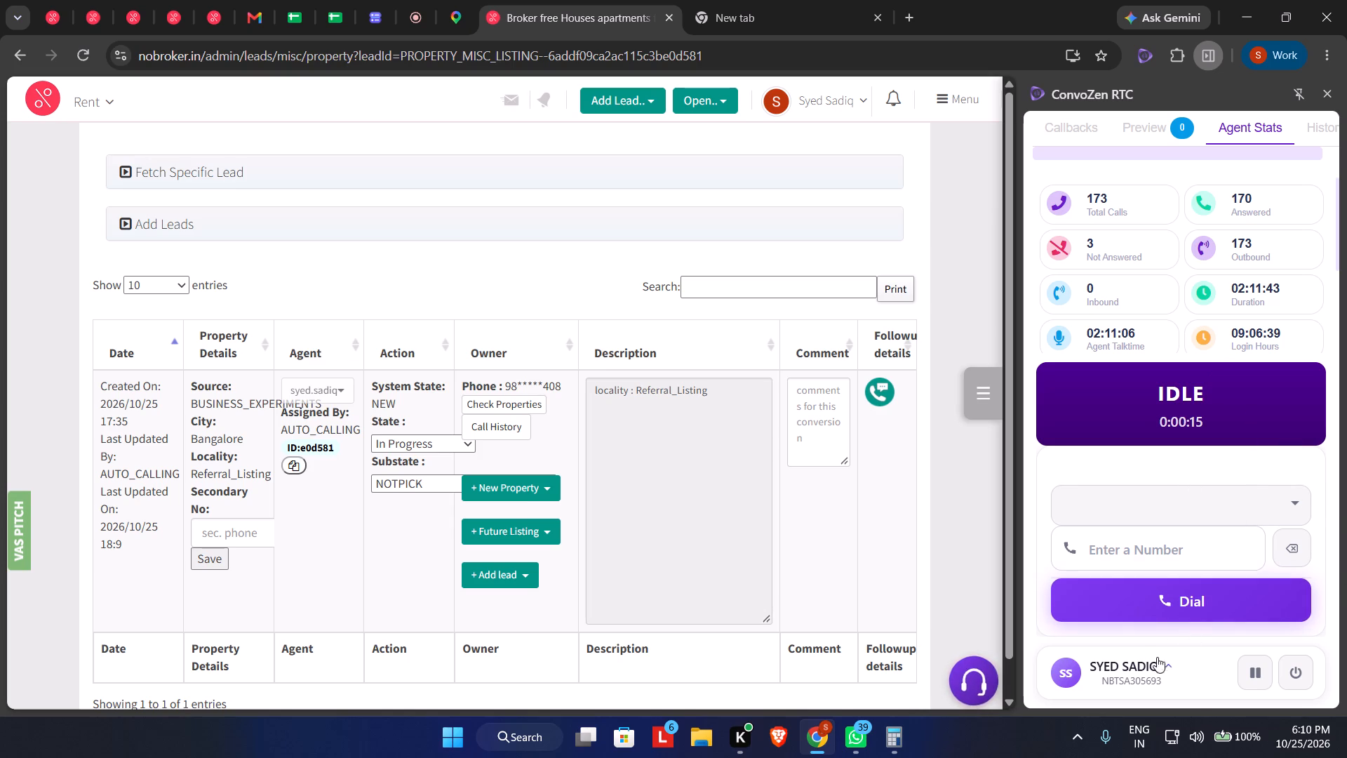
Pause the dialer with the reason B Break and collapse its call area.
{"action": "left_click", "coordinate": [1259, 676]}
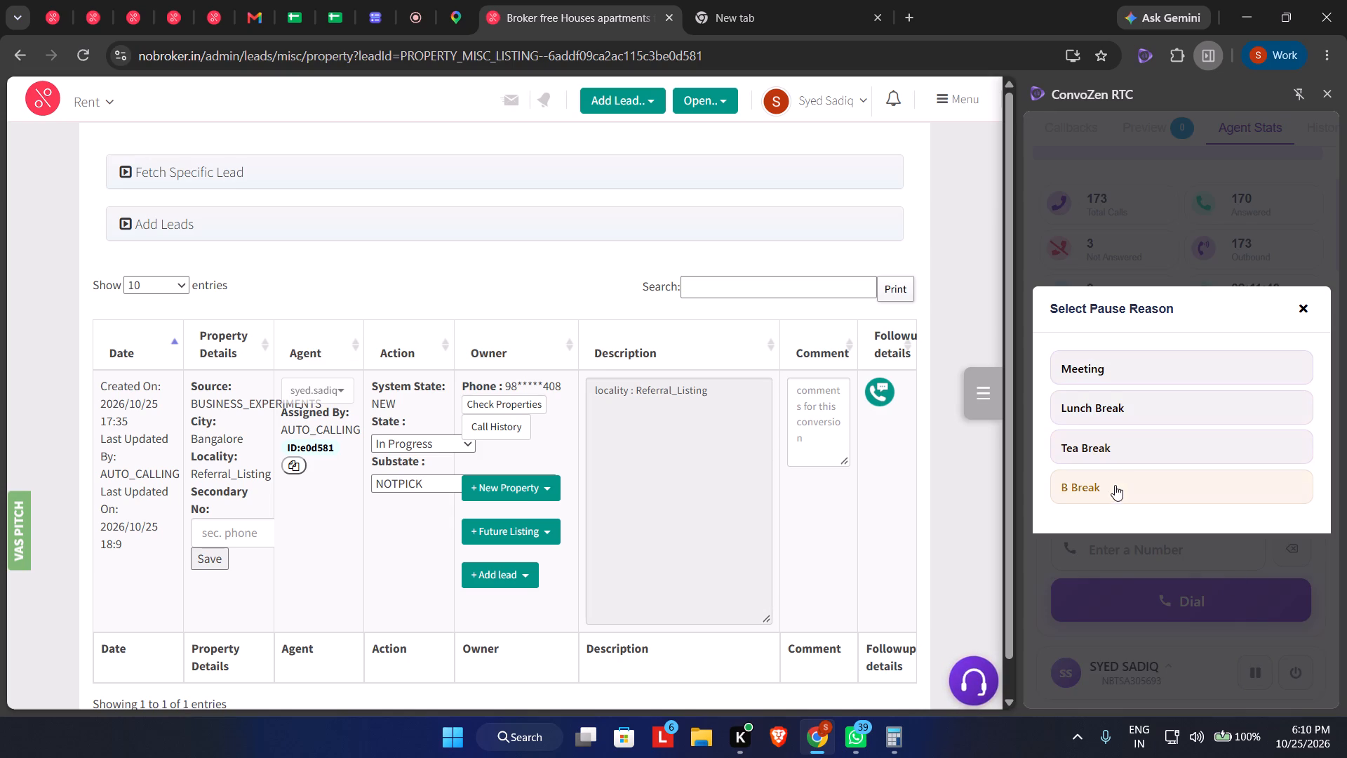
{"action": "left_click", "coordinate": [1113, 487]}
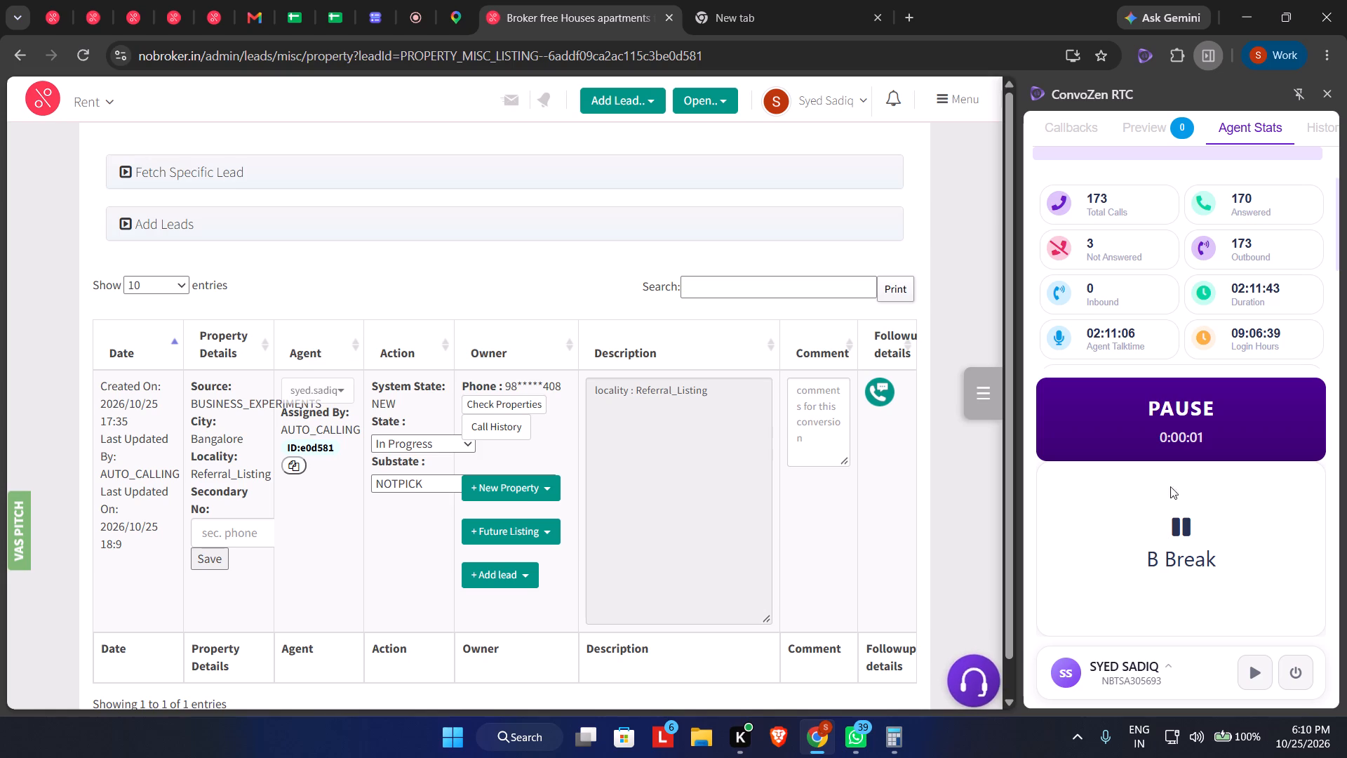
{"action": "left_click", "coordinate": [1165, 666]}
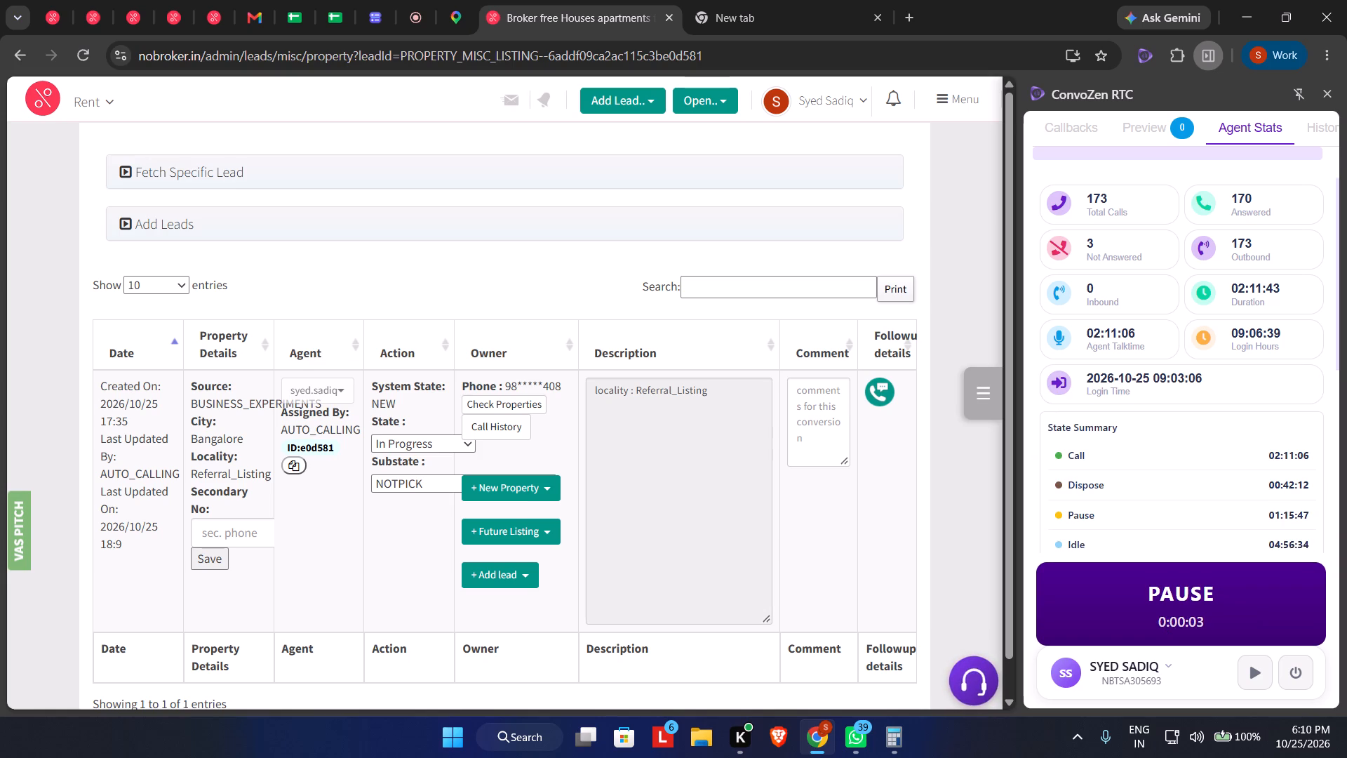
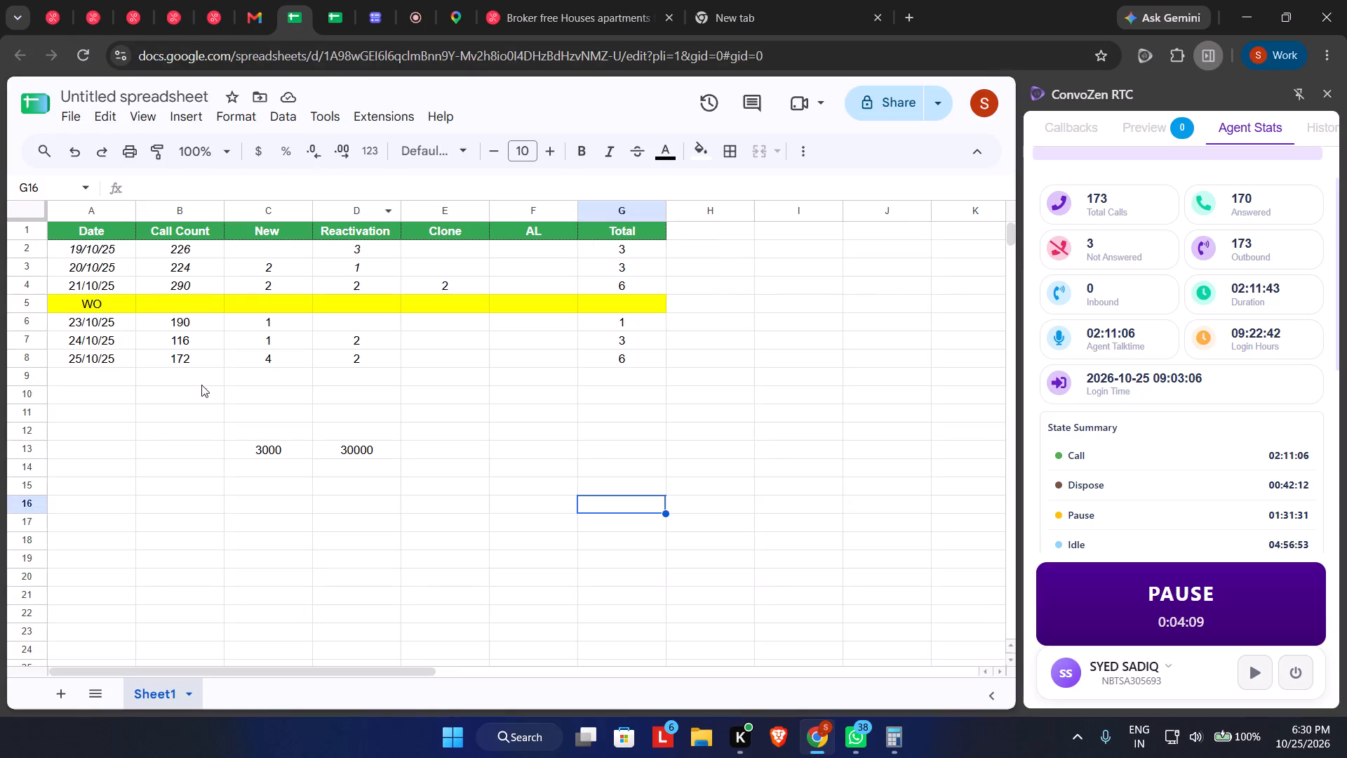
Open the Call Count cell of the 25/10/25 row in the spreadsheet for editing.
{"action": "left_click", "coordinate": [190, 352]}
{"action": "double_click", "coordinate": [211, 360]}
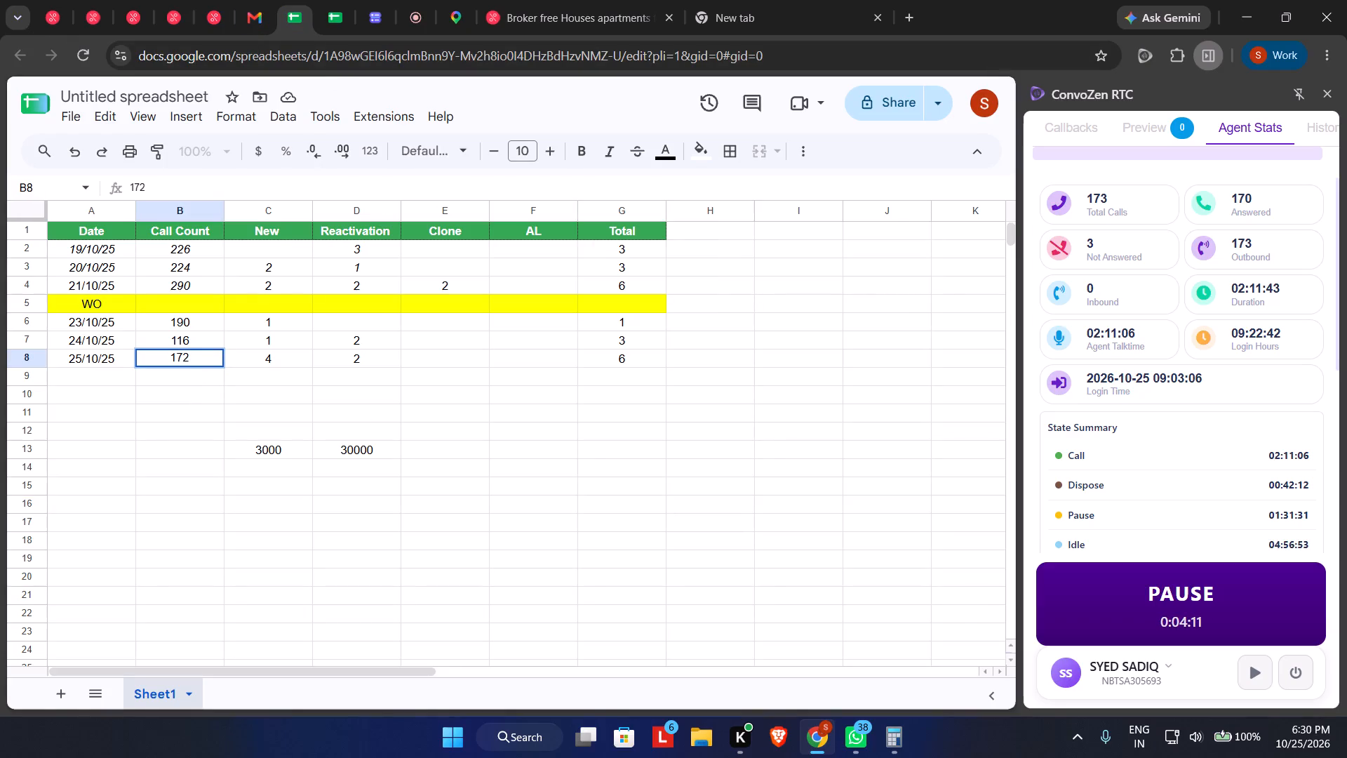
Set the Call Count for 25/10/25 to 173 in the spreadsheet.
{"action": "key", "text": "BackSpace"}
{"action": "key", "text": "3"}
{"action": "left_click", "coordinate": [507, 507]}
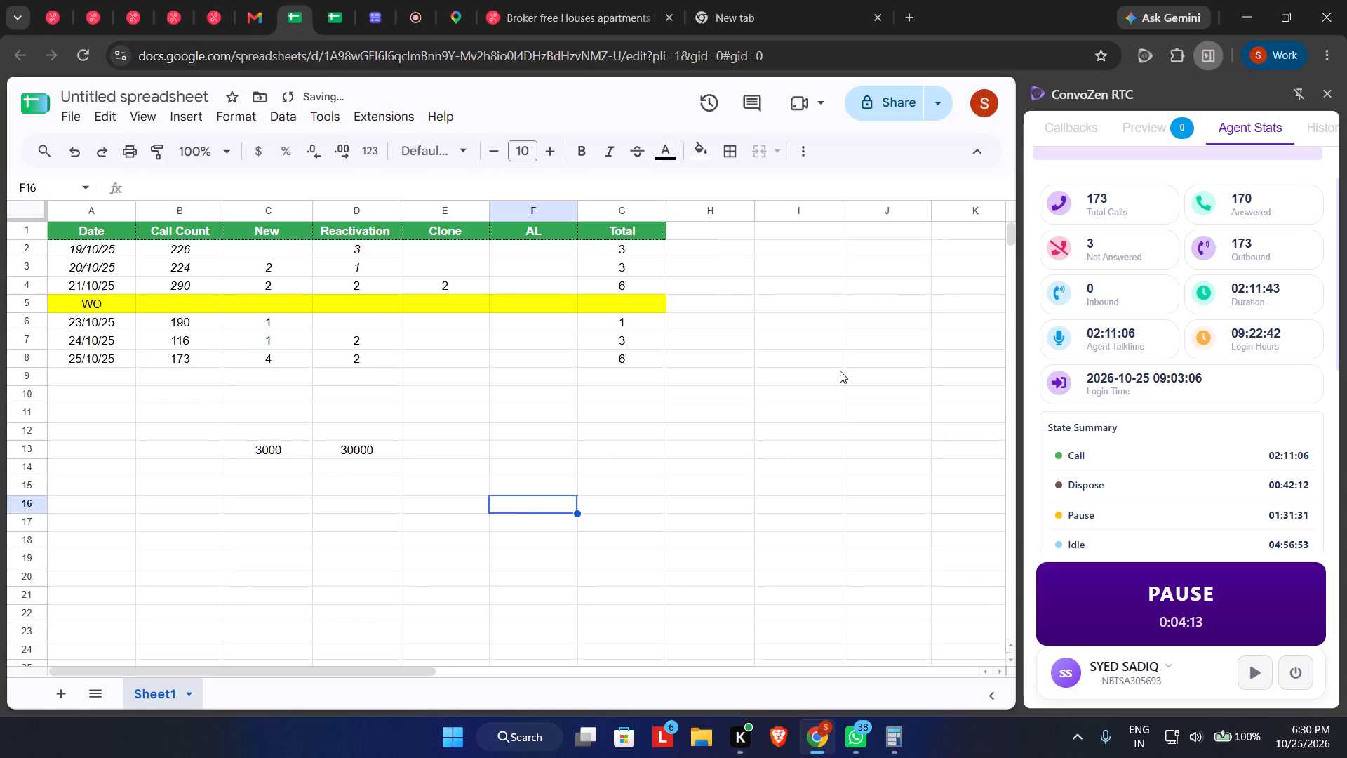
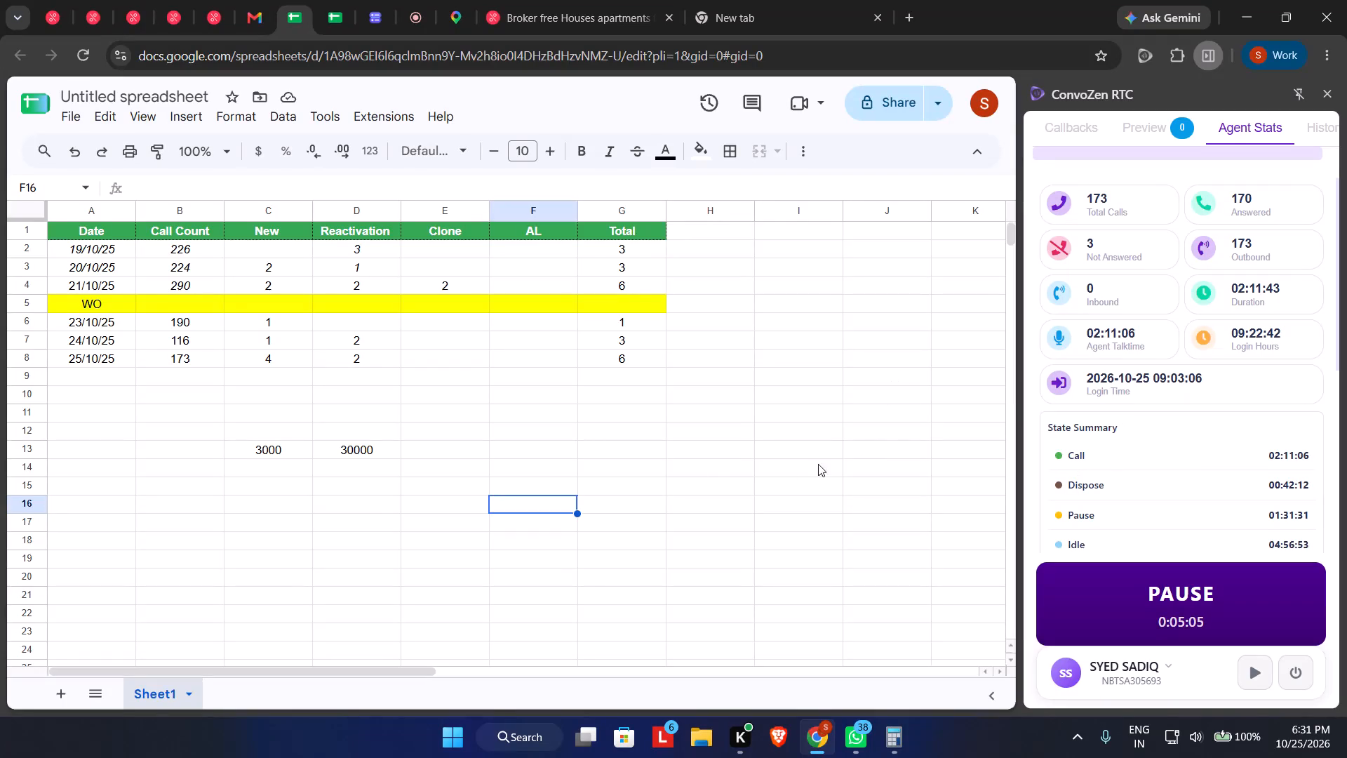
Clear the stray 30000 and 3000 values from cells D13 and C13 below the daily log table.
{"action": "left_click", "coordinate": [388, 456]}
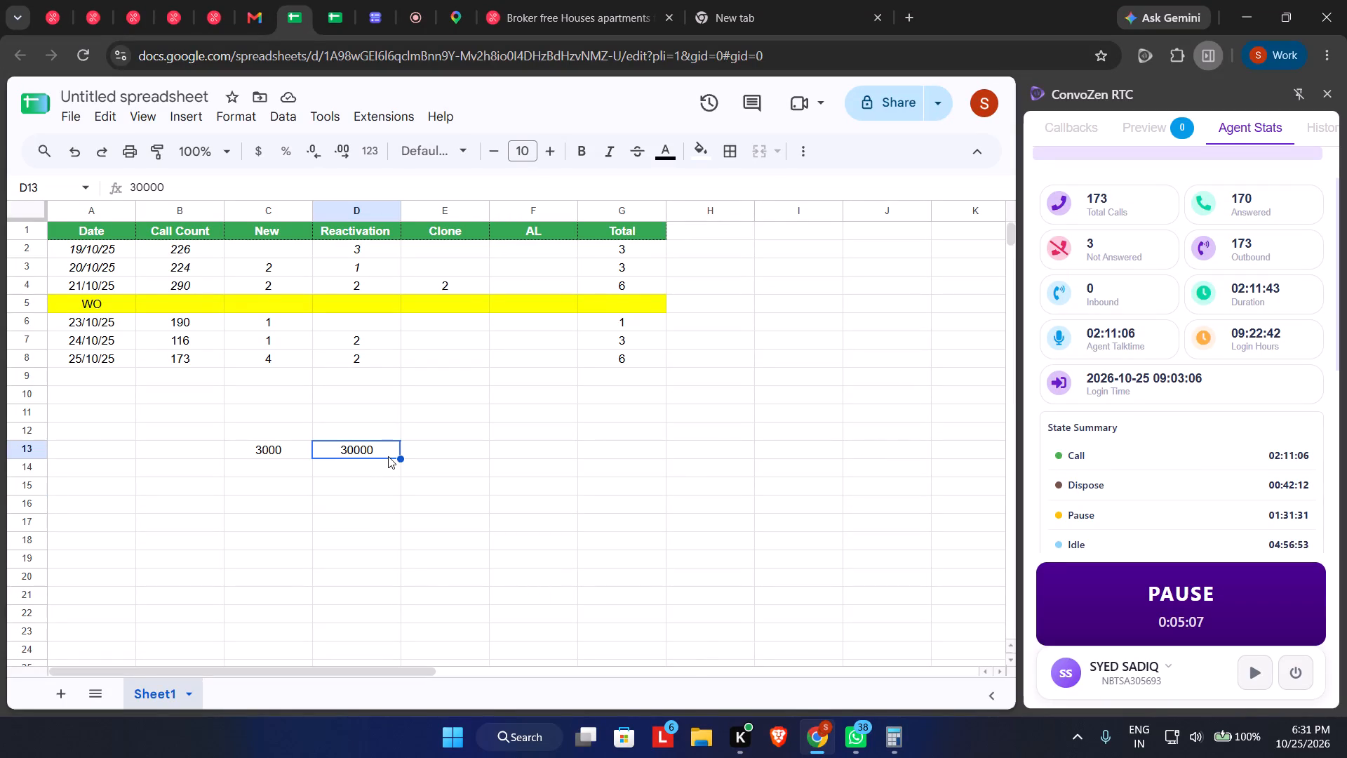
{"action": "key", "text": "BackSpace"}
{"action": "left_click", "coordinate": [305, 455]}
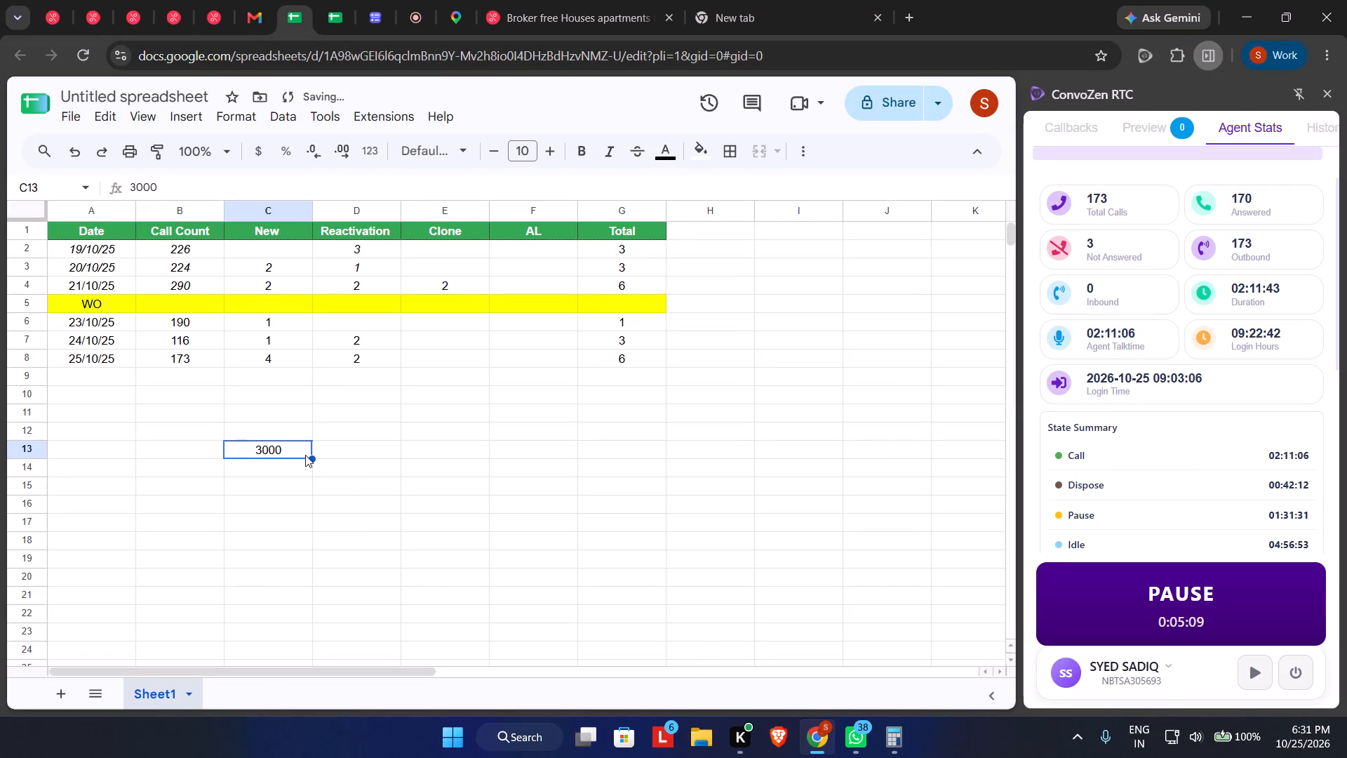
{"action": "key", "text": "BackSpace"}
{"action": "left_click", "coordinate": [395, 549]}
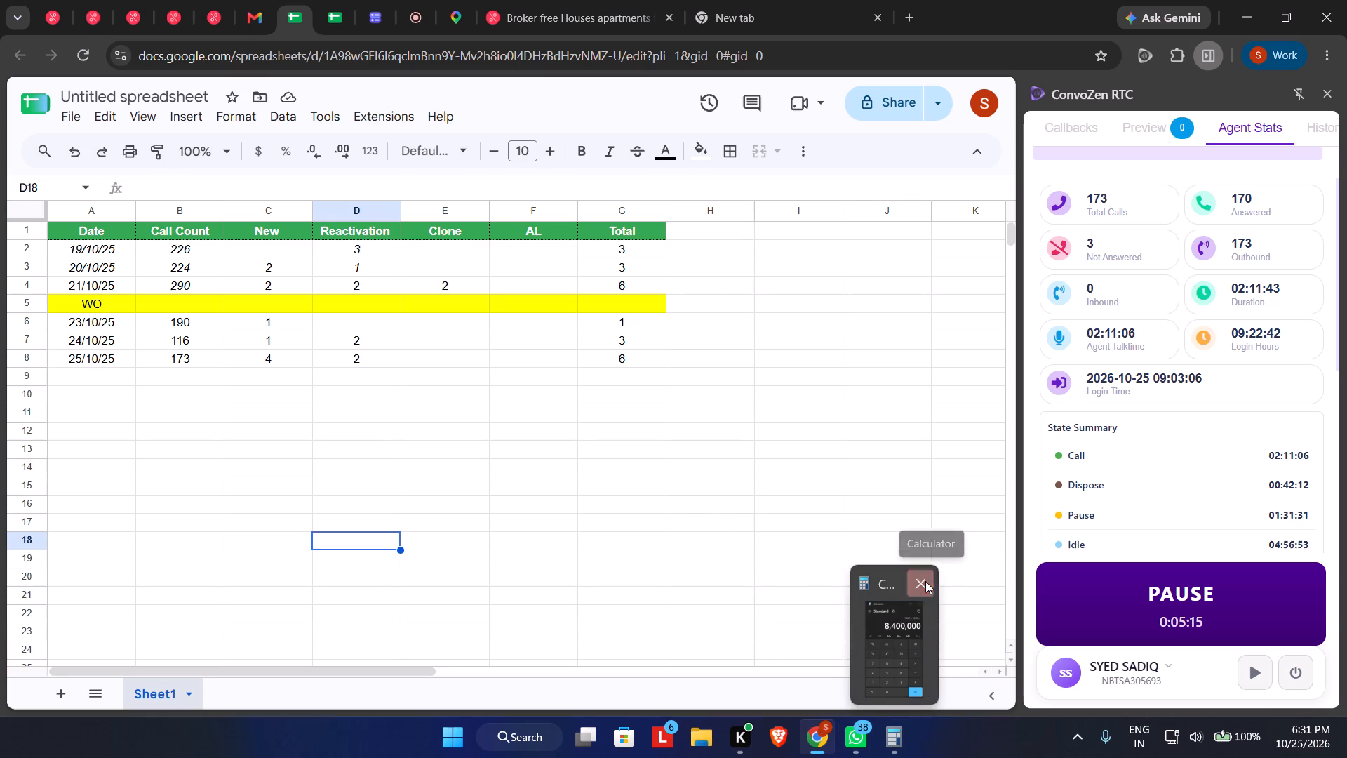
Close the Calculator app.
{"action": "left_click", "coordinate": [925, 581]}
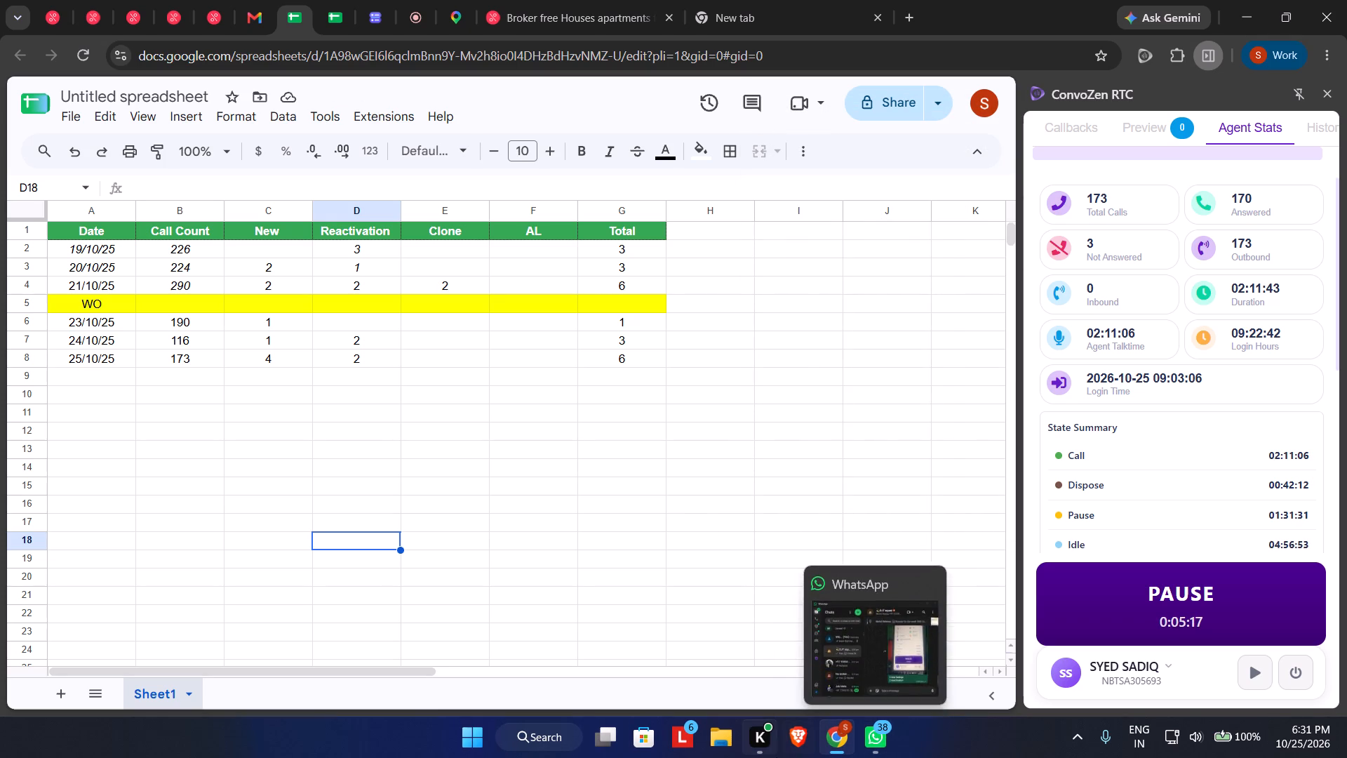
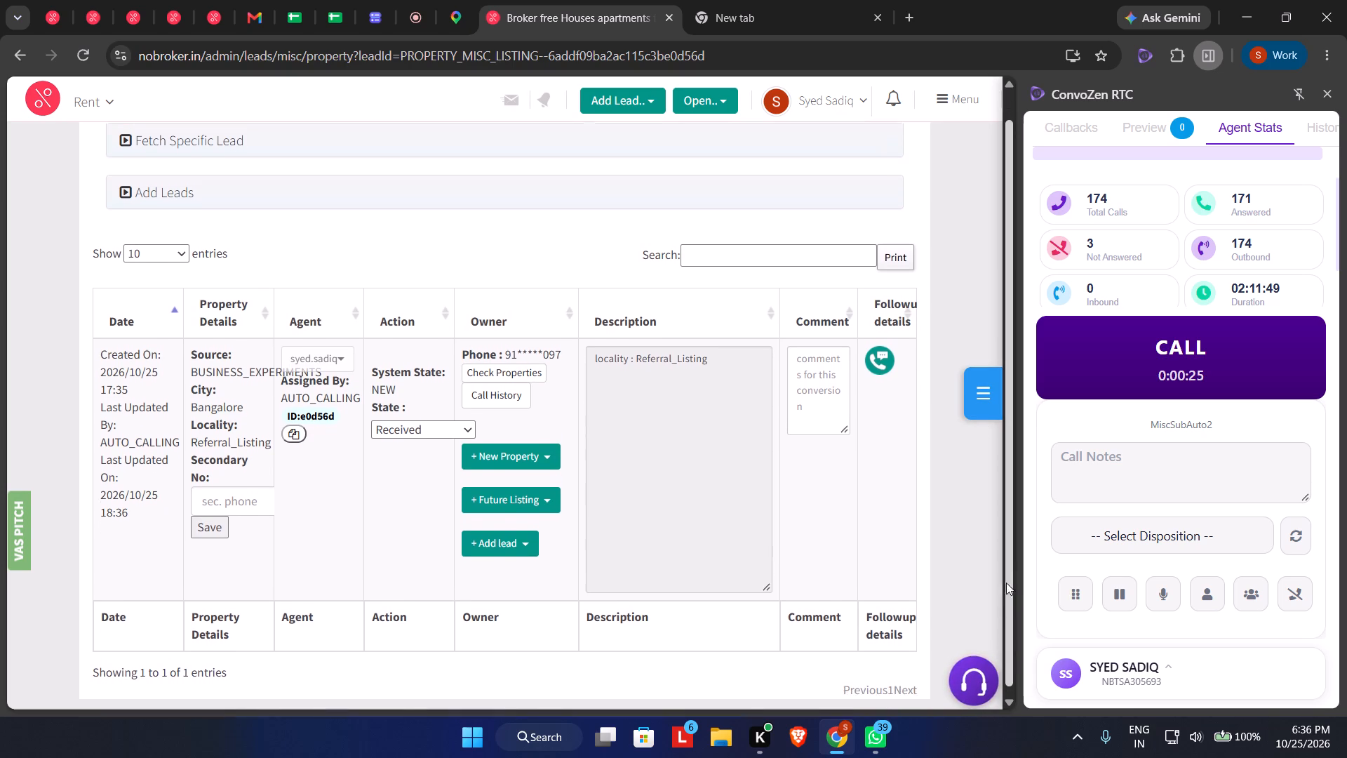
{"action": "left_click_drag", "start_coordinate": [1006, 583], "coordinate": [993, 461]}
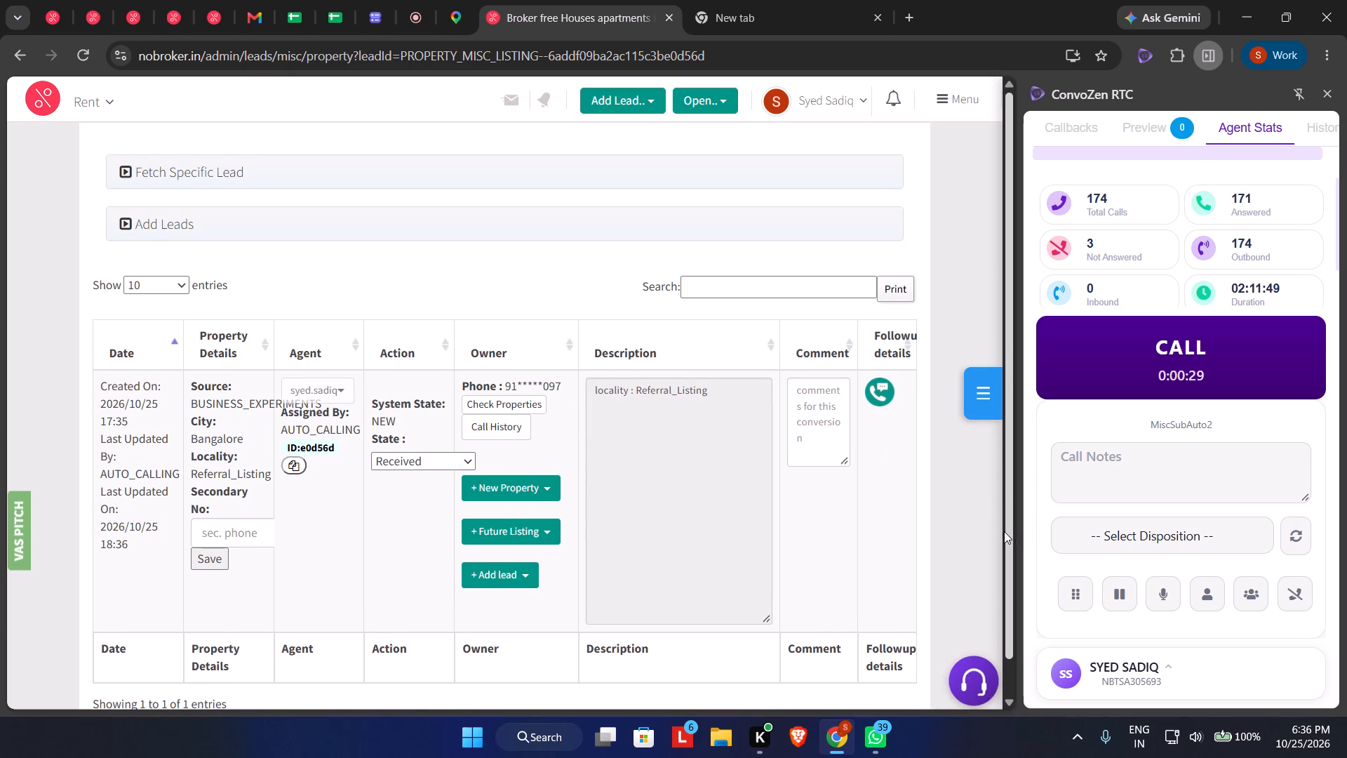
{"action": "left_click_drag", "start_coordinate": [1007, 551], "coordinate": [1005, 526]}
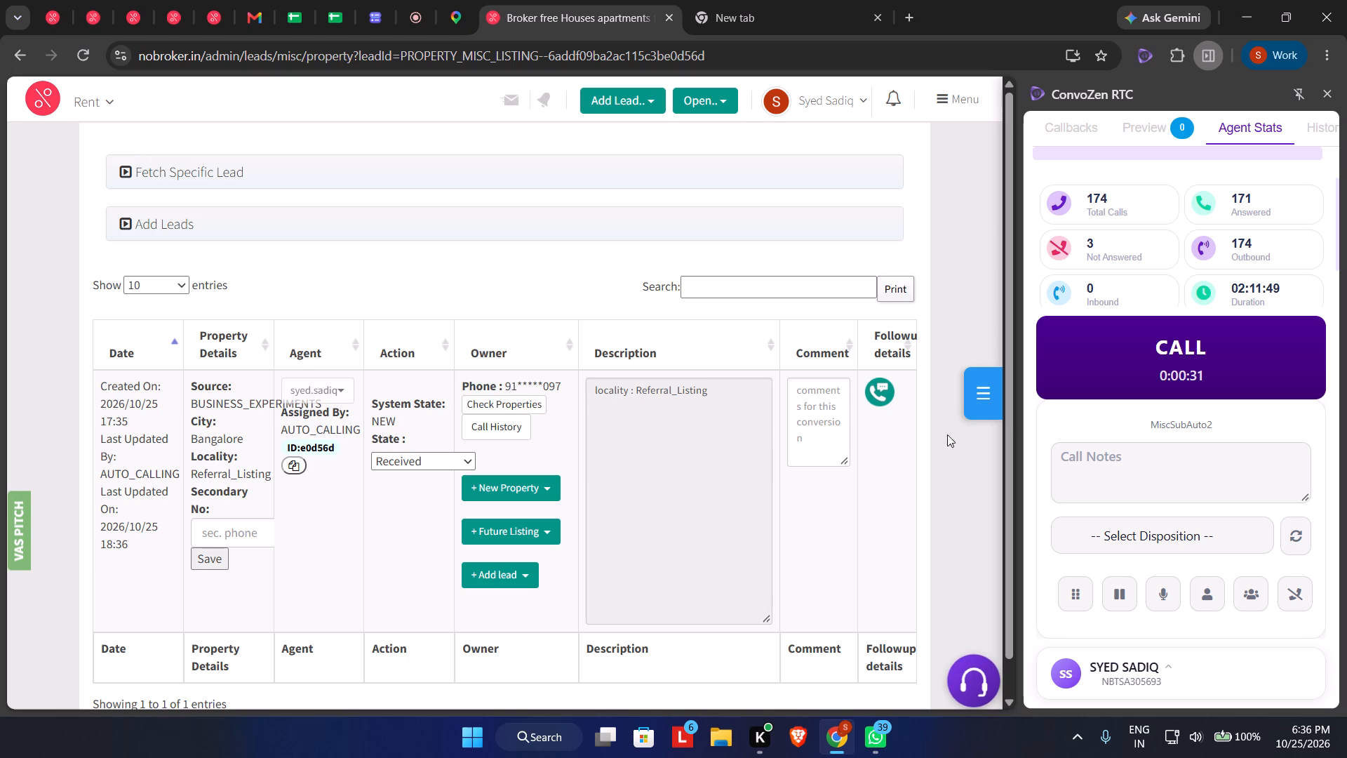
Check the caller's user record and set the call disposition to Click Calling, Call Back, Busy or Disconnected.
{"action": "left_click", "coordinate": [976, 401]}
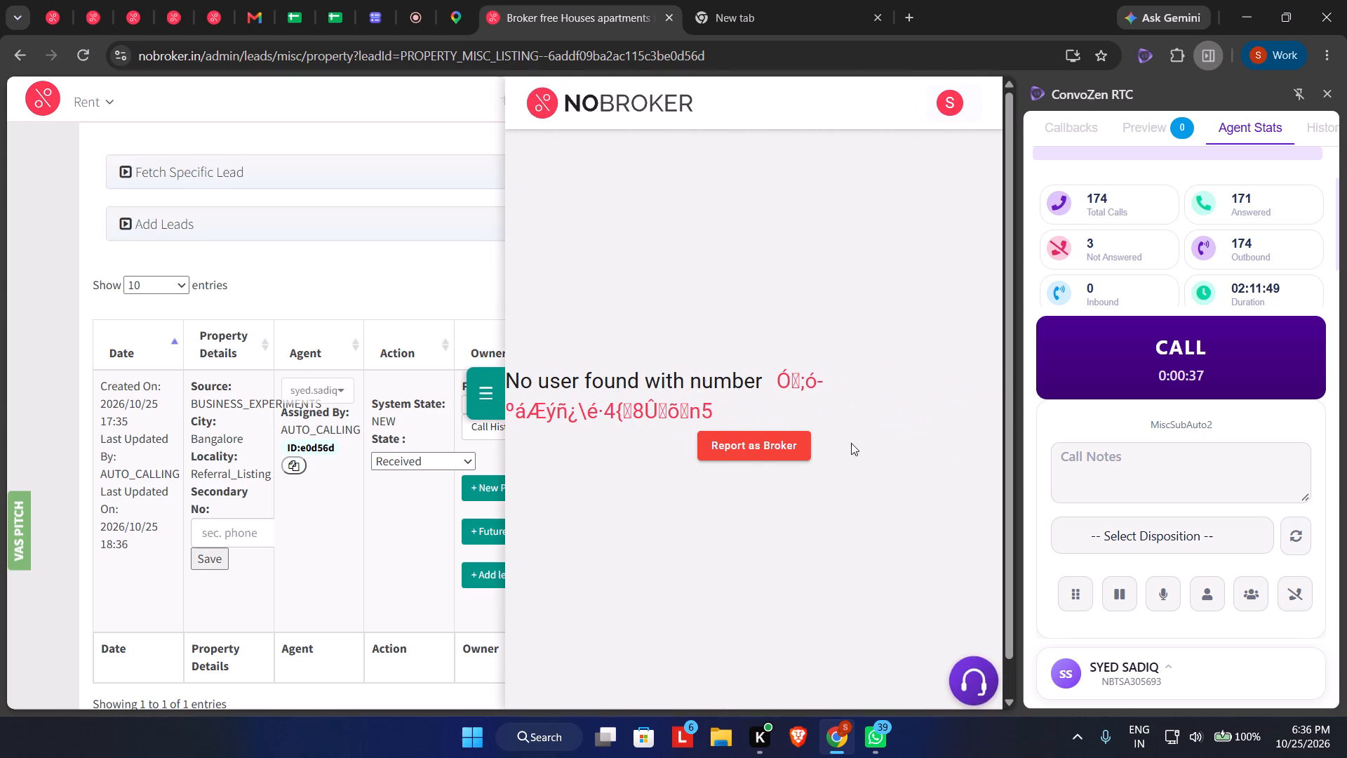
{"action": "left_click", "coordinate": [493, 391]}
{"action": "left_click", "coordinate": [1136, 543]}
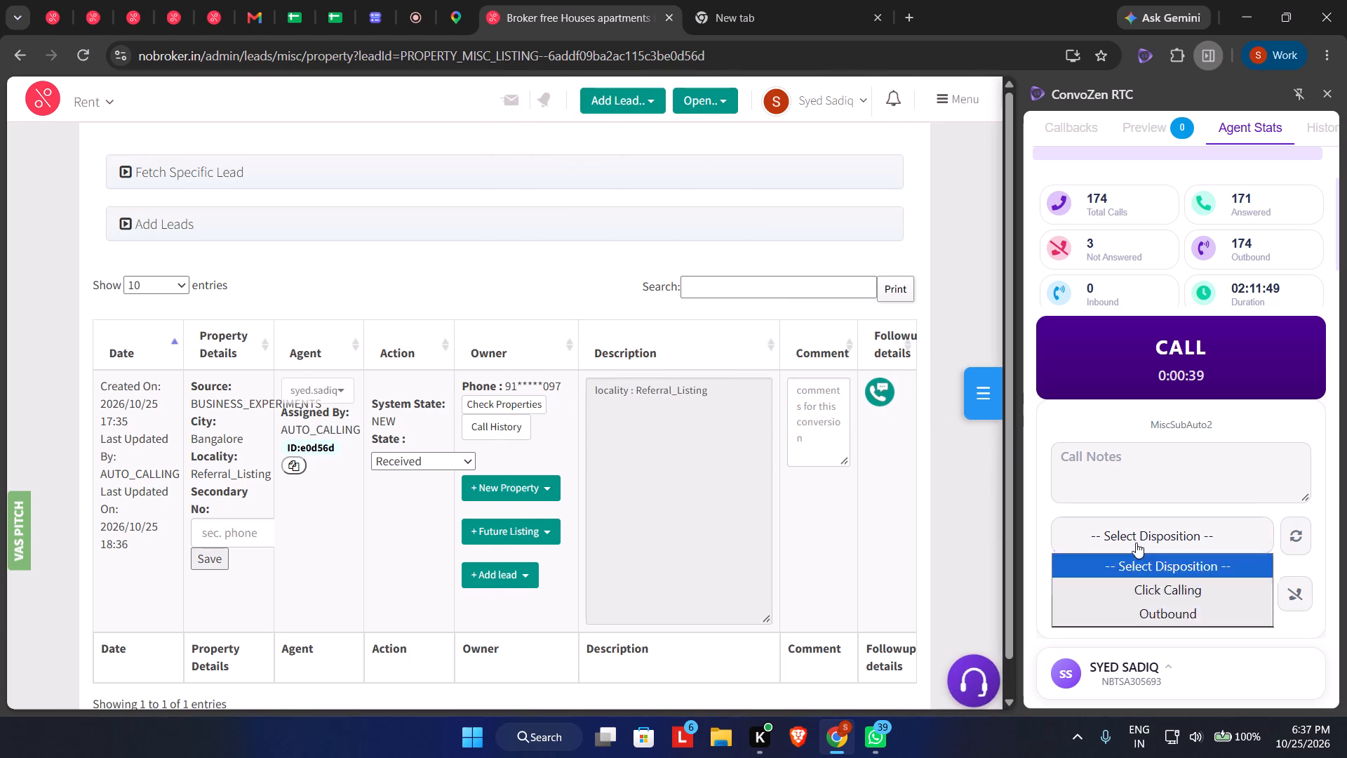
{"action": "double_click", "coordinate": [1149, 592]}
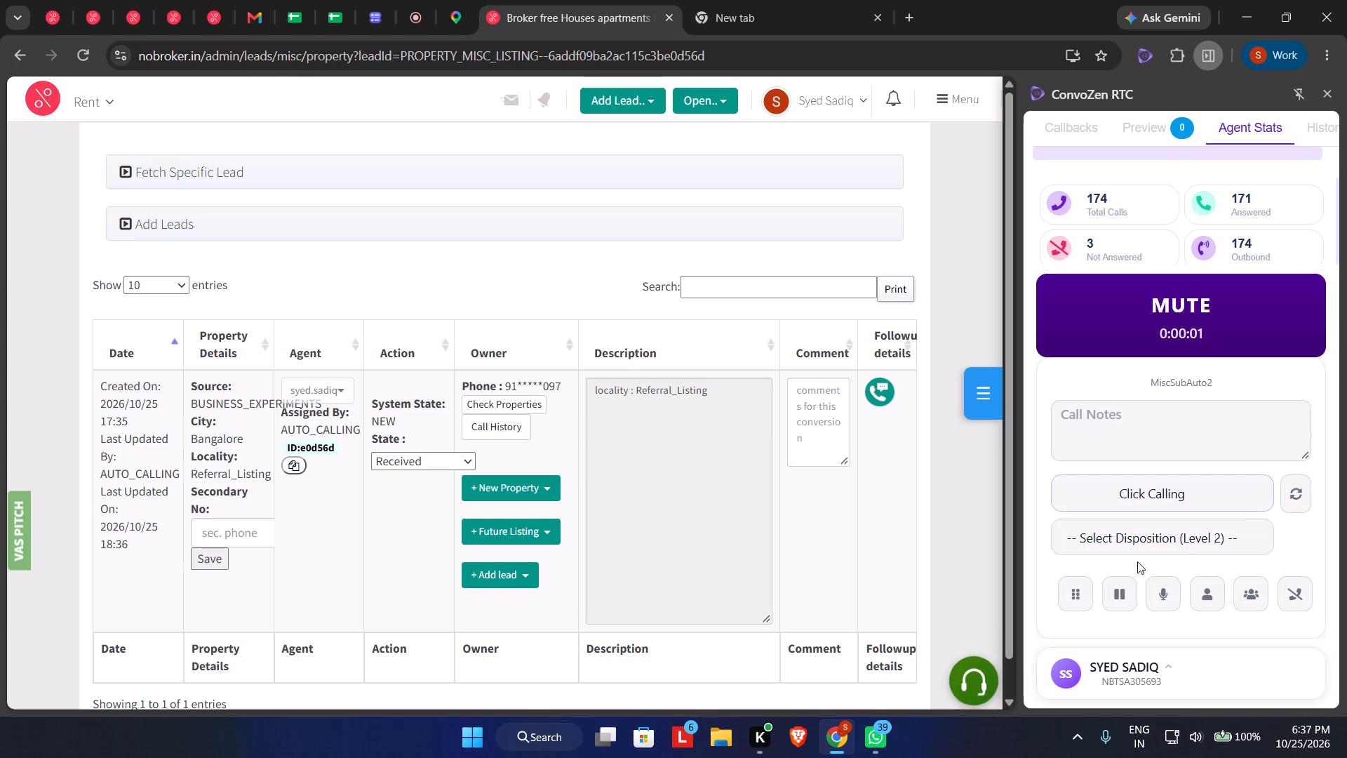
{"action": "left_click", "coordinate": [1131, 551]}
{"action": "left_click", "coordinate": [1137, 594]}
{"action": "left_click", "coordinate": [1116, 542]}
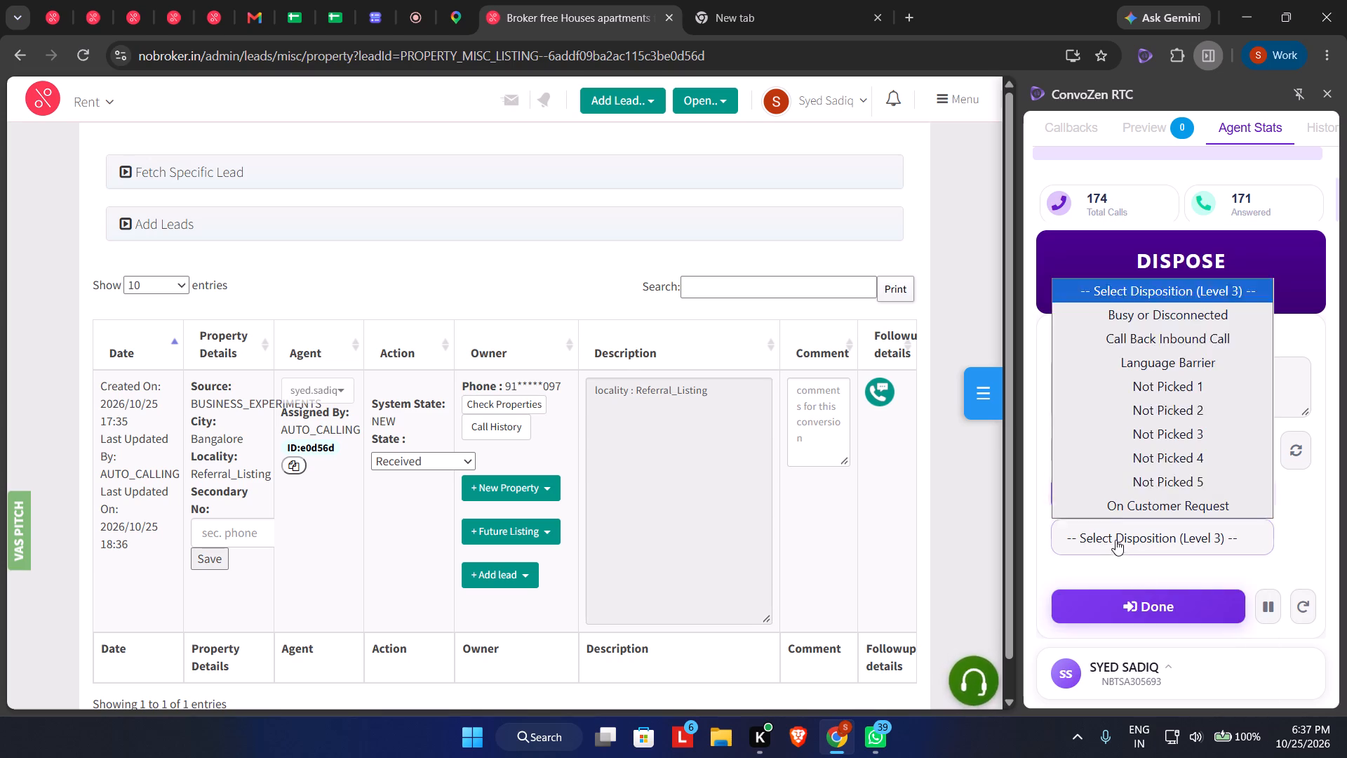
{"action": "left_click", "coordinate": [1083, 300]}
{"action": "left_click", "coordinate": [1083, 311]}
{"action": "left_click", "coordinate": [1186, 524]}
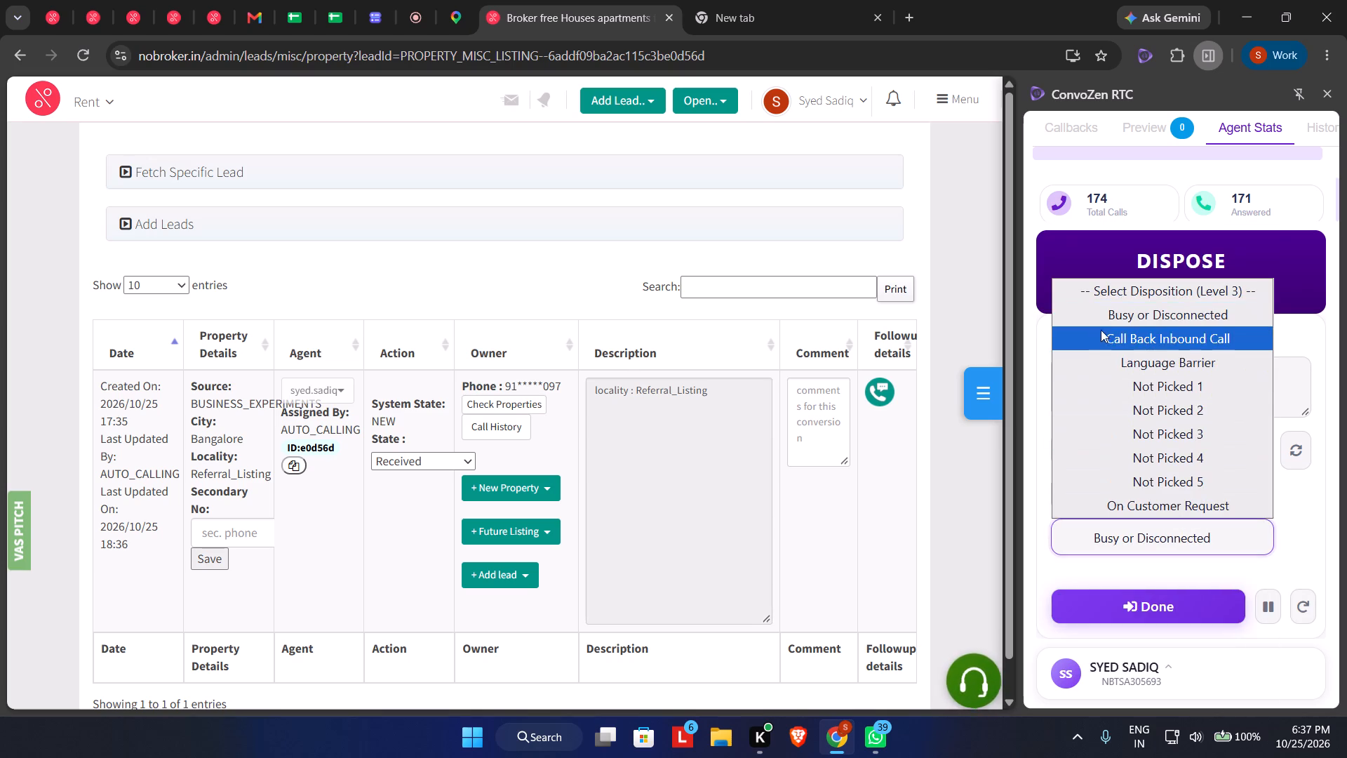
{"action": "left_click", "coordinate": [1101, 319]}
Update the Referral_Listing lead's state to In Progress with the substate NOTPICK.
{"action": "left_click_drag", "start_coordinate": [434, 438], "coordinate": [438, 451]}
{"action": "left_click", "coordinate": [439, 465]}
{"action": "left_click", "coordinate": [444, 504]}
{"action": "left_click", "coordinate": [431, 498]}
{"action": "left_click", "coordinate": [430, 491]}
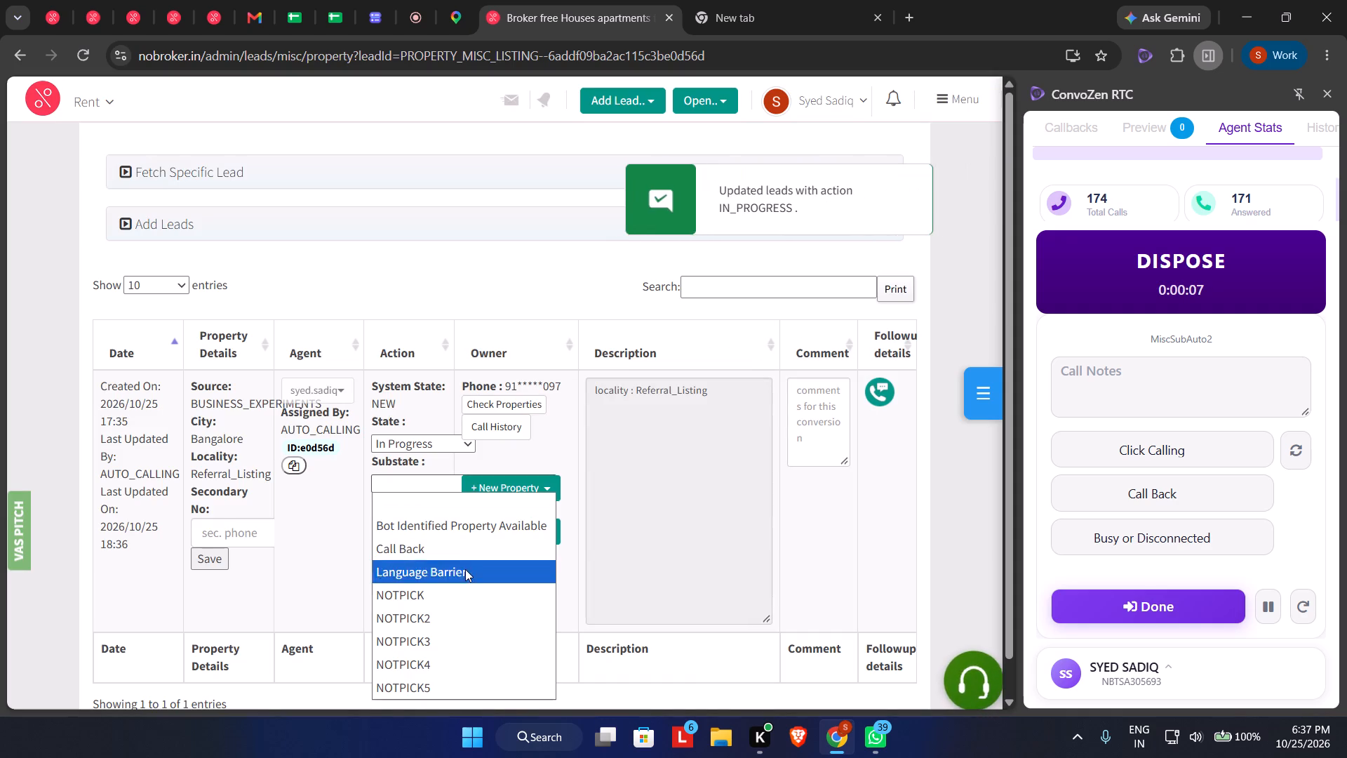
{"action": "left_click", "coordinate": [477, 587]}
Submit the call disposition to finish disposing the call.
{"action": "left_click", "coordinate": [1163, 606]}
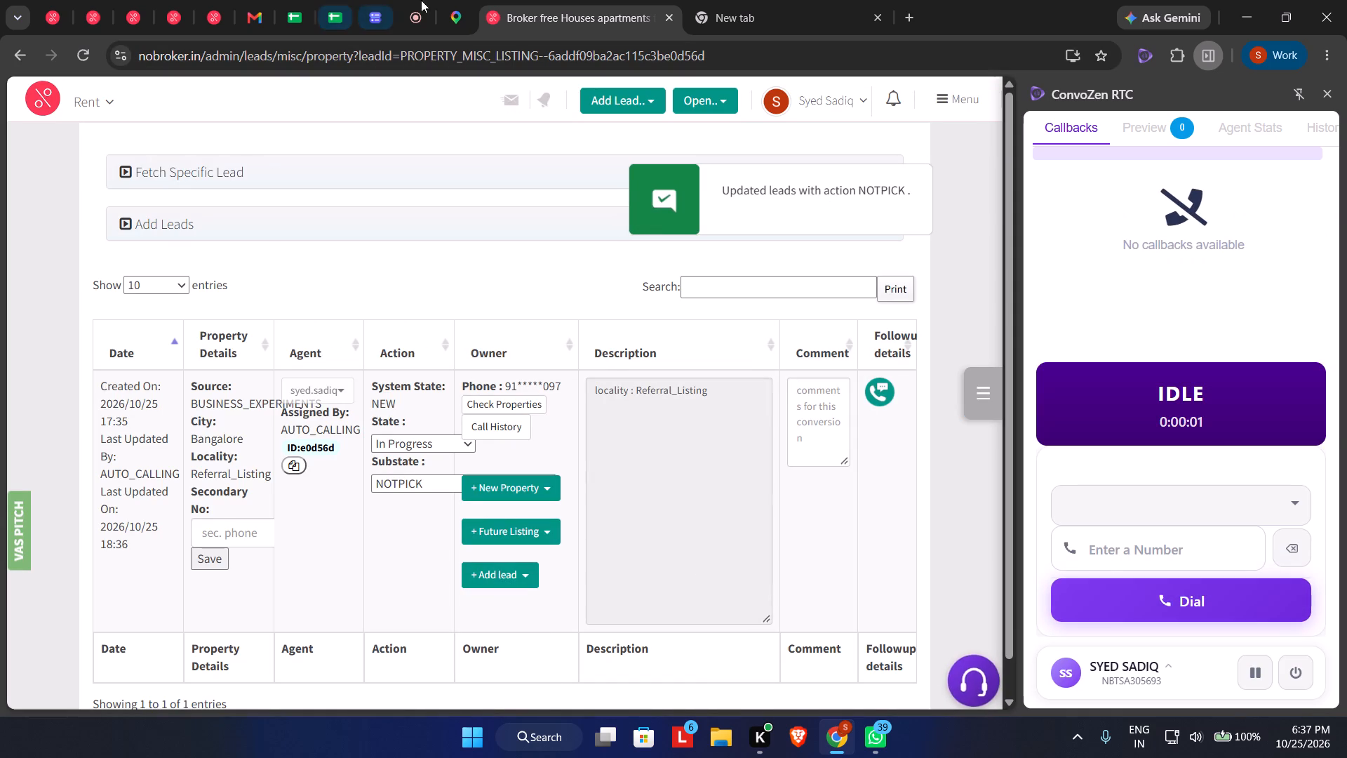